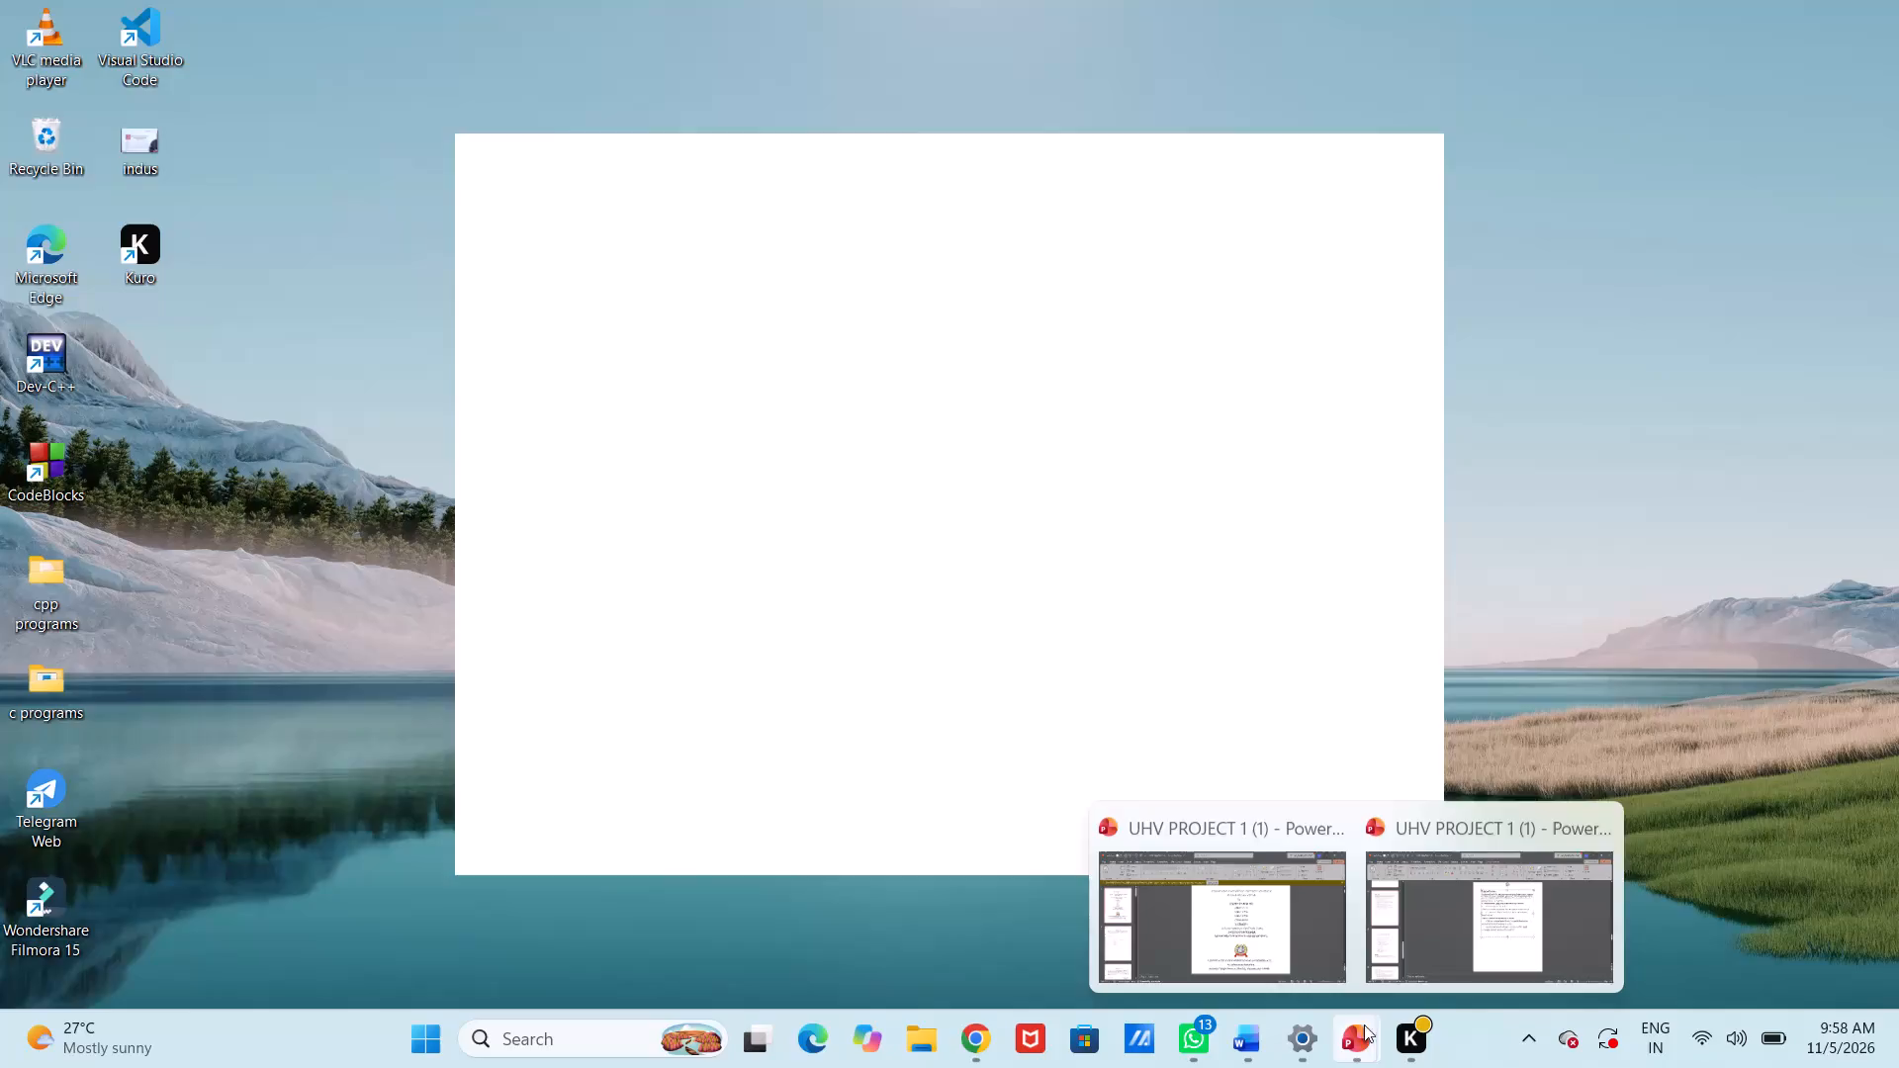
# Switch to the PowerPoint window of UHV PROJECT 1 (1) that shows the questionnaire slide.
pyautogui.click(1512, 884)
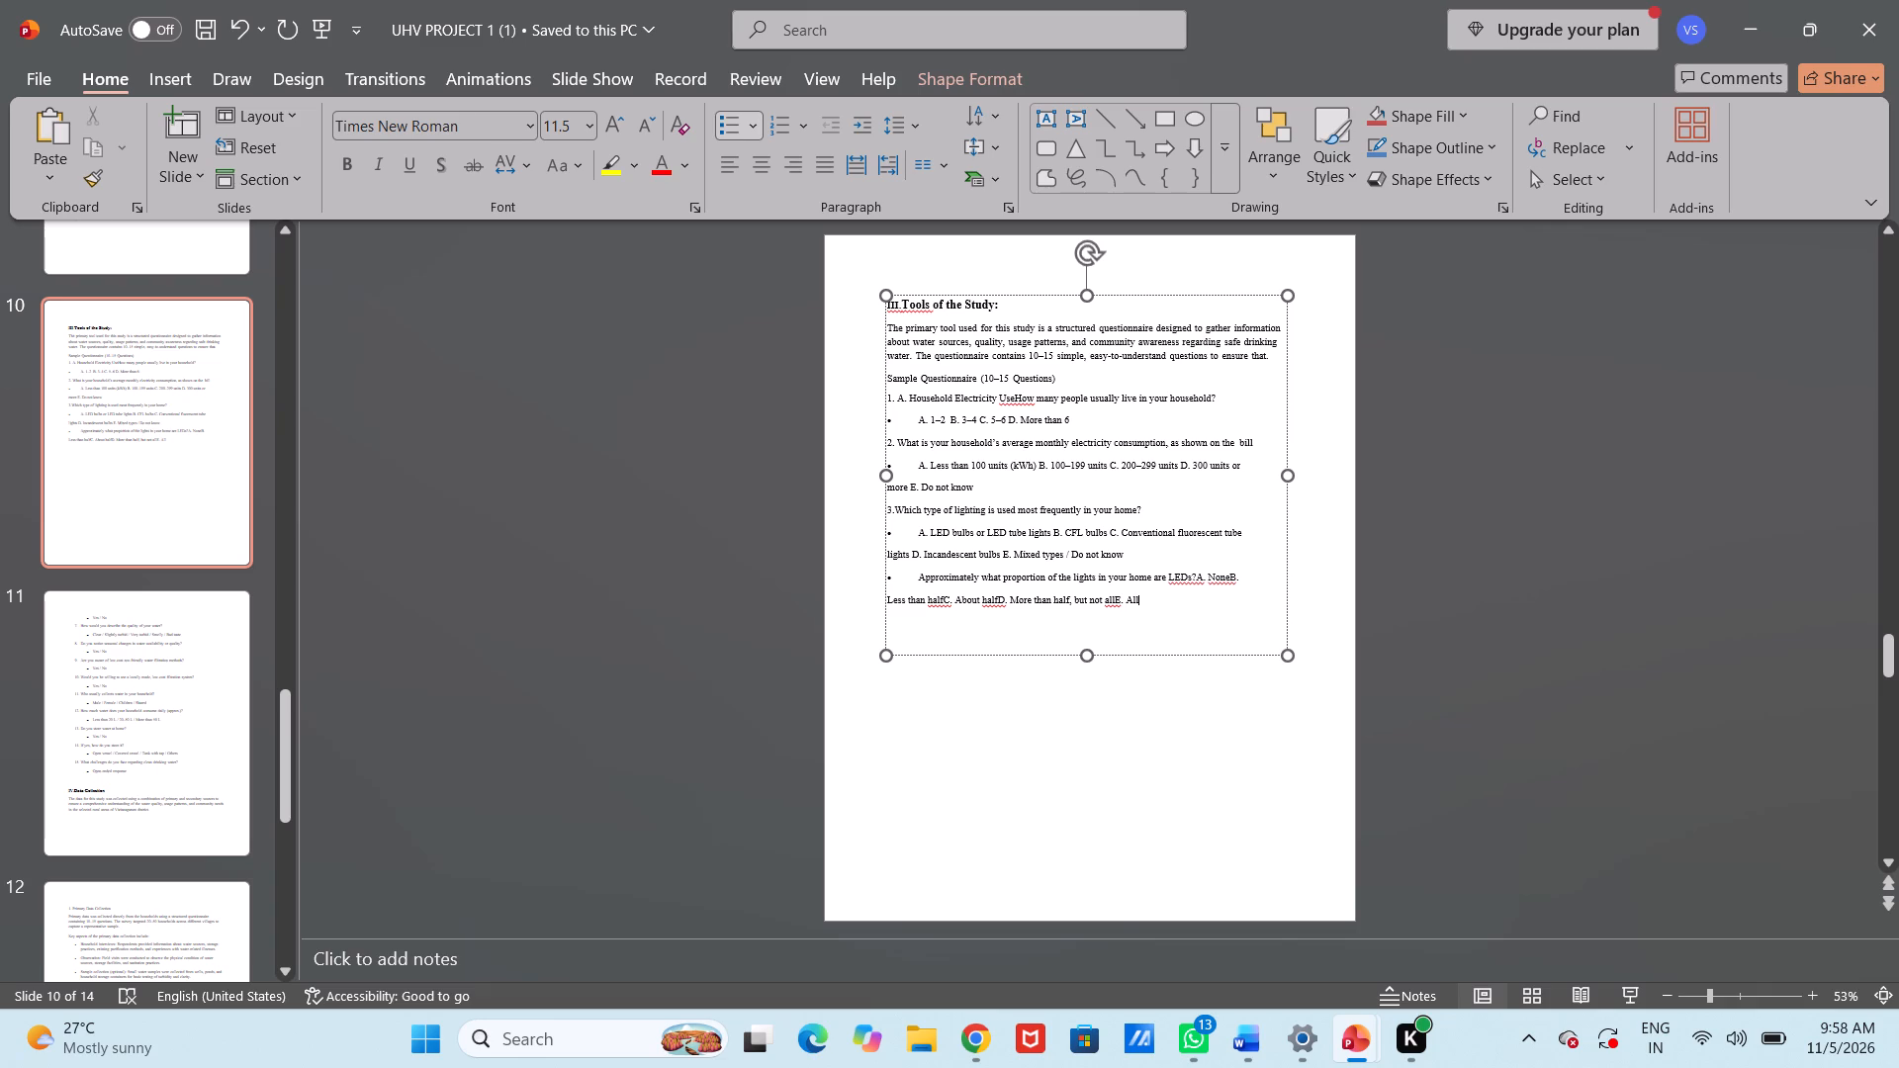
# On slide 10, remove the bullet before the LED proportion question and start its answer options on a separate bulleted line at "A. None".
pyautogui.click(917, 577)
pyautogui.press('BackSpace')
pyautogui.press('BackSpace')
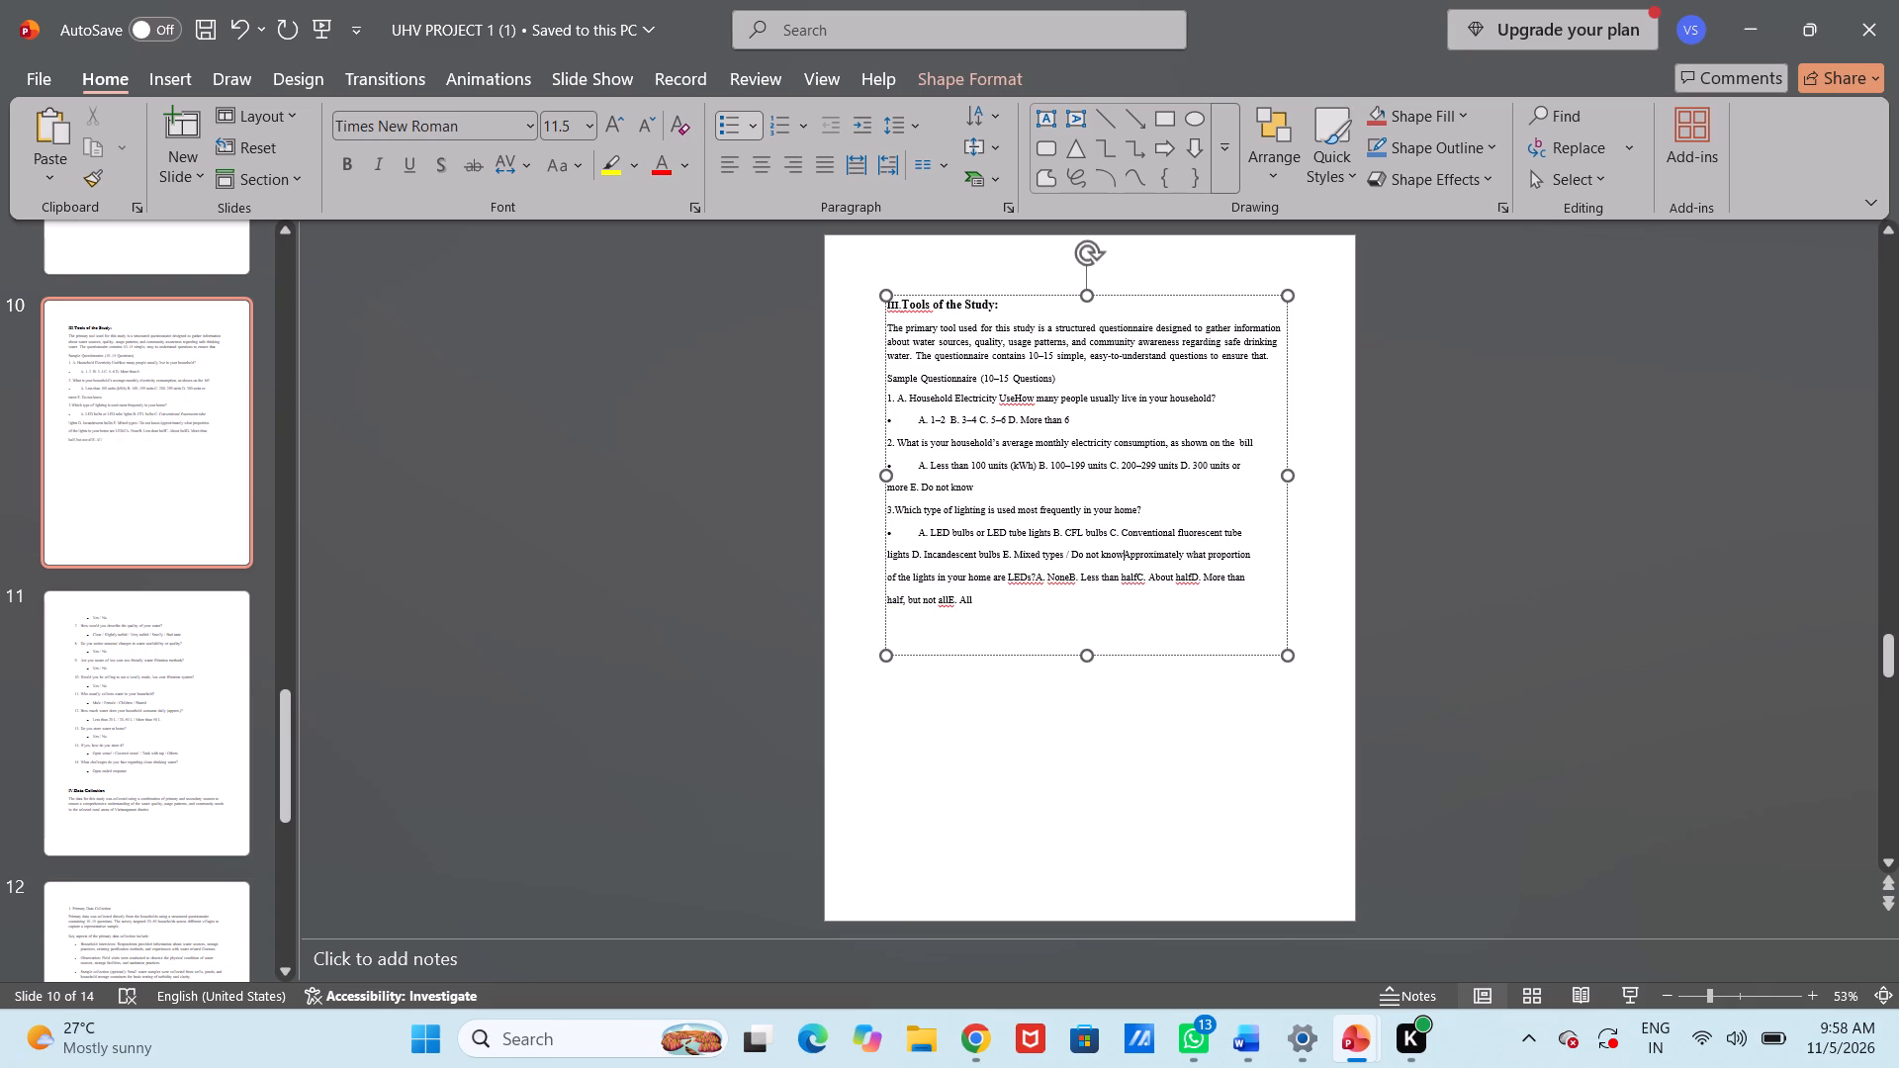
pyautogui.click(1034, 570)
pyautogui.press('Return')
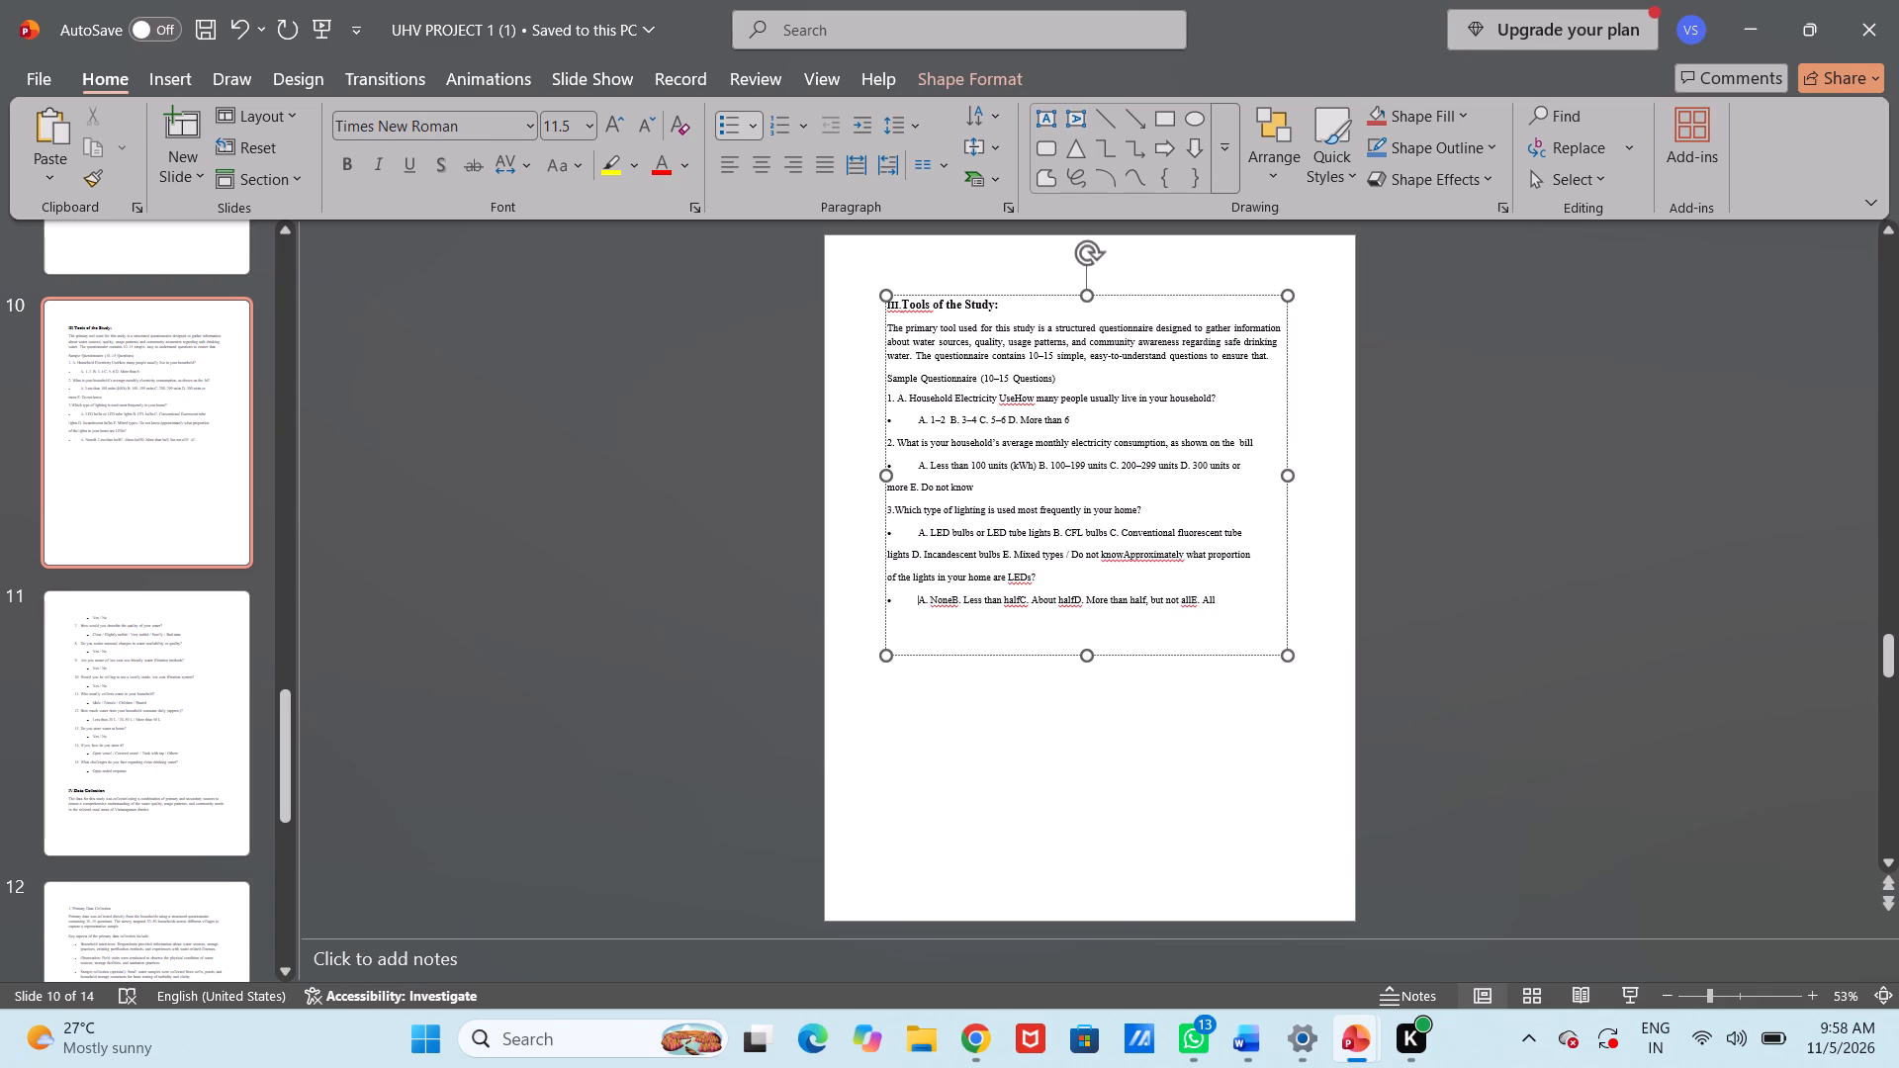
# Add spaces to separate the run-together answer options A to E of the LED proportion question.
pyautogui.click(949, 596)
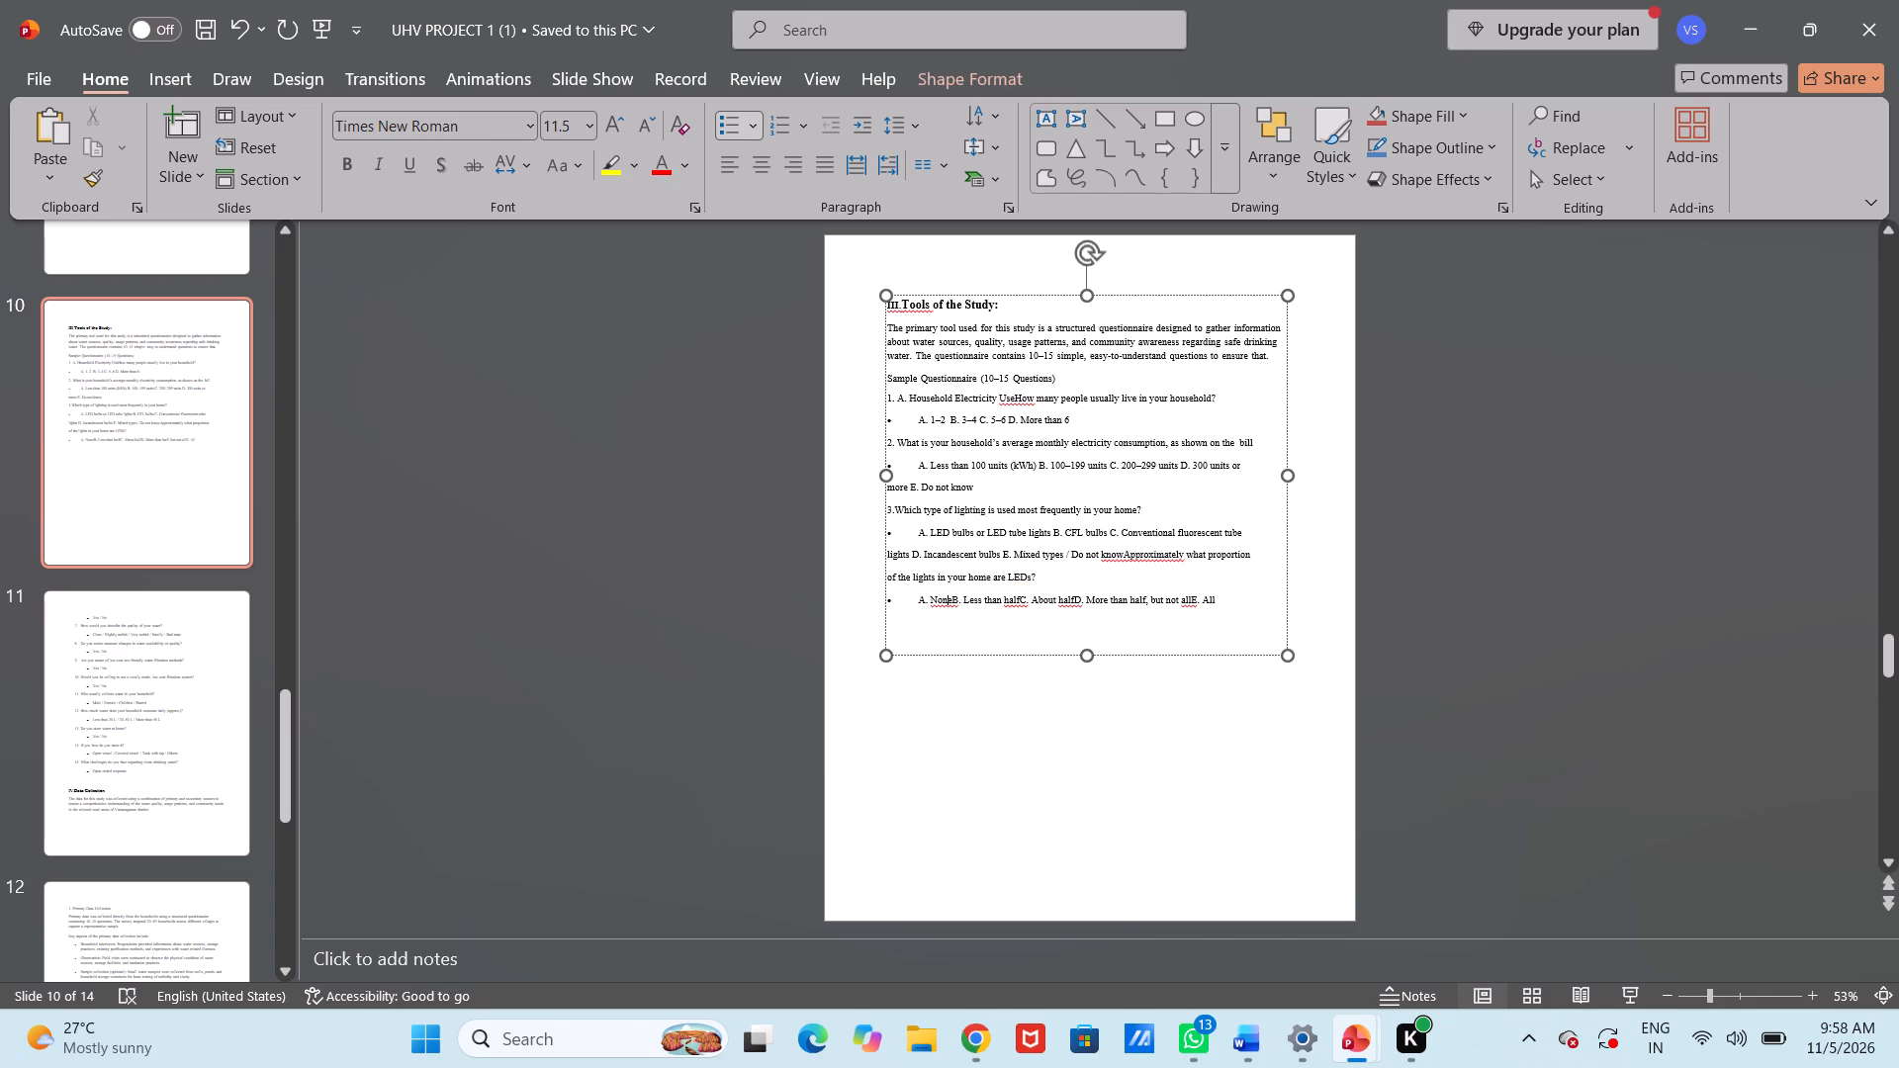
pyautogui.press('Right')
pyautogui.press('space')
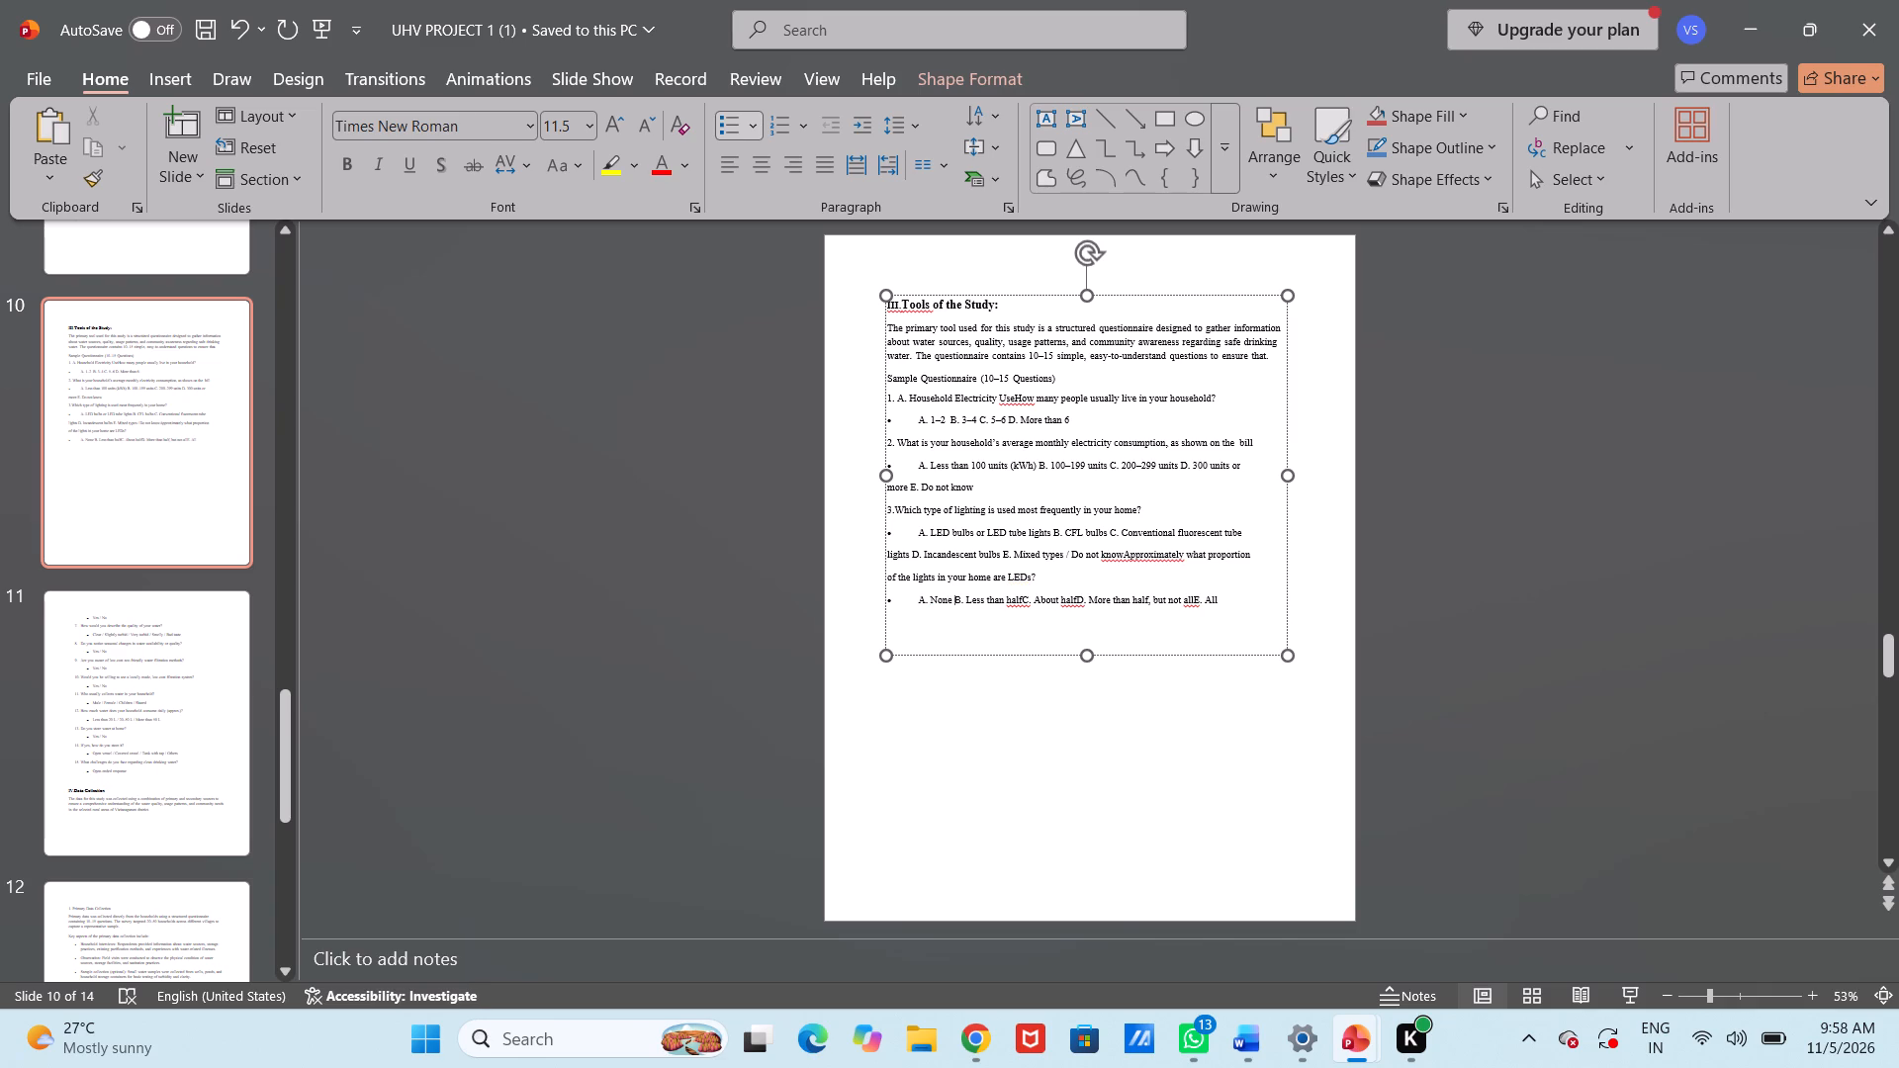
pyautogui.click(1022, 597)
pyautogui.press('space')
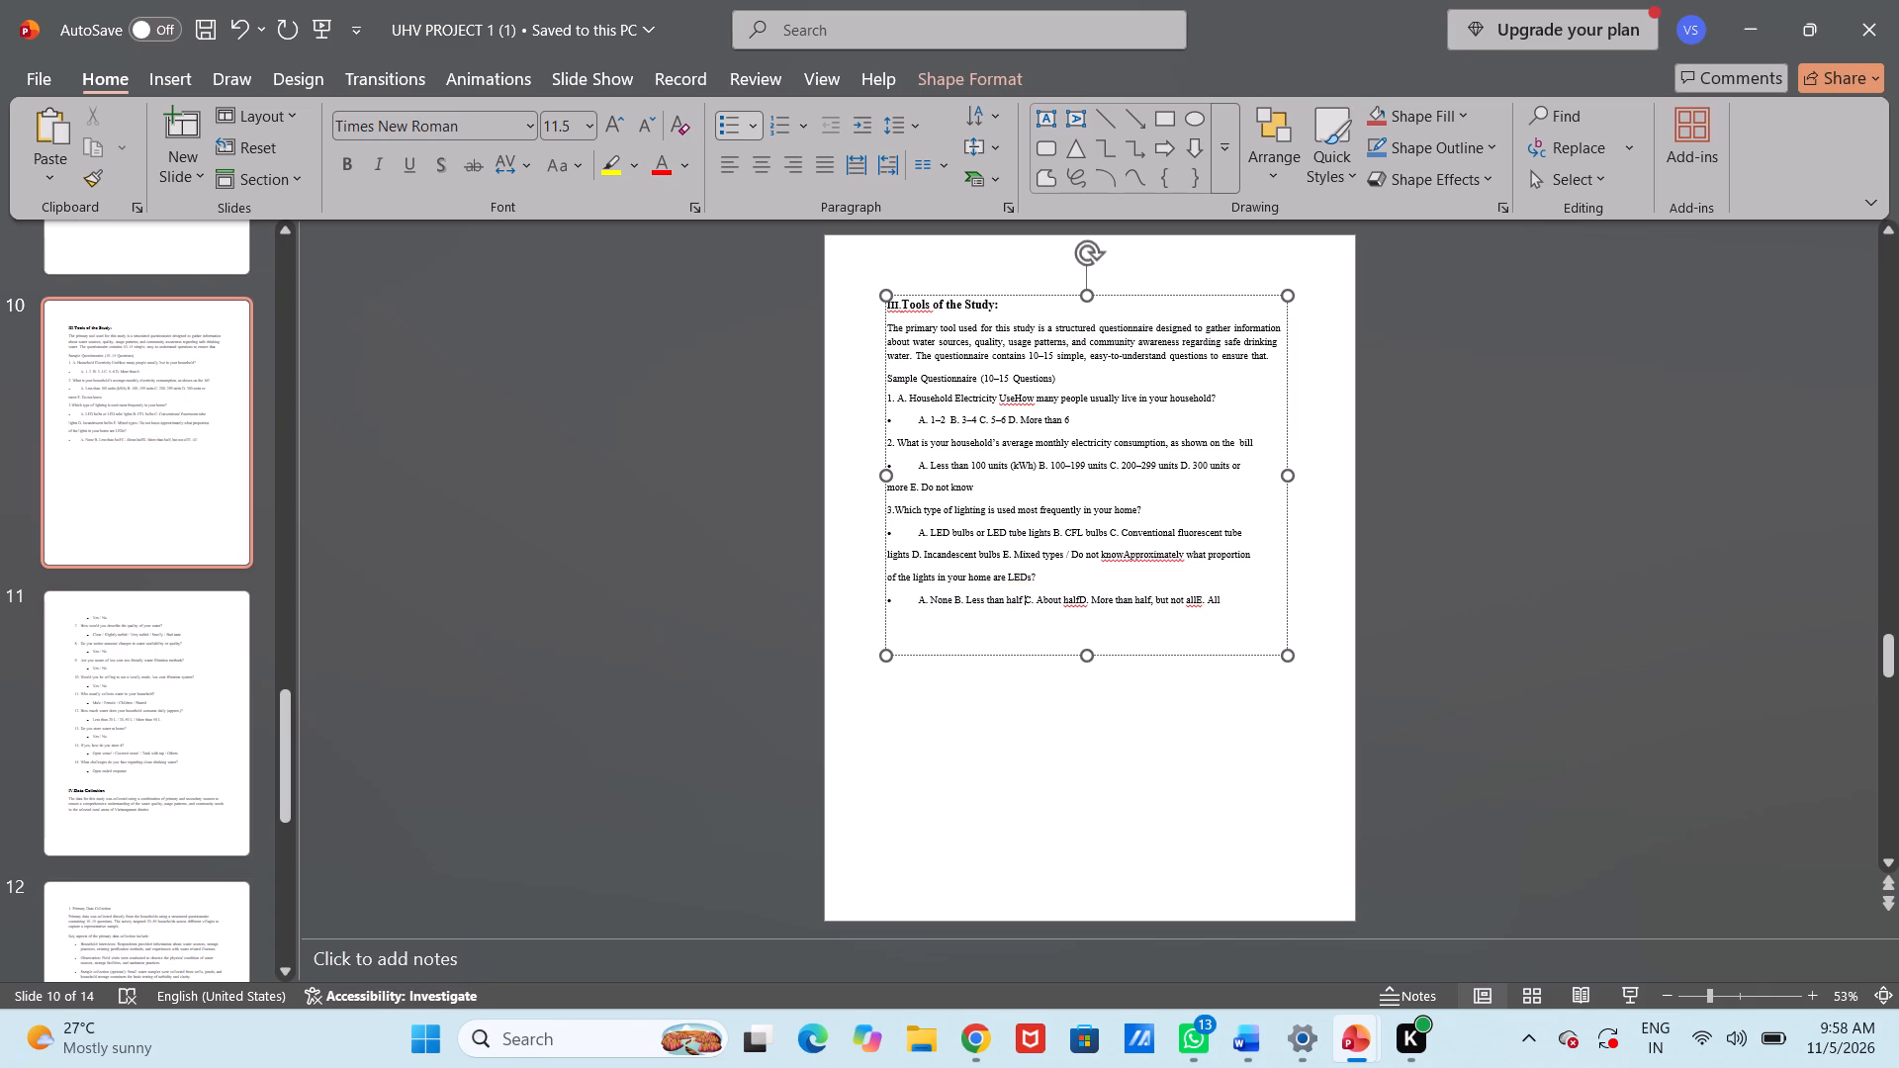
pyautogui.click(1077, 600)
pyautogui.press('space')
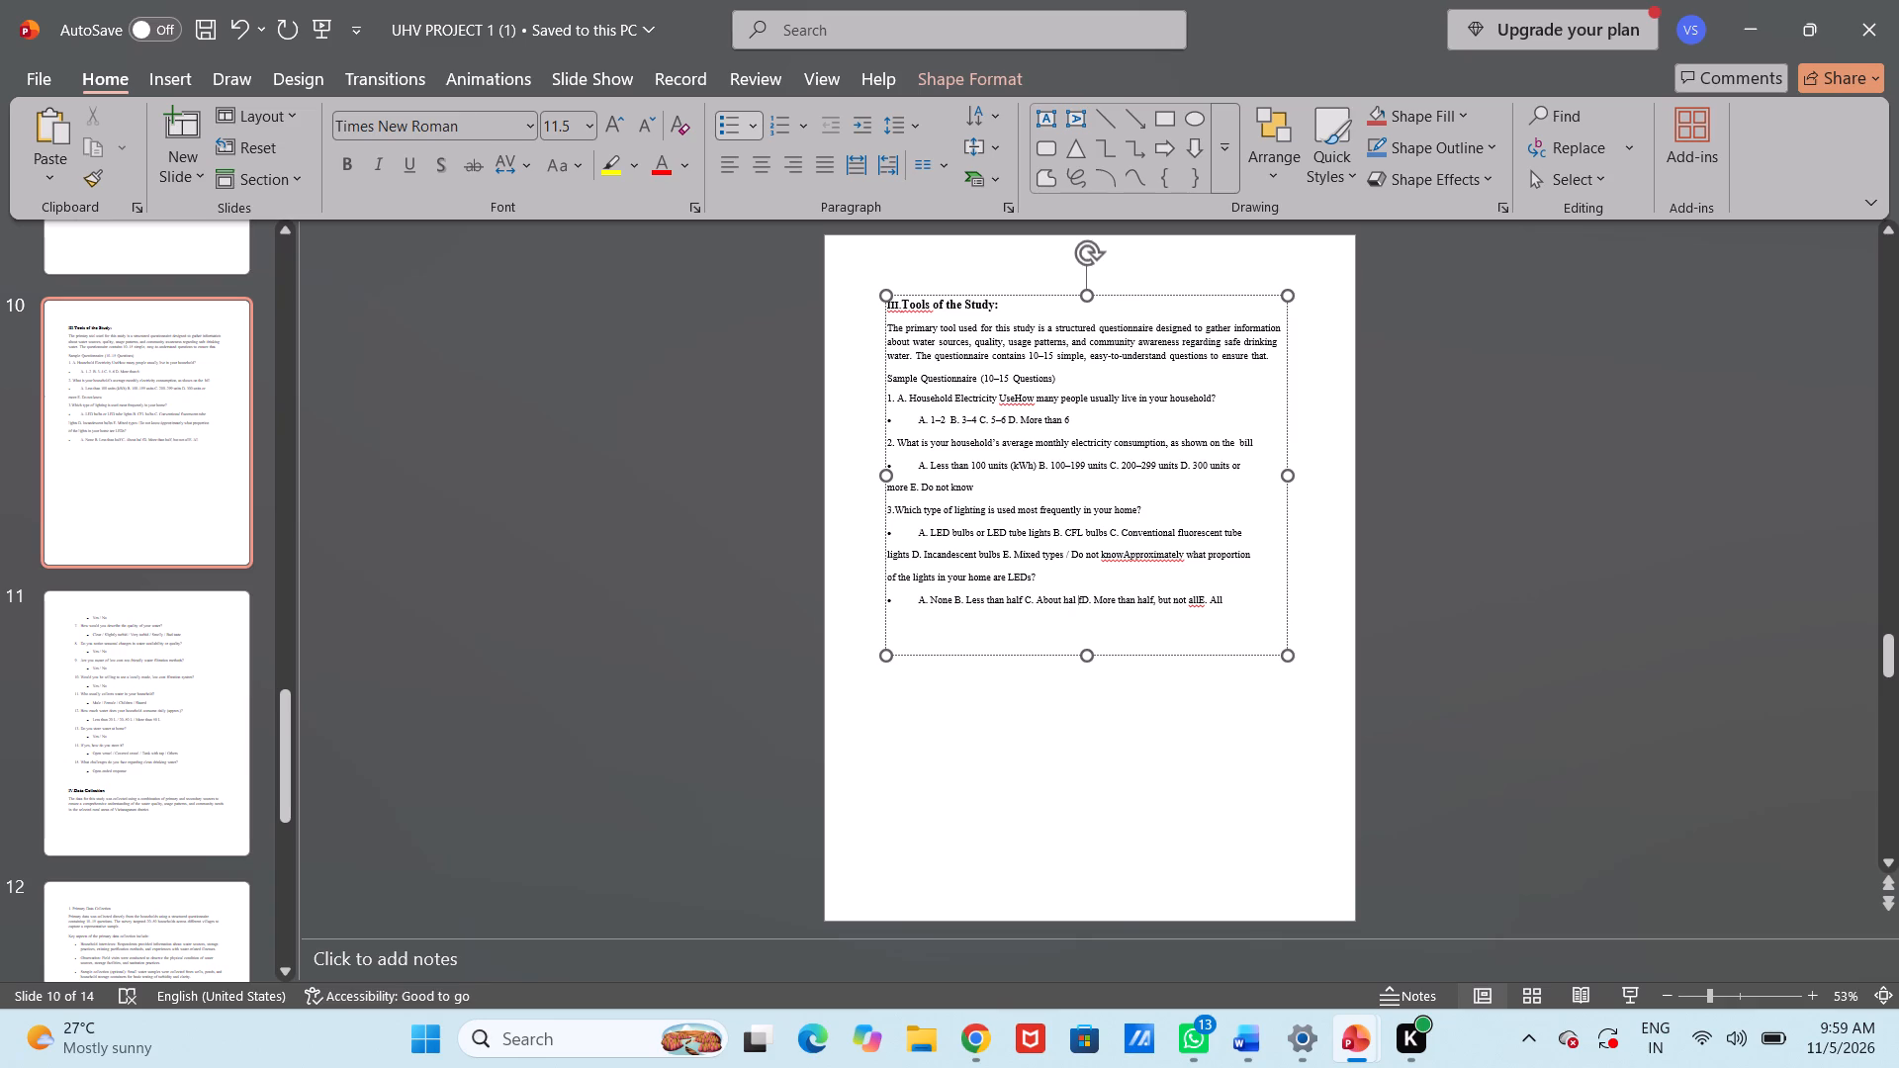
pyautogui.click(1199, 599)
pyautogui.press('space')
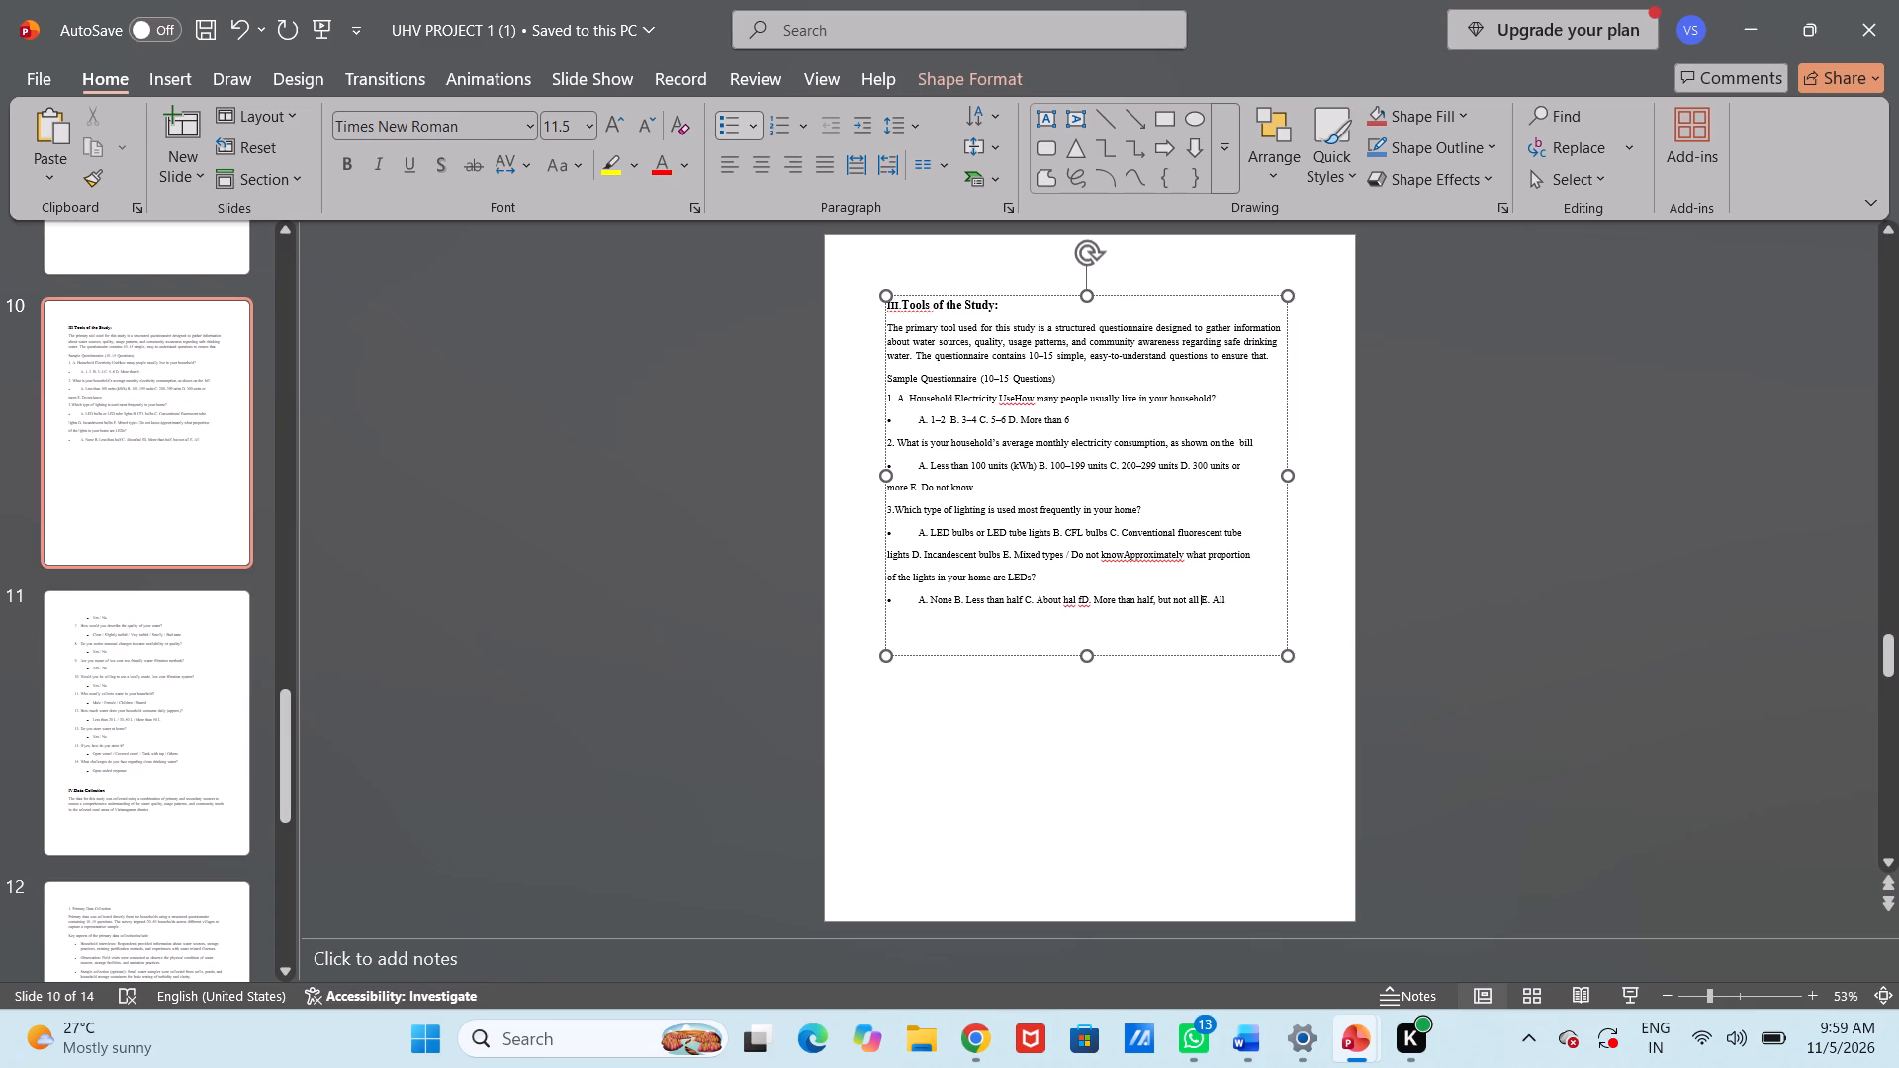
pyautogui.click(1224, 603)
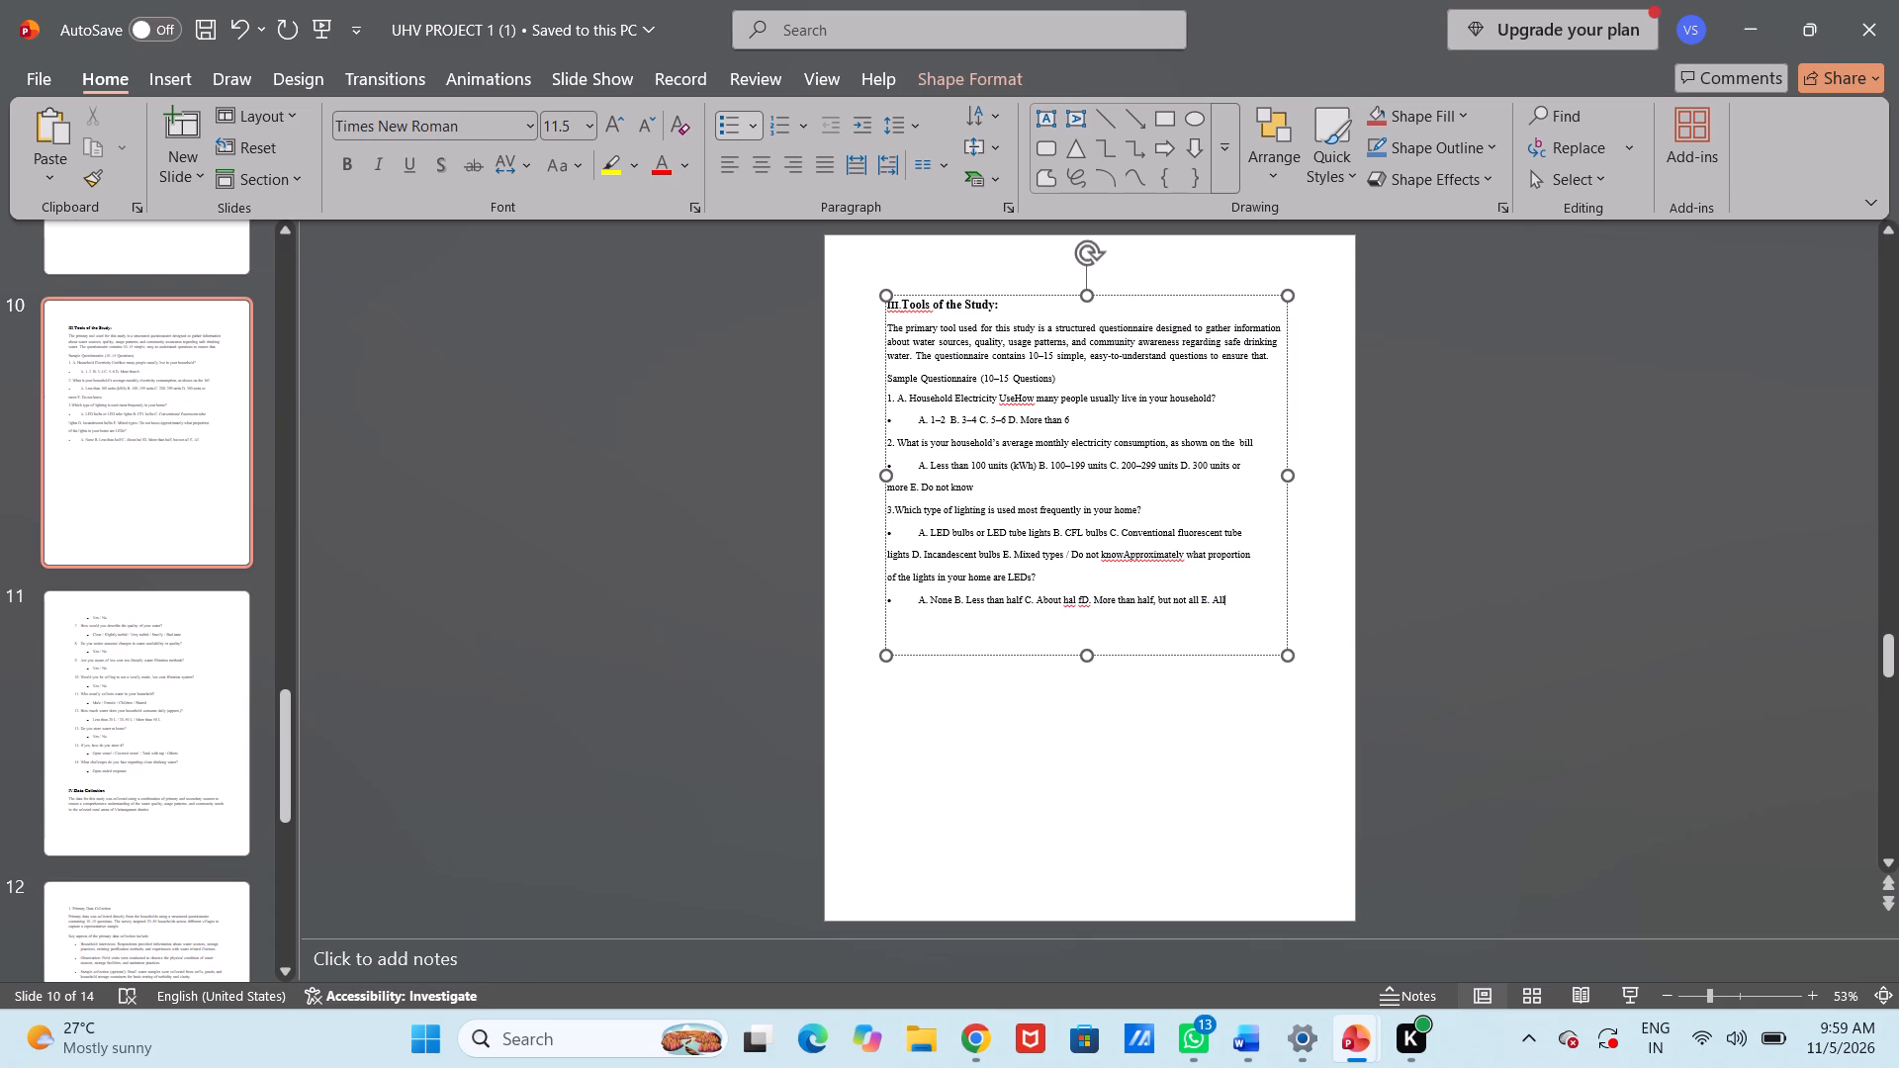
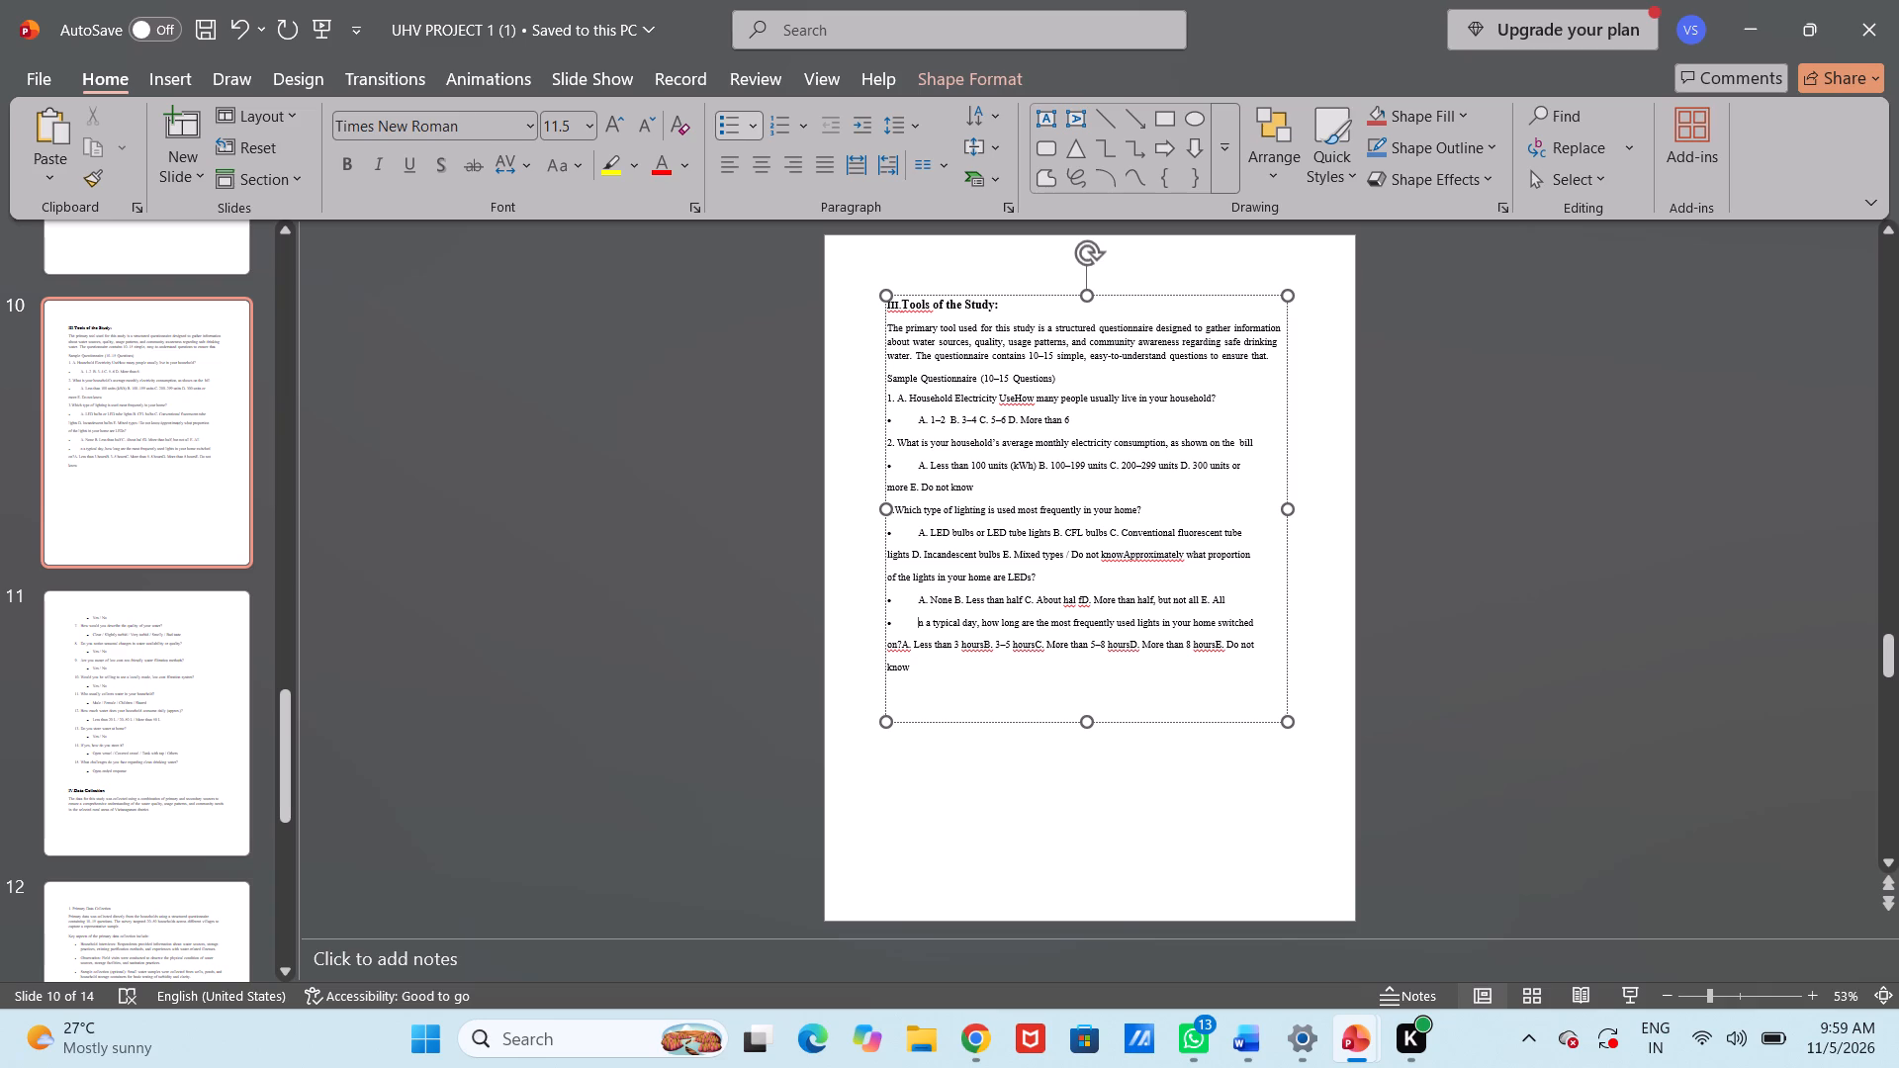
# Remove the bullet before the typical-day lighting hours question and number it "4. " instead.
pyautogui.press('BackSpace')
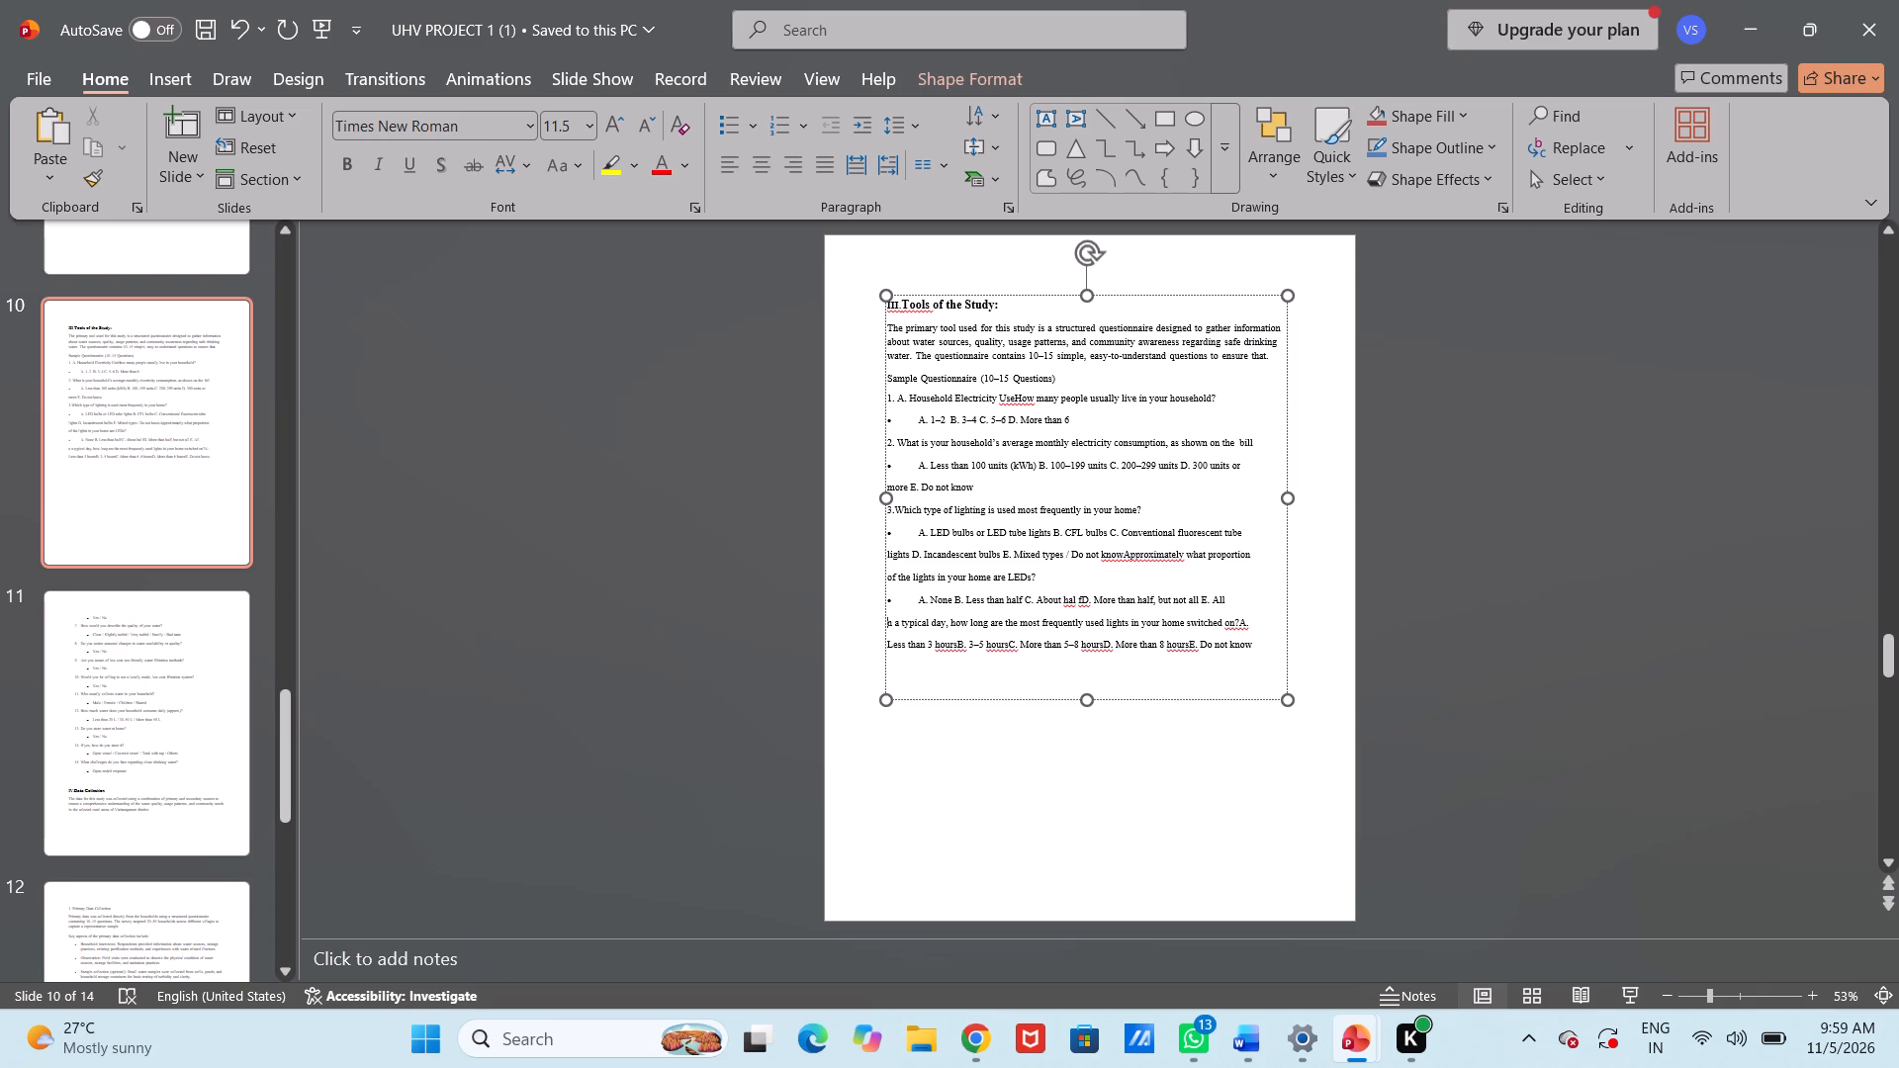
pyautogui.press('4')
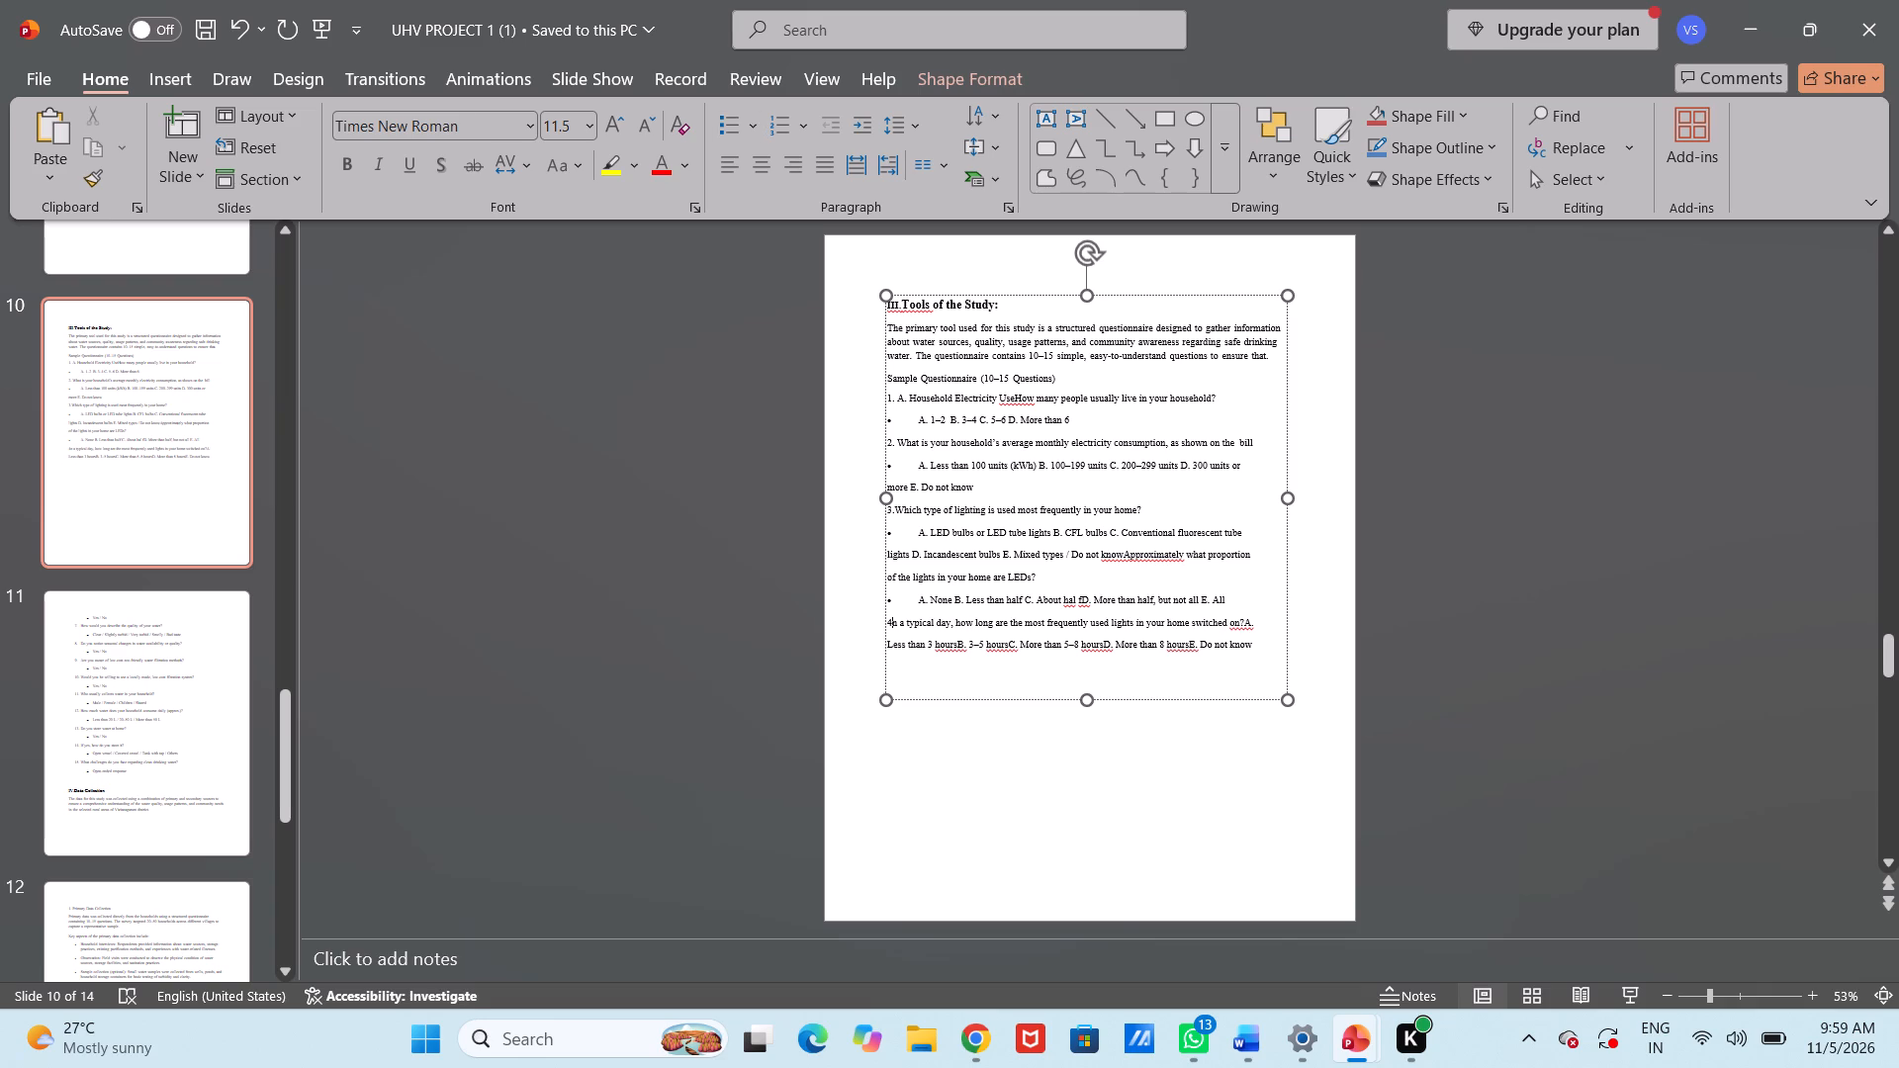
pyautogui.press('.')
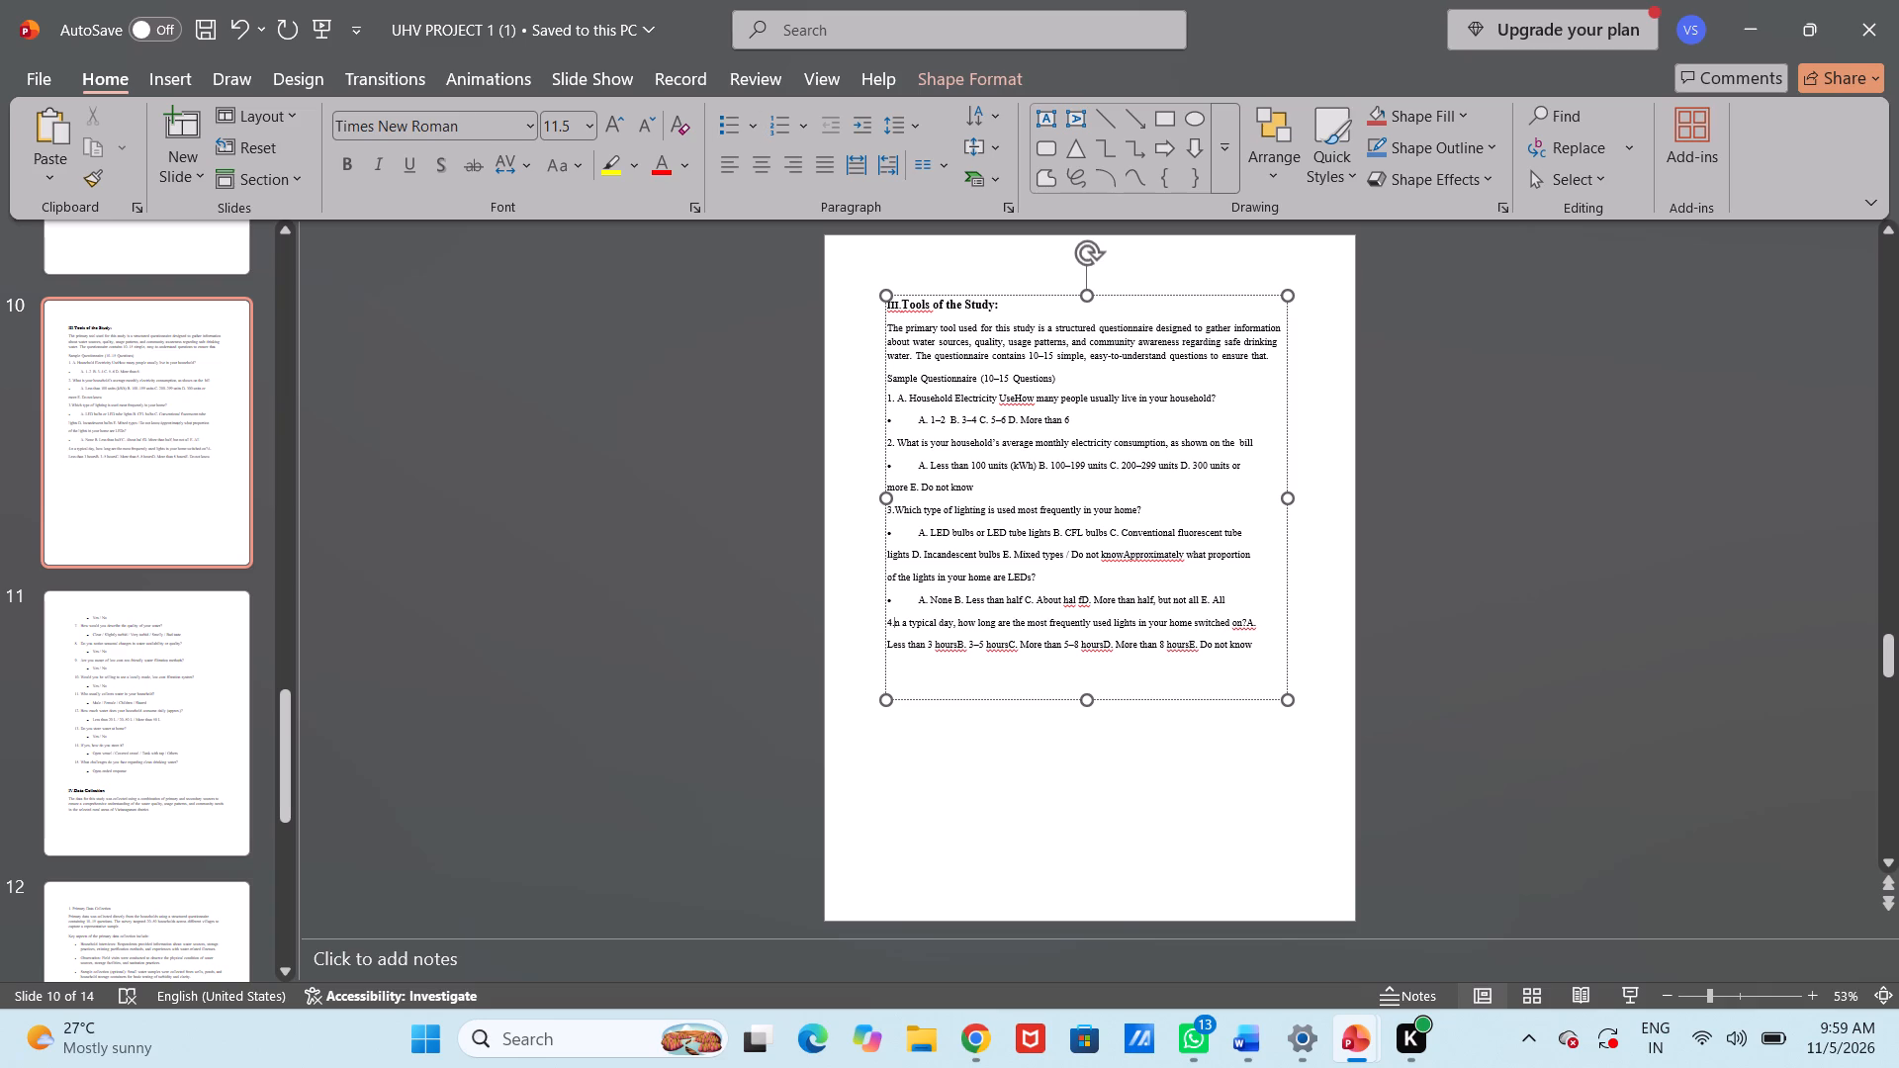
pyautogui.press('space')
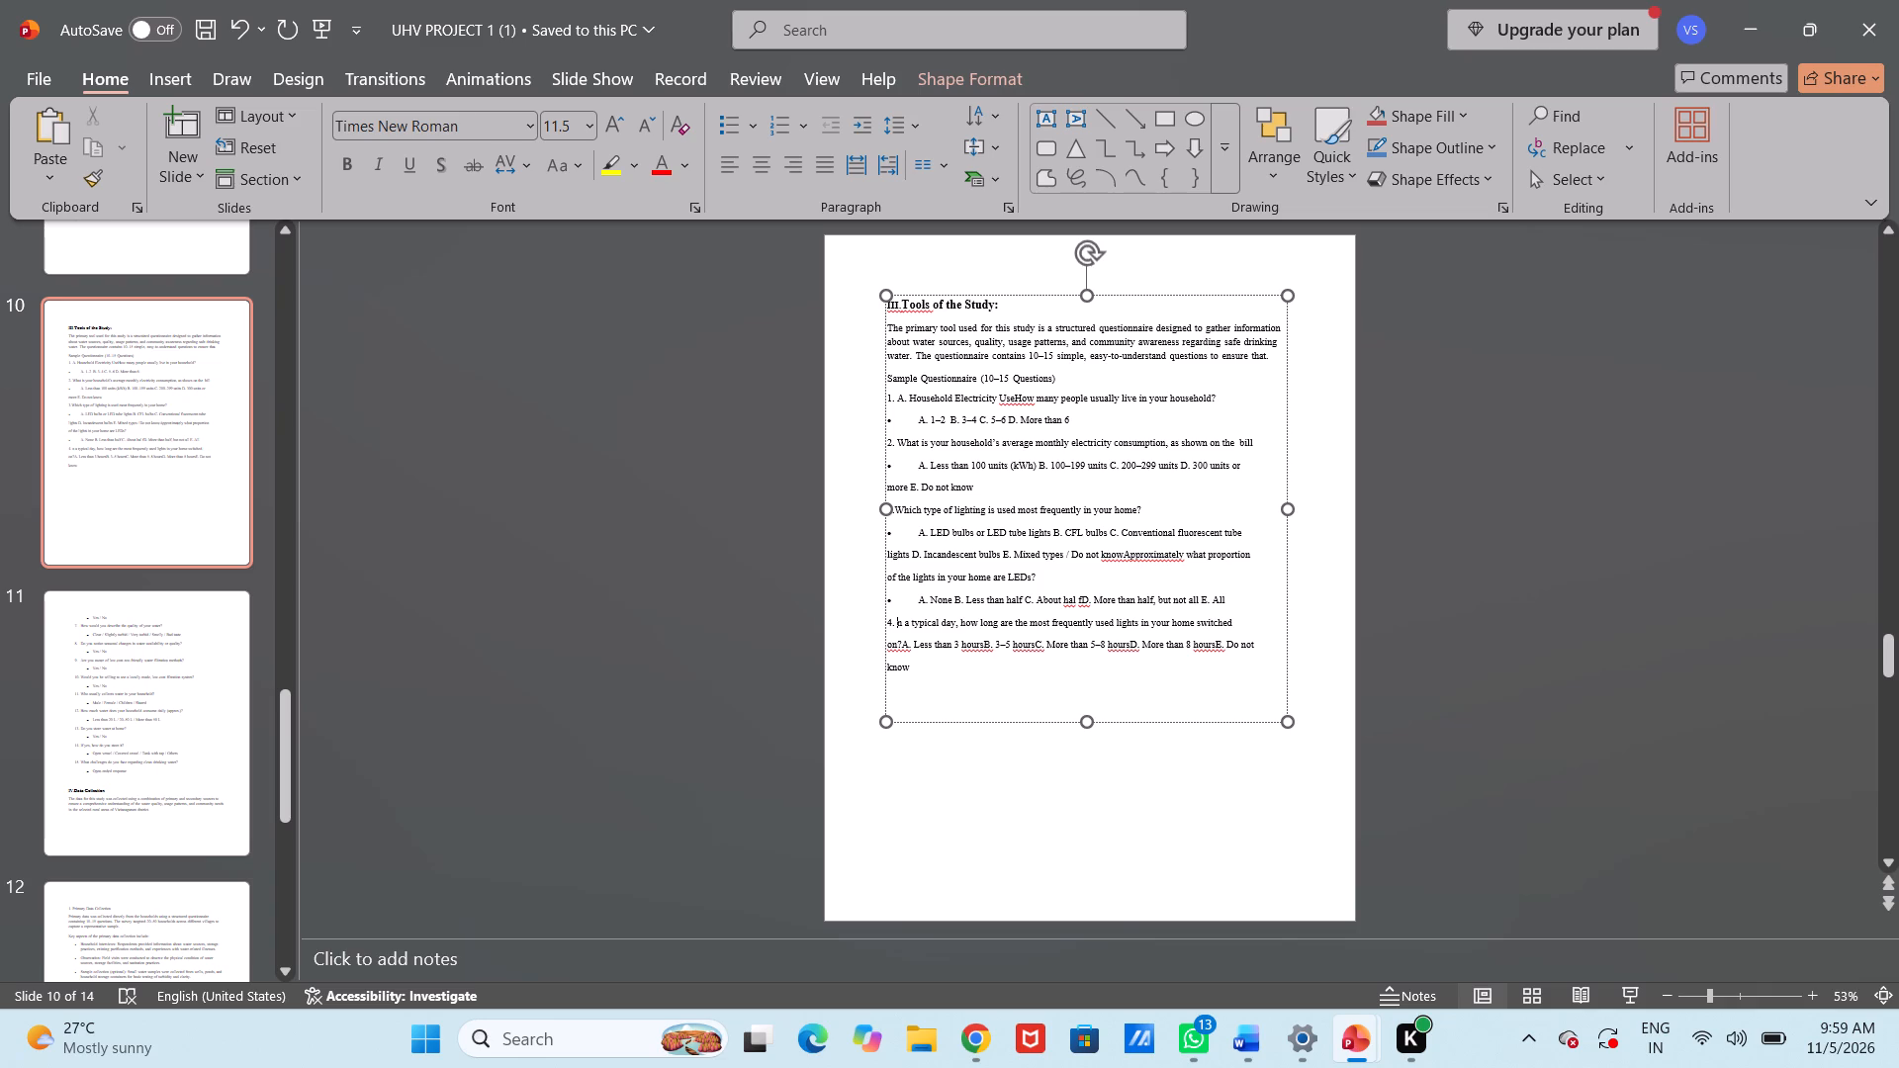
pyautogui.press('space')
pyautogui.press('BackSpace')
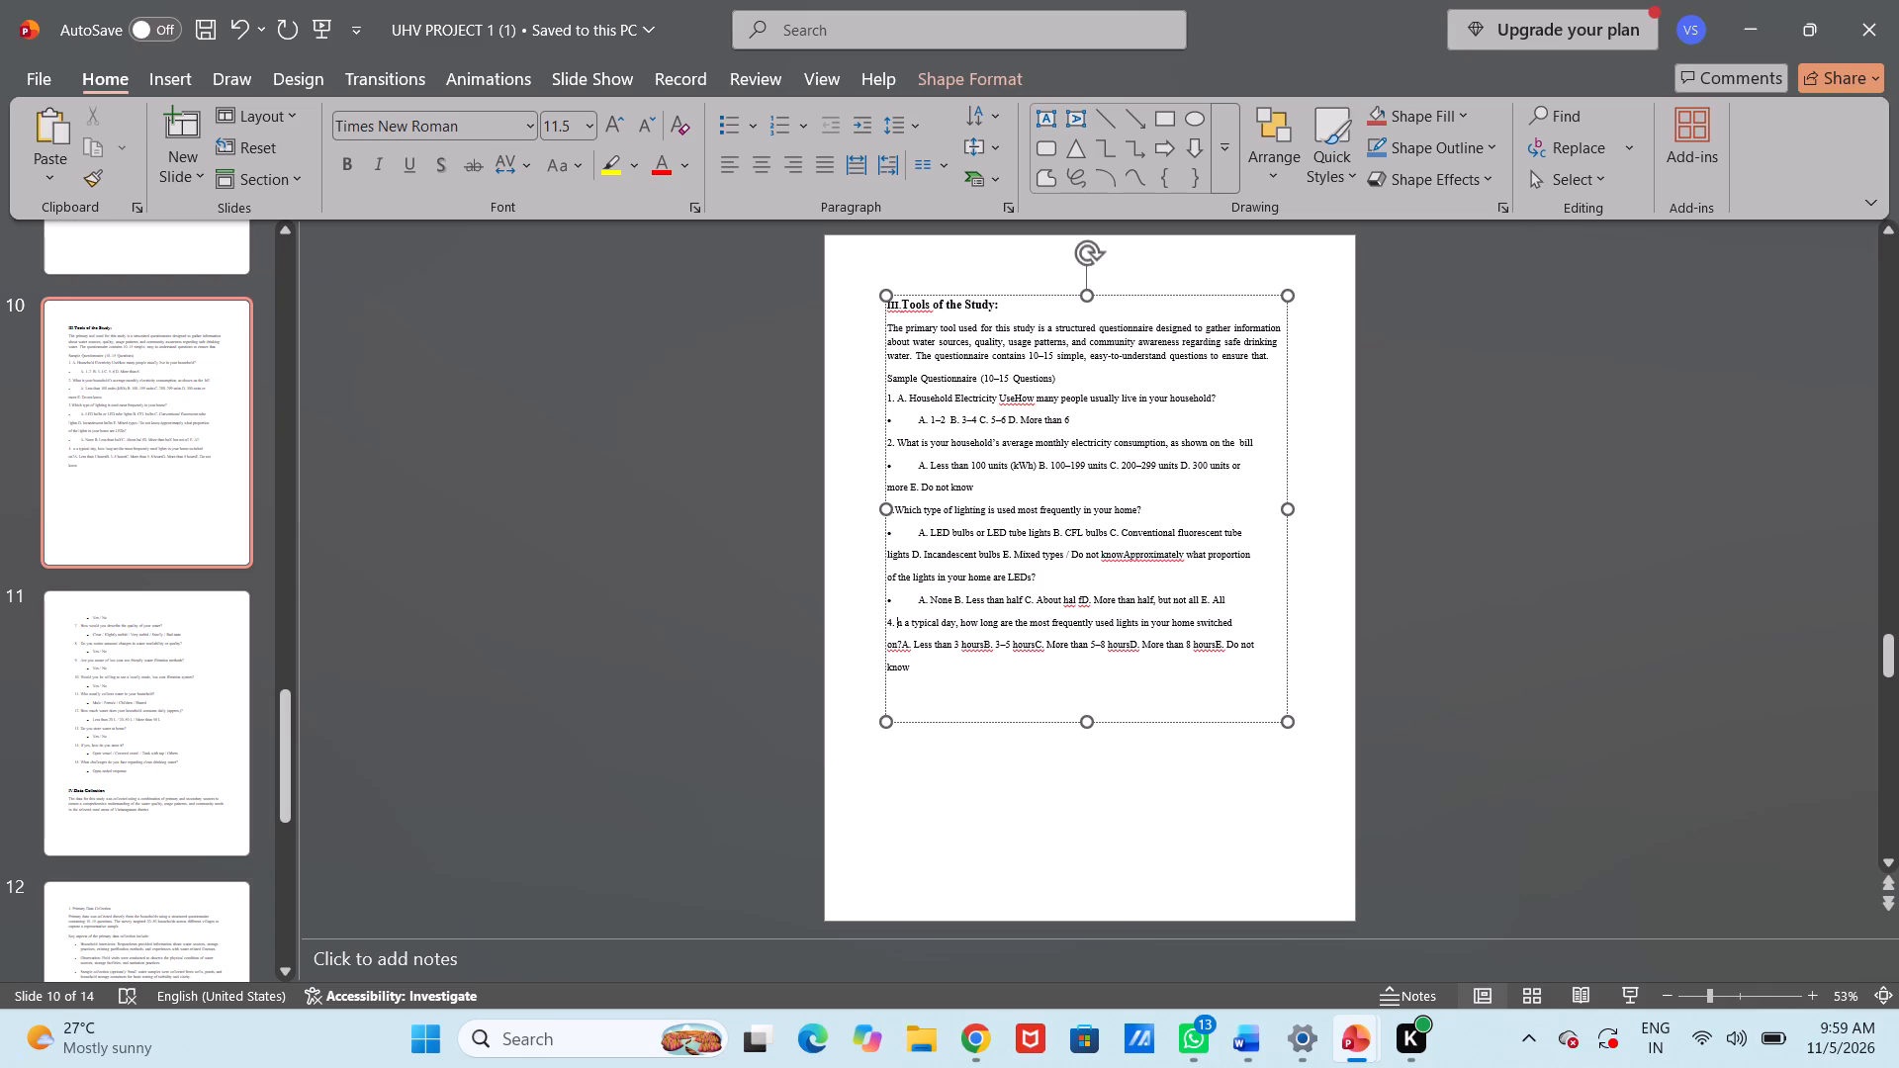
# Add spaces to separate the run-together answer options A to E of question 4 from the question and each other.
pyautogui.click(901, 644)
pyautogui.press('space')
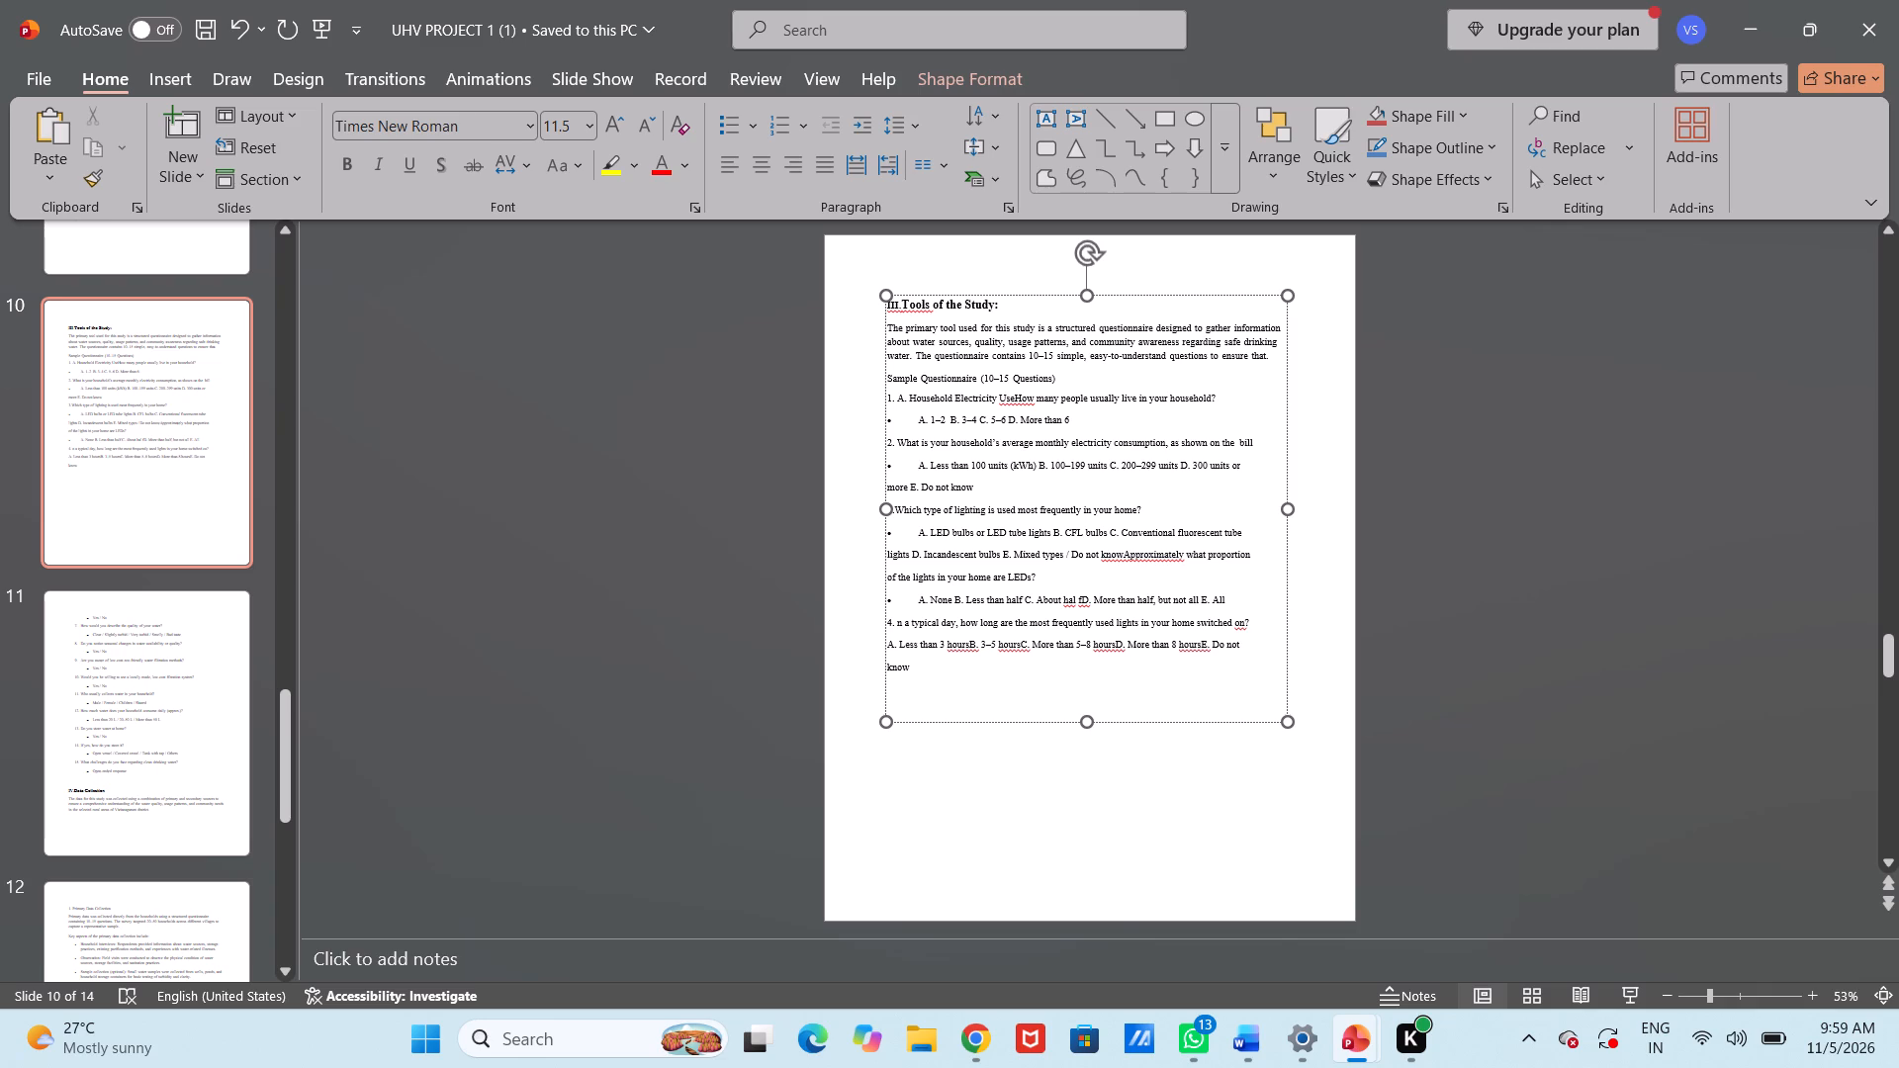
pyautogui.click(969, 641)
pyautogui.press('space')
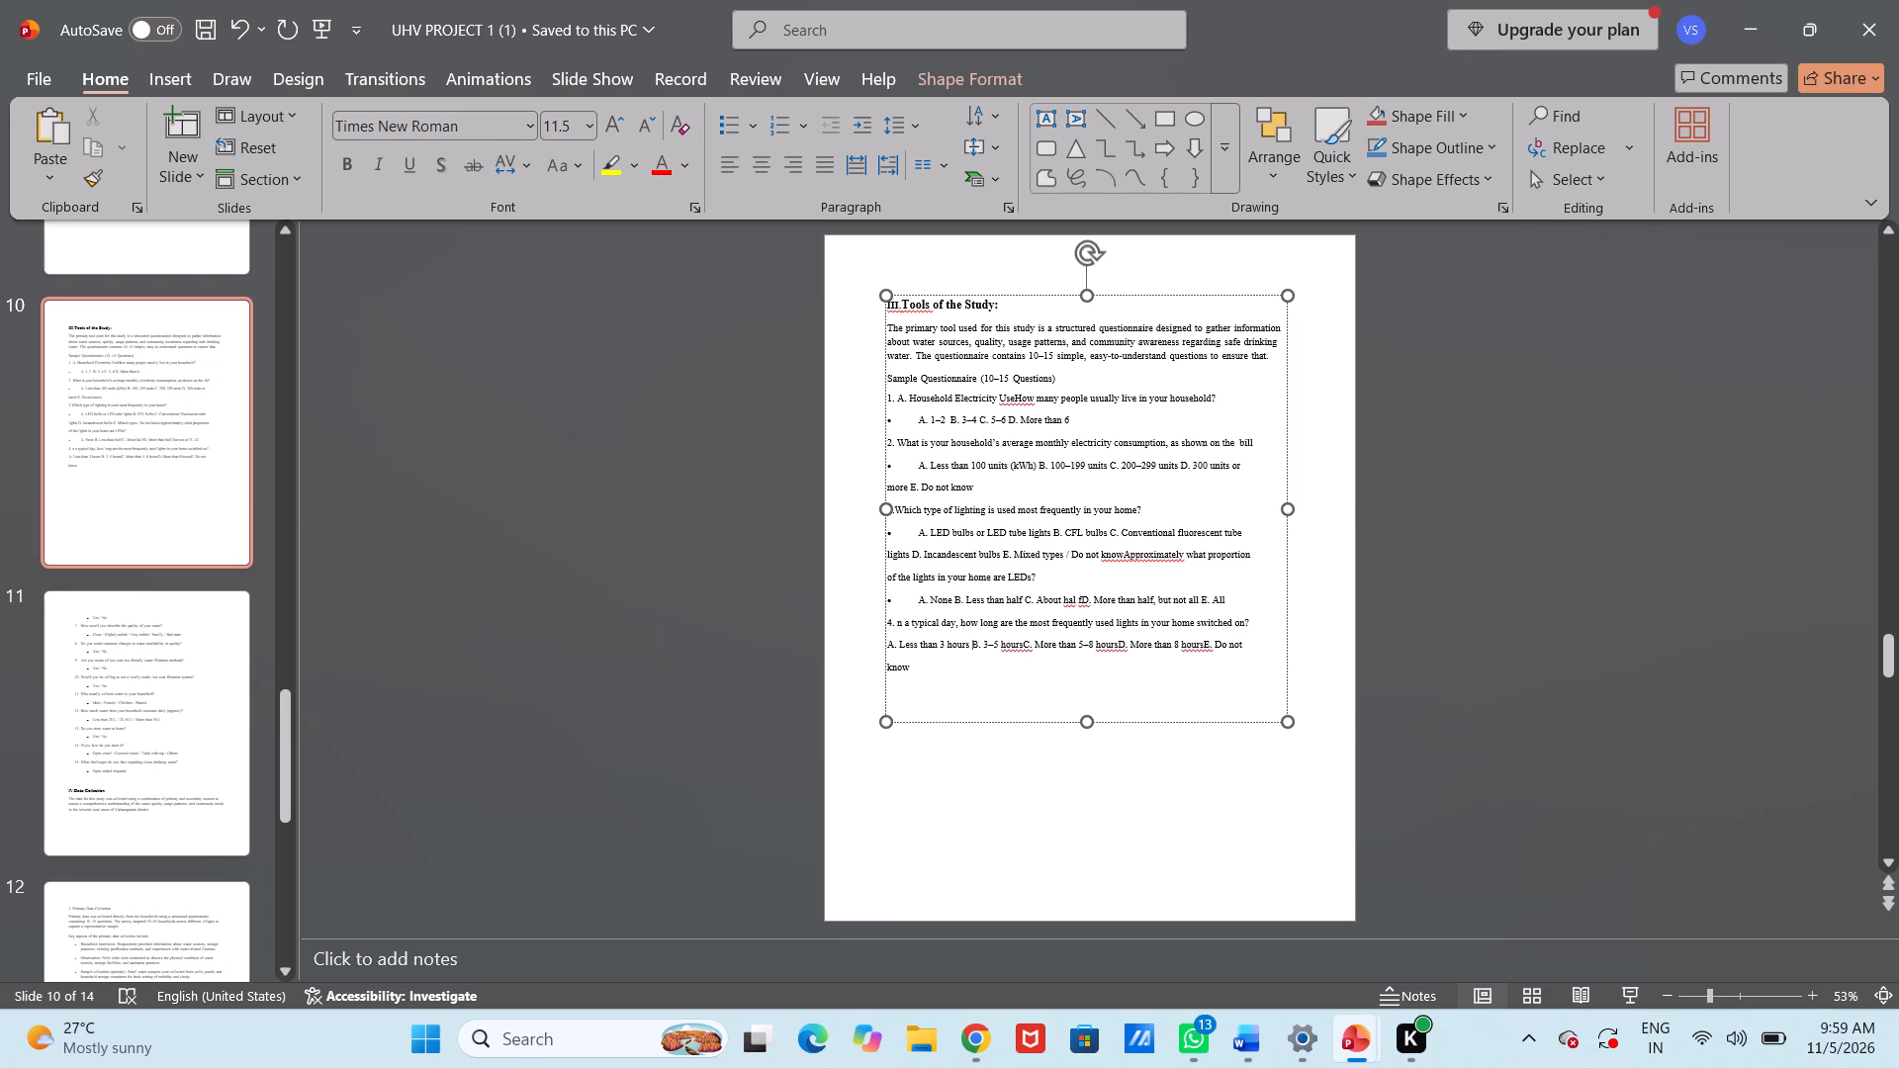
pyautogui.click(1023, 644)
pyautogui.press('space')
pyautogui.click(1121, 640)
pyautogui.press('space')
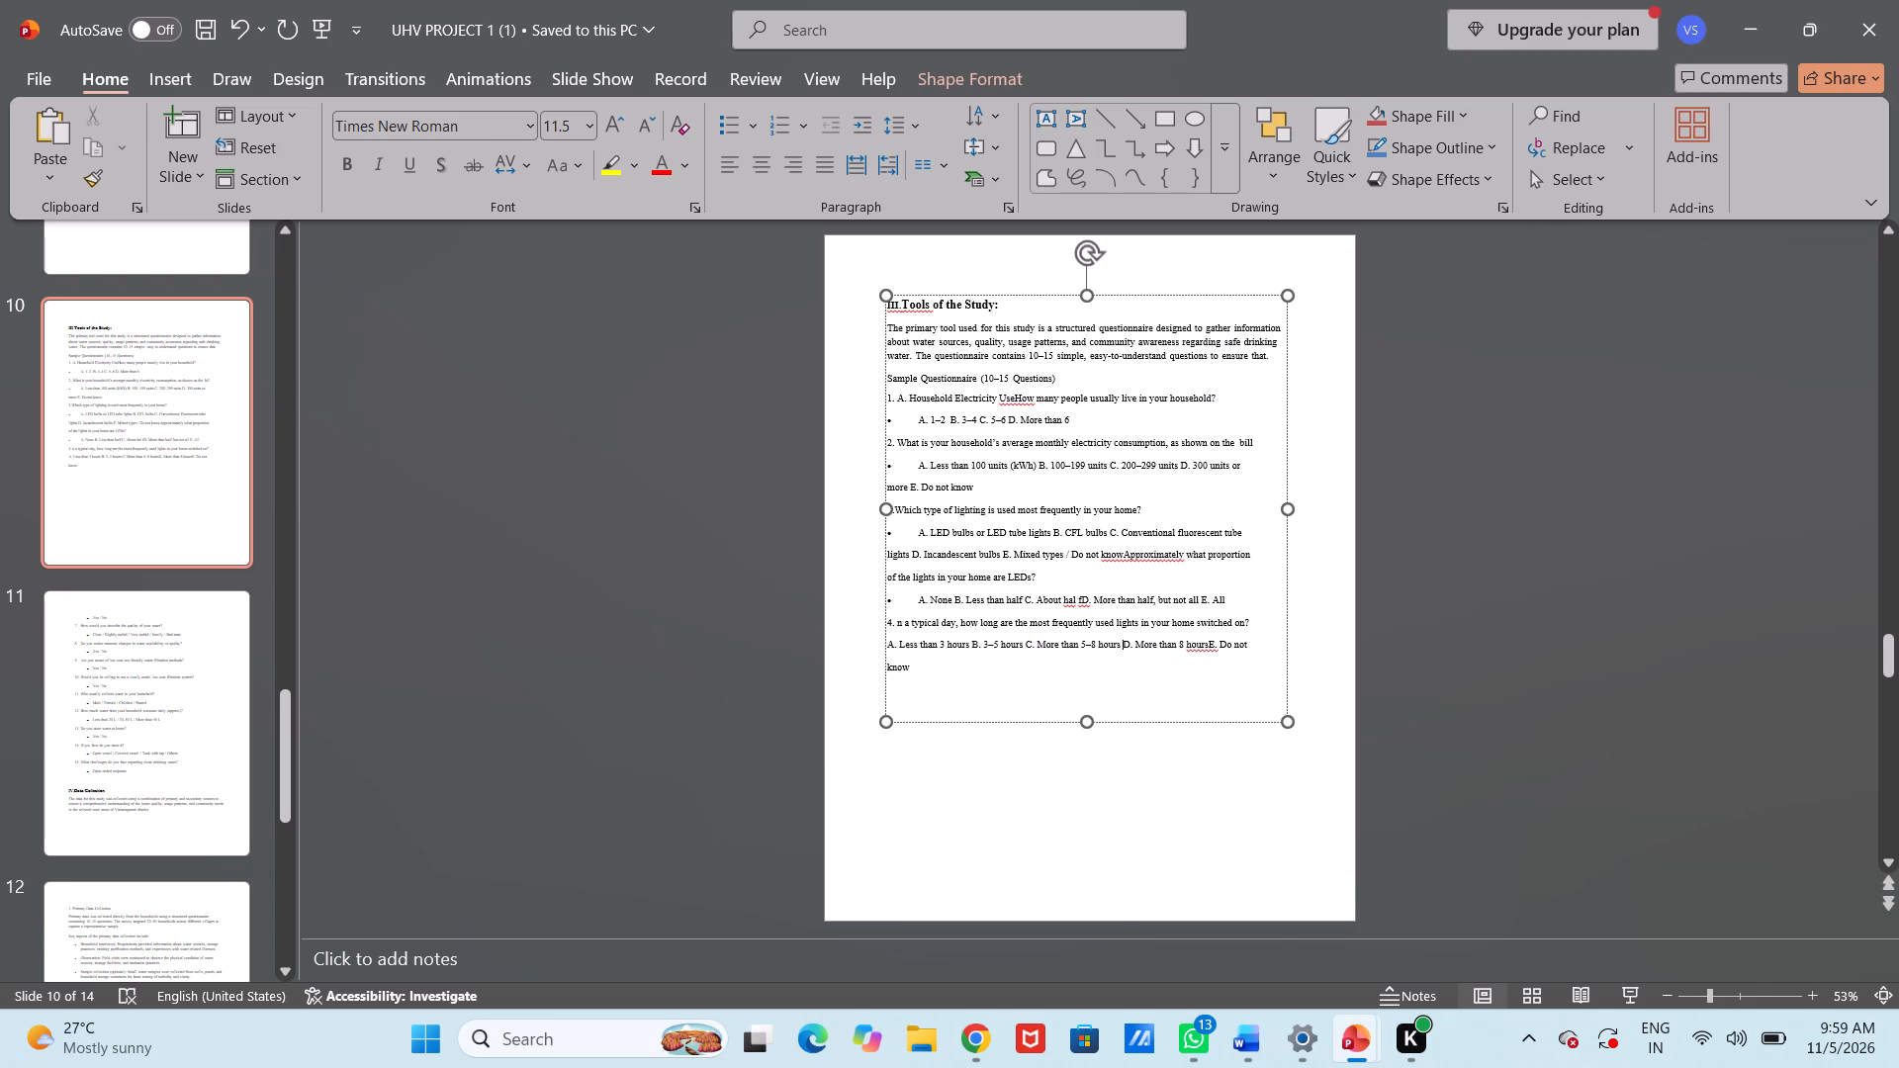
pyautogui.click(1208, 639)
pyautogui.press('space')
# Start a new line numbered 5 below the answer options of question 4.
pyautogui.click(927, 667)
pyautogui.press('Return')
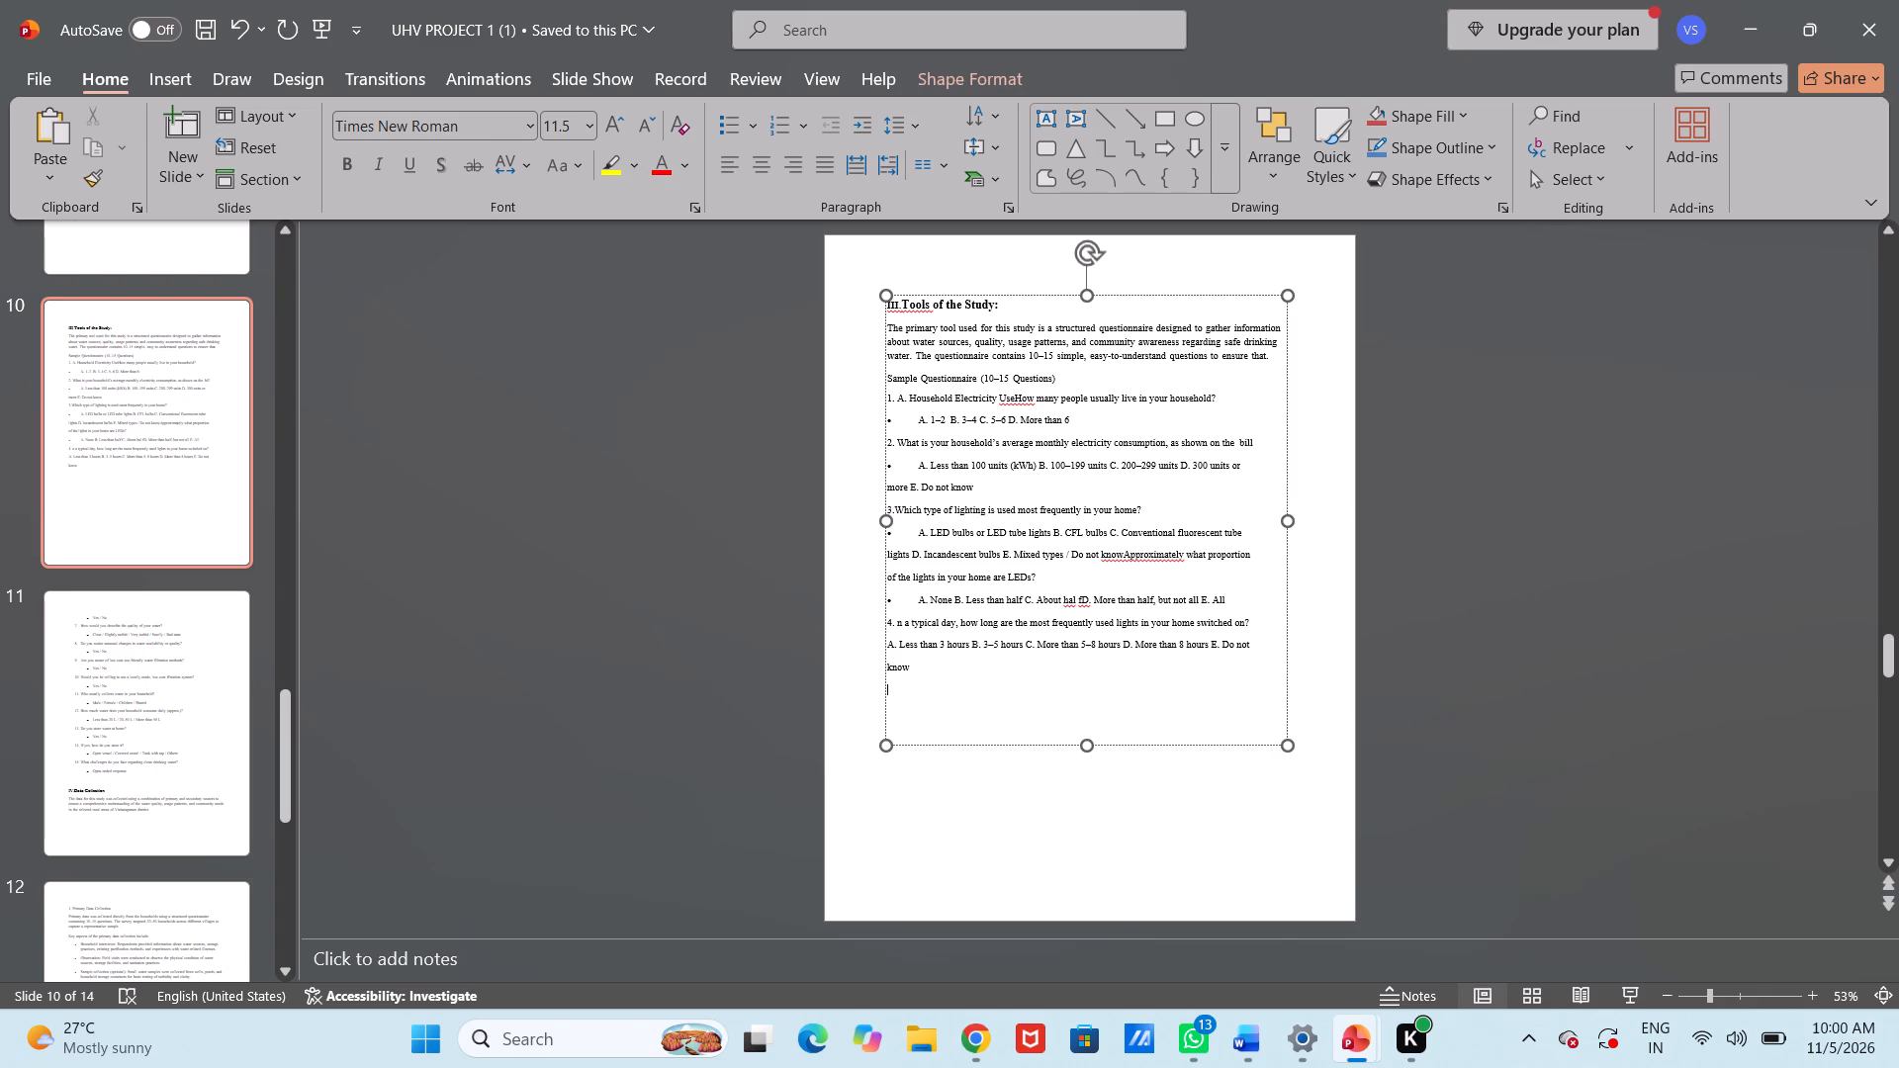
pyautogui.press('5')
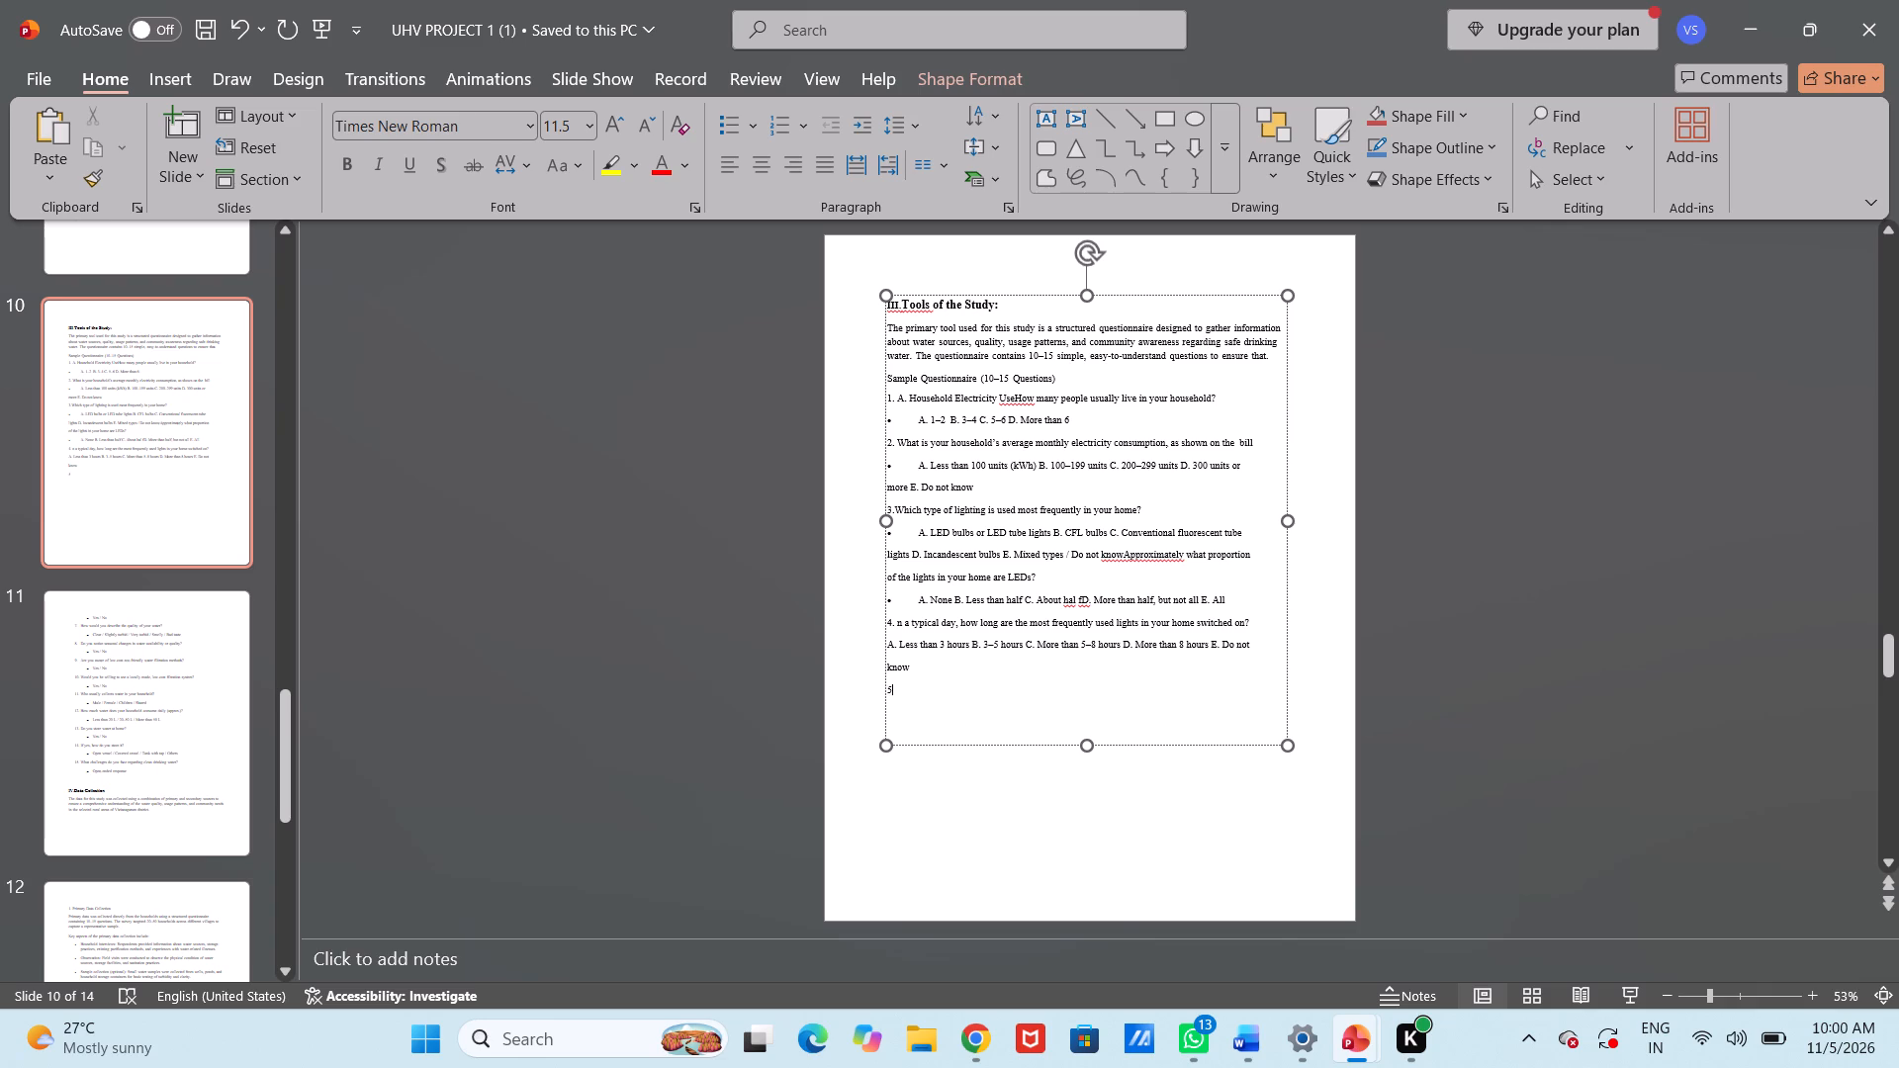
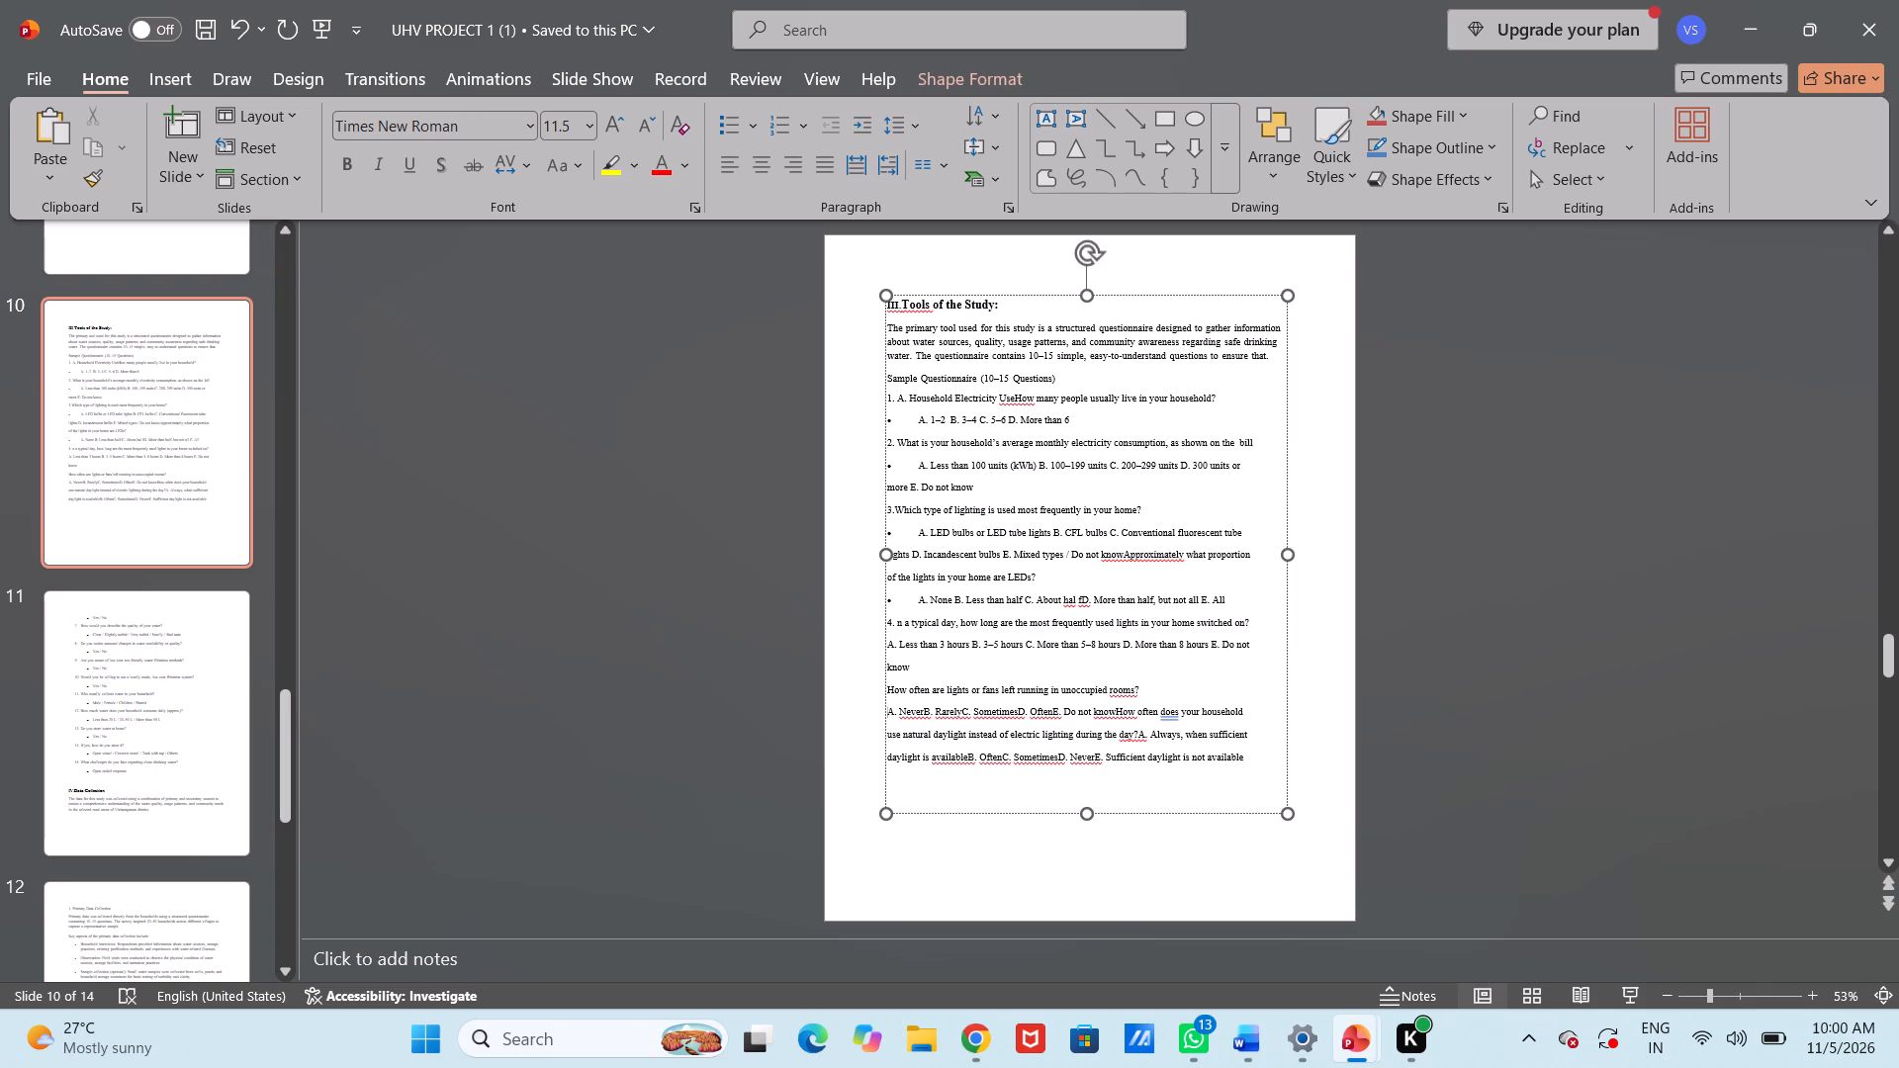
# Split the natural daylight question off the preceding answer options and put its own answer options on a separate line.
pyautogui.click(1116, 714)
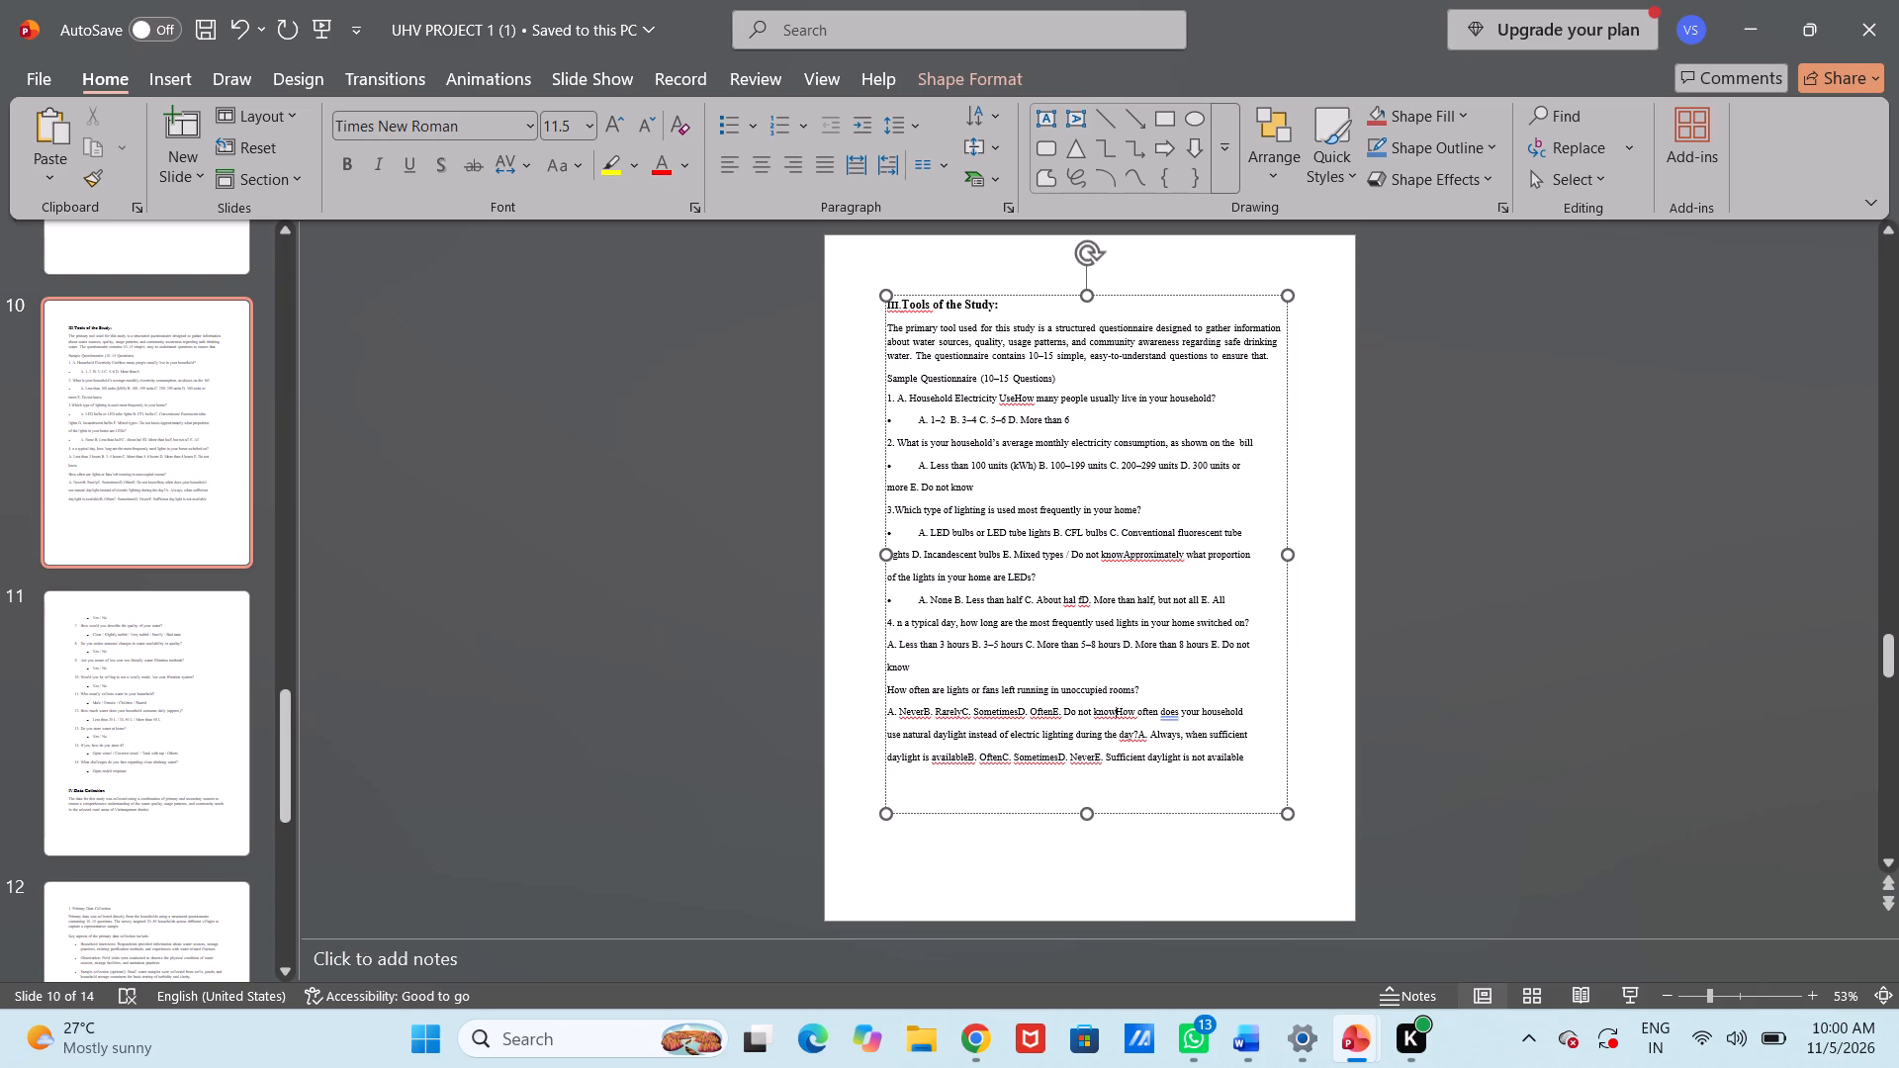
pyautogui.press('Return')
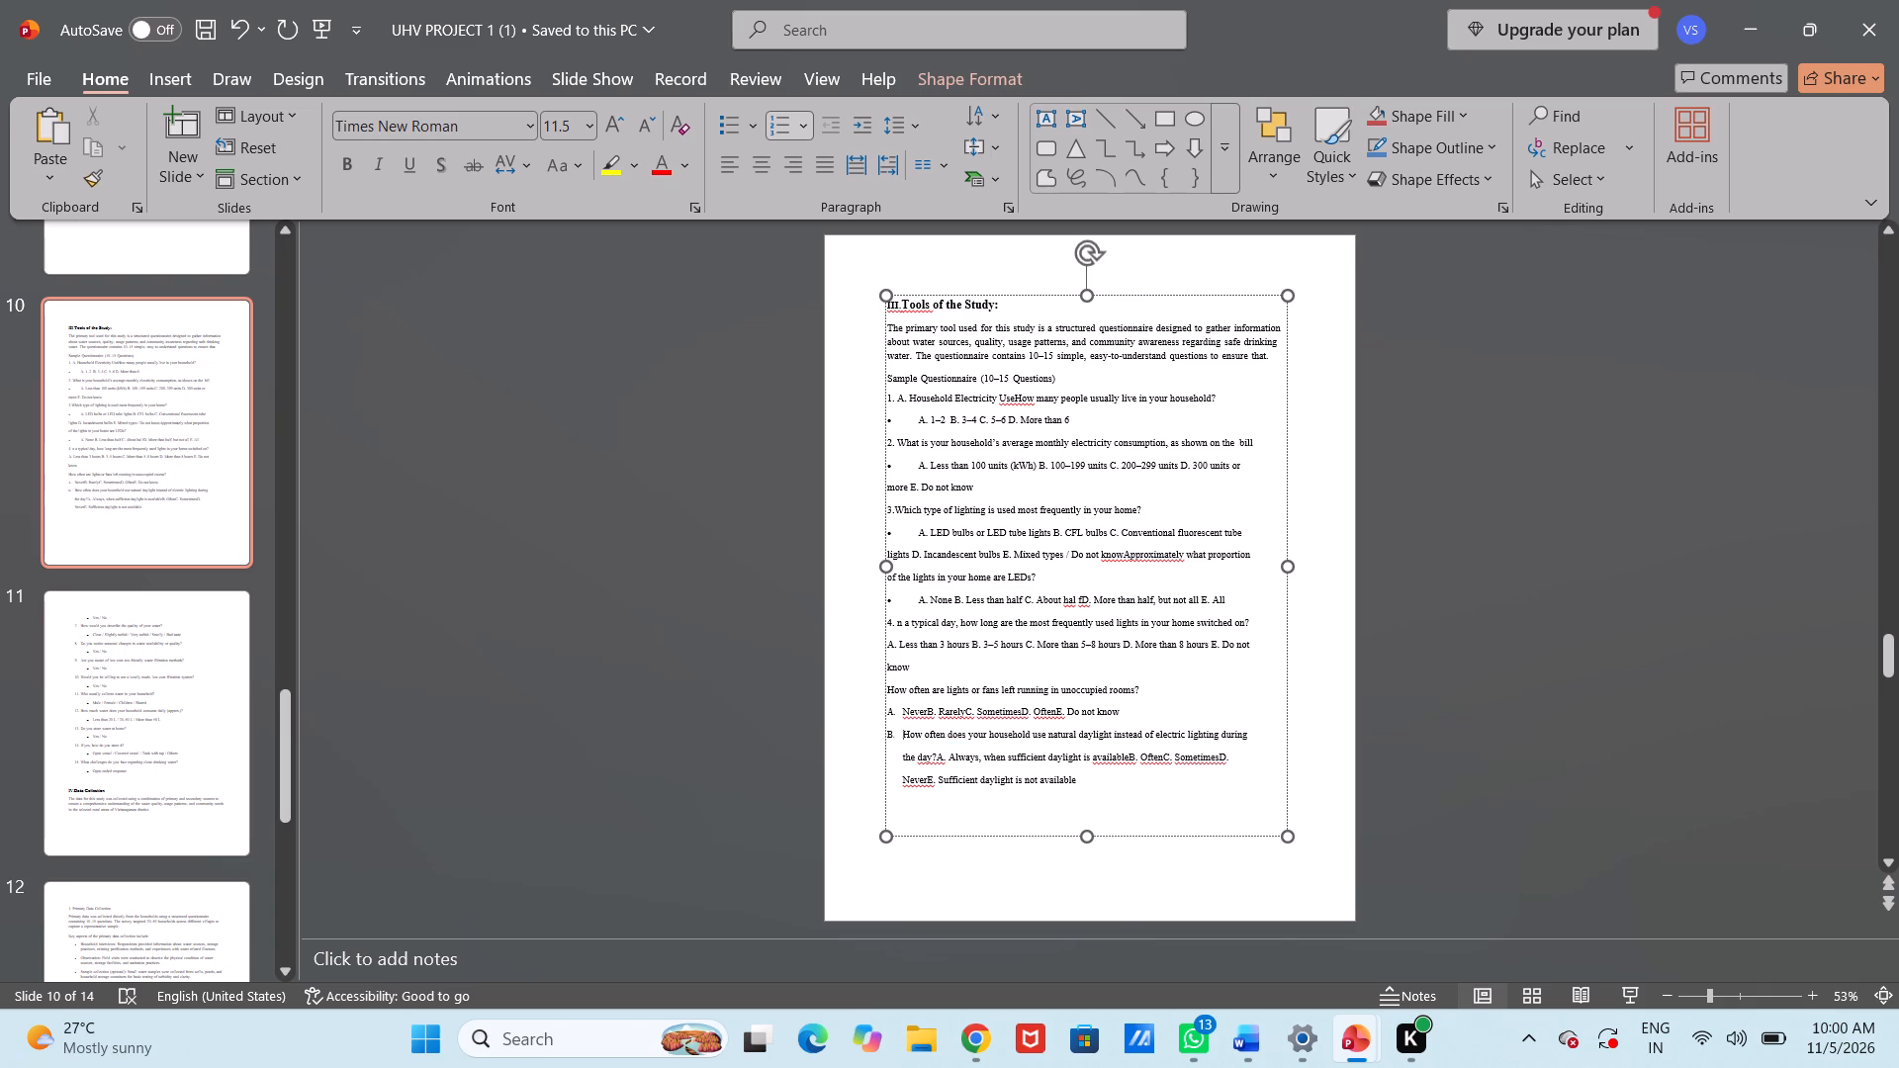
pyautogui.click(937, 759)
pyautogui.press('Return')
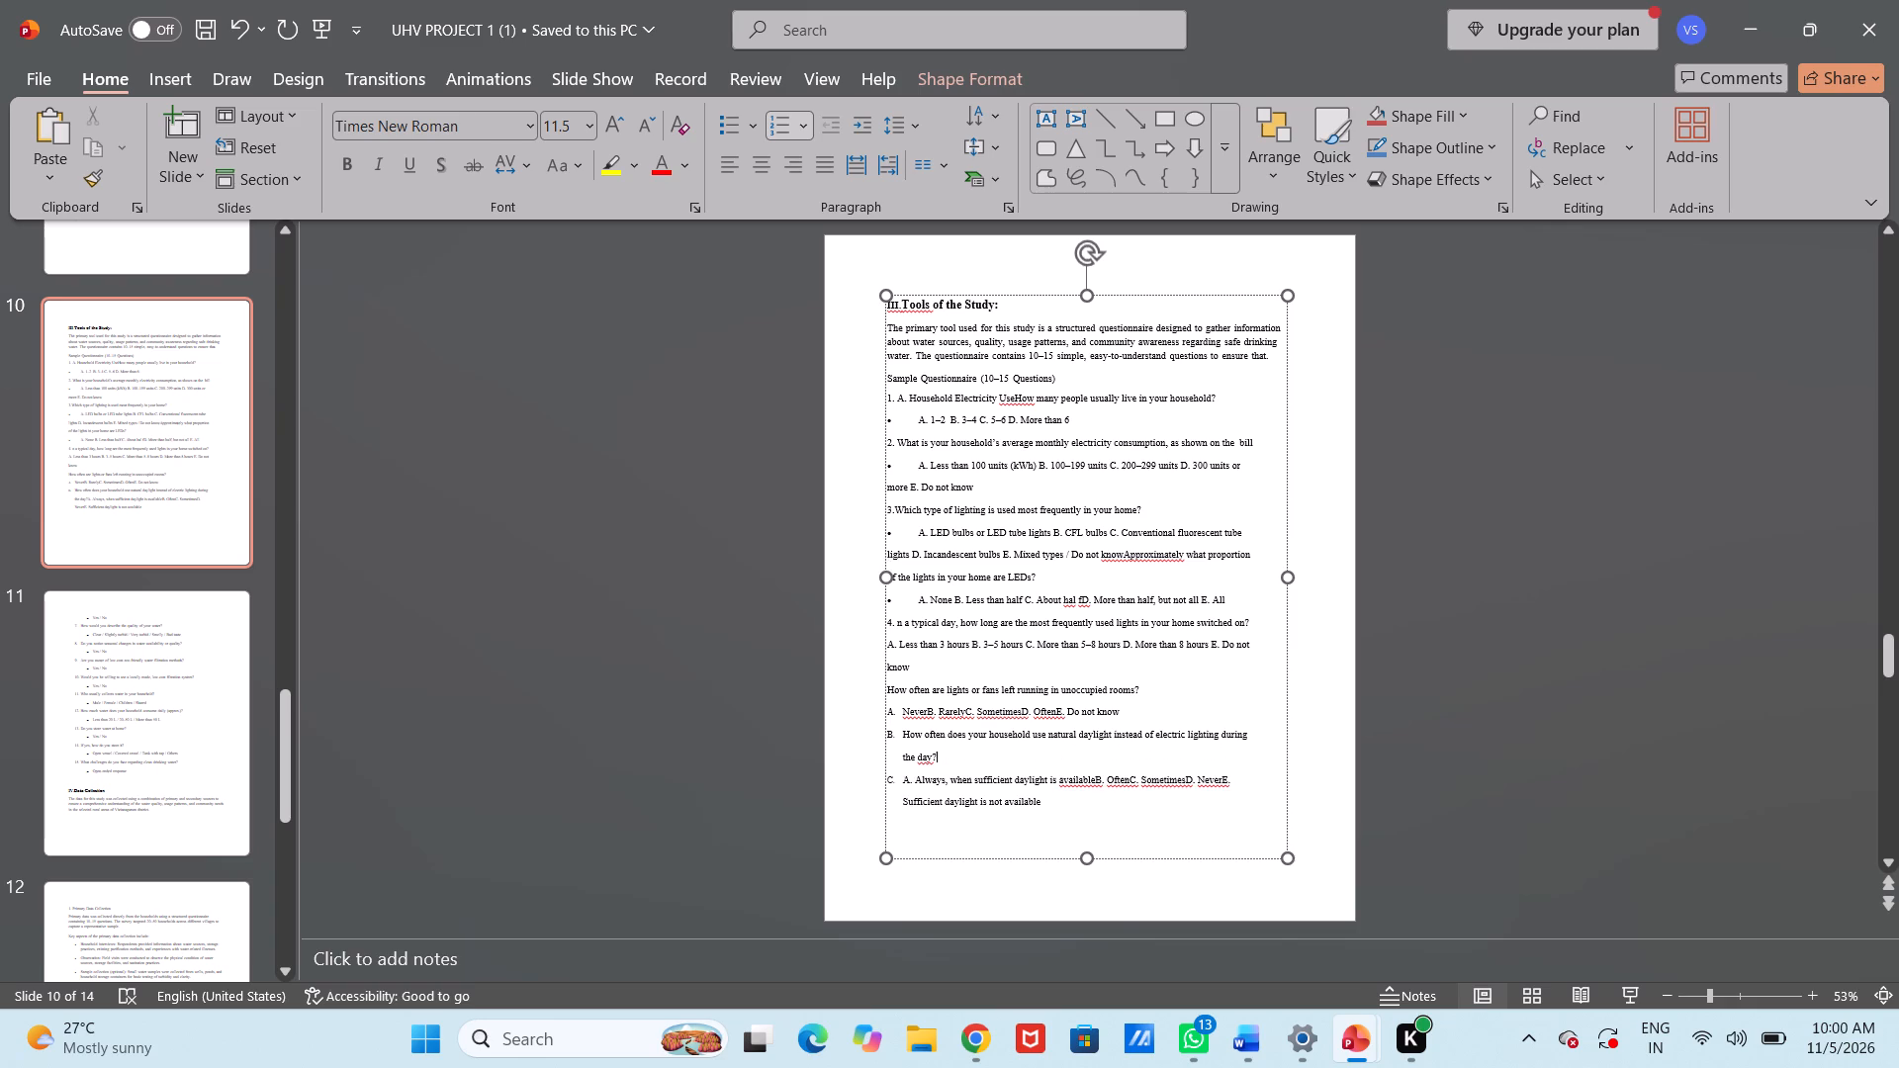
# Number the question about lights or fans running in unoccupied rooms "5.".
pyautogui.click(895, 708)
pyautogui.click(837, 745)
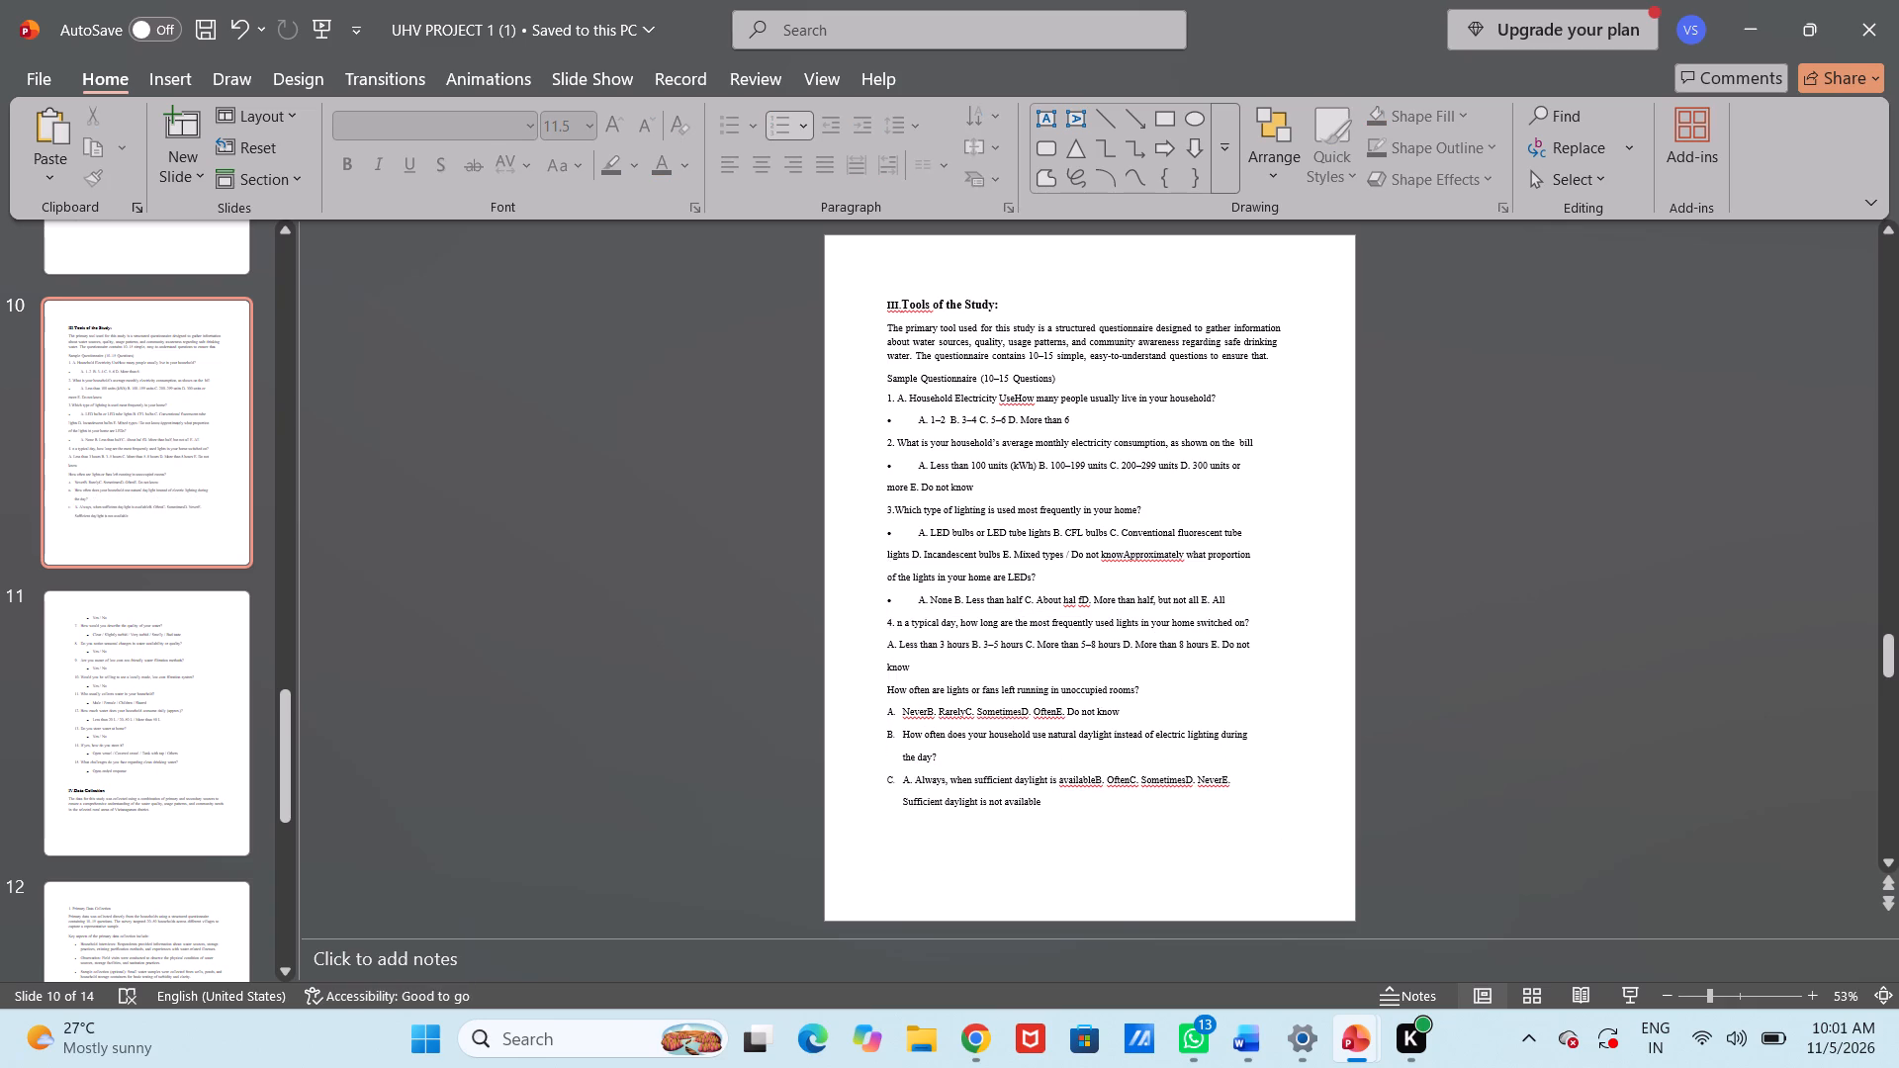
pyautogui.click(887, 689)
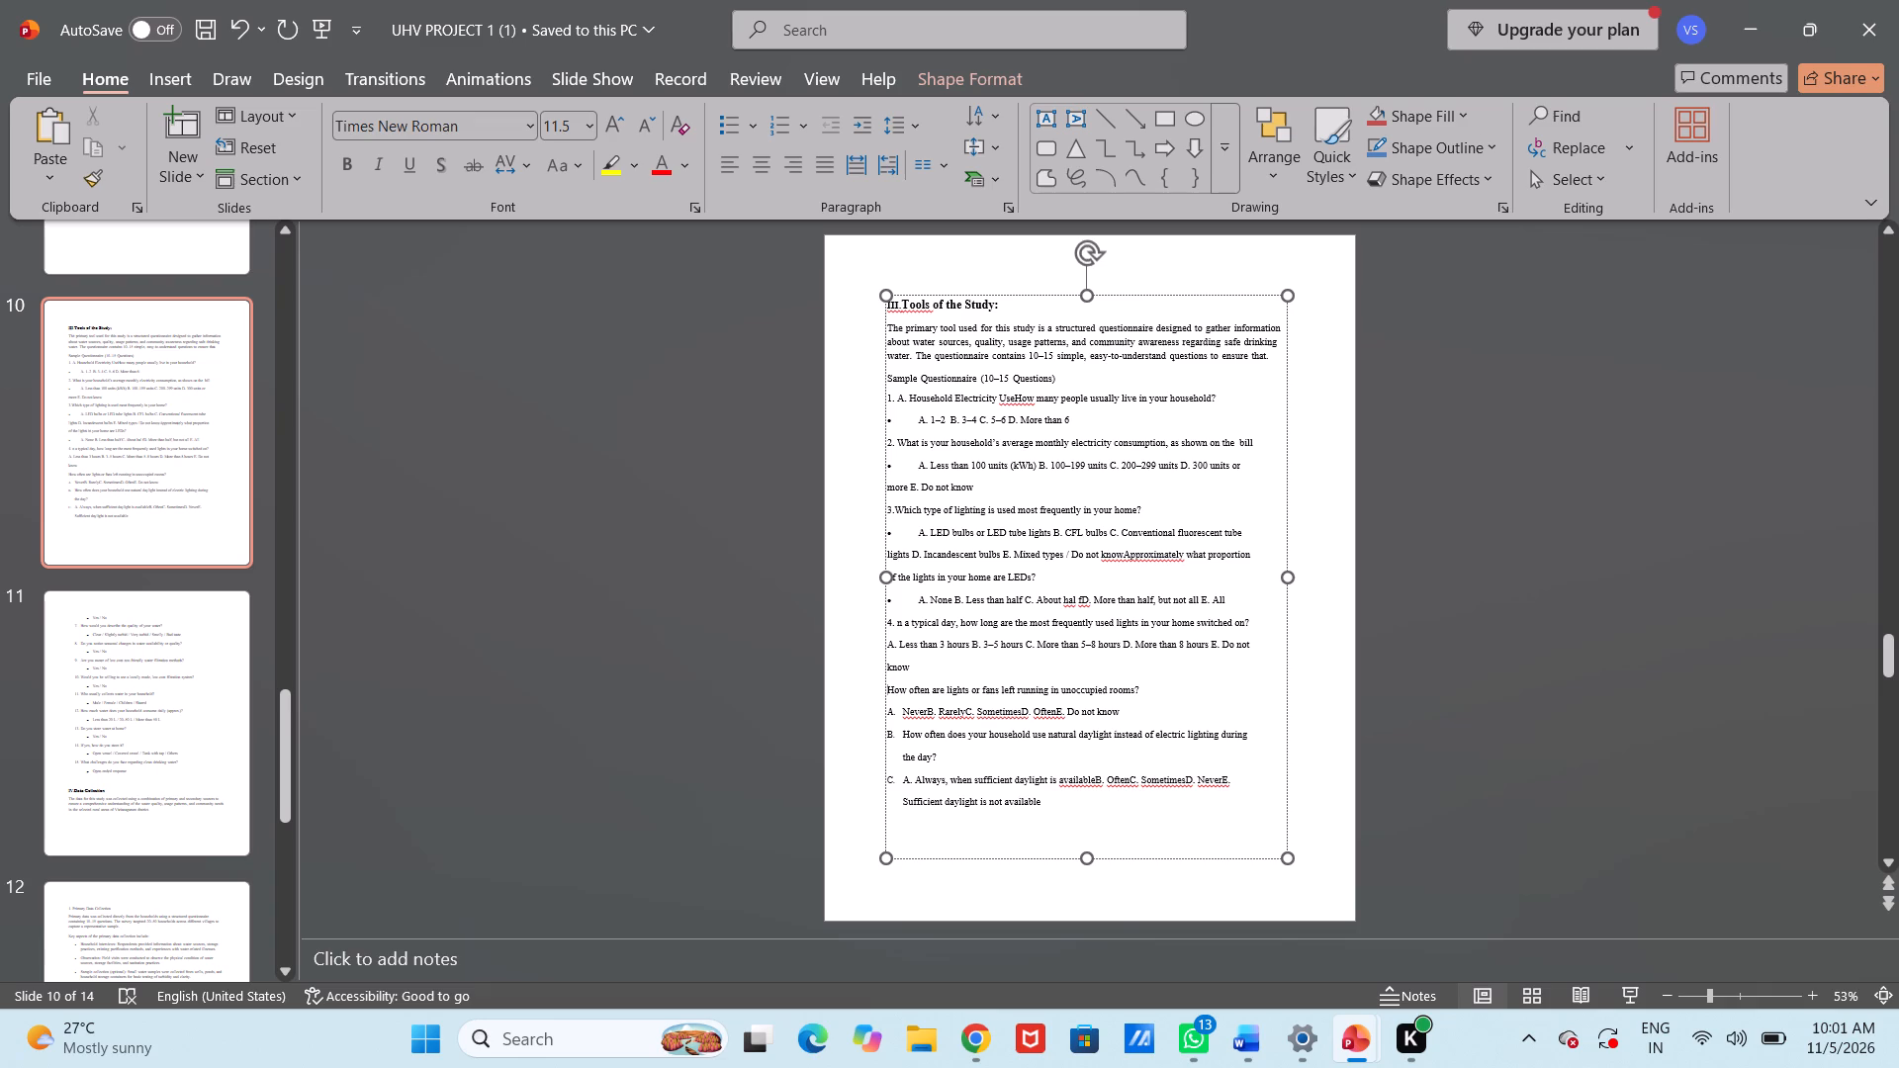
pyautogui.press('5')
pyautogui.press('.')
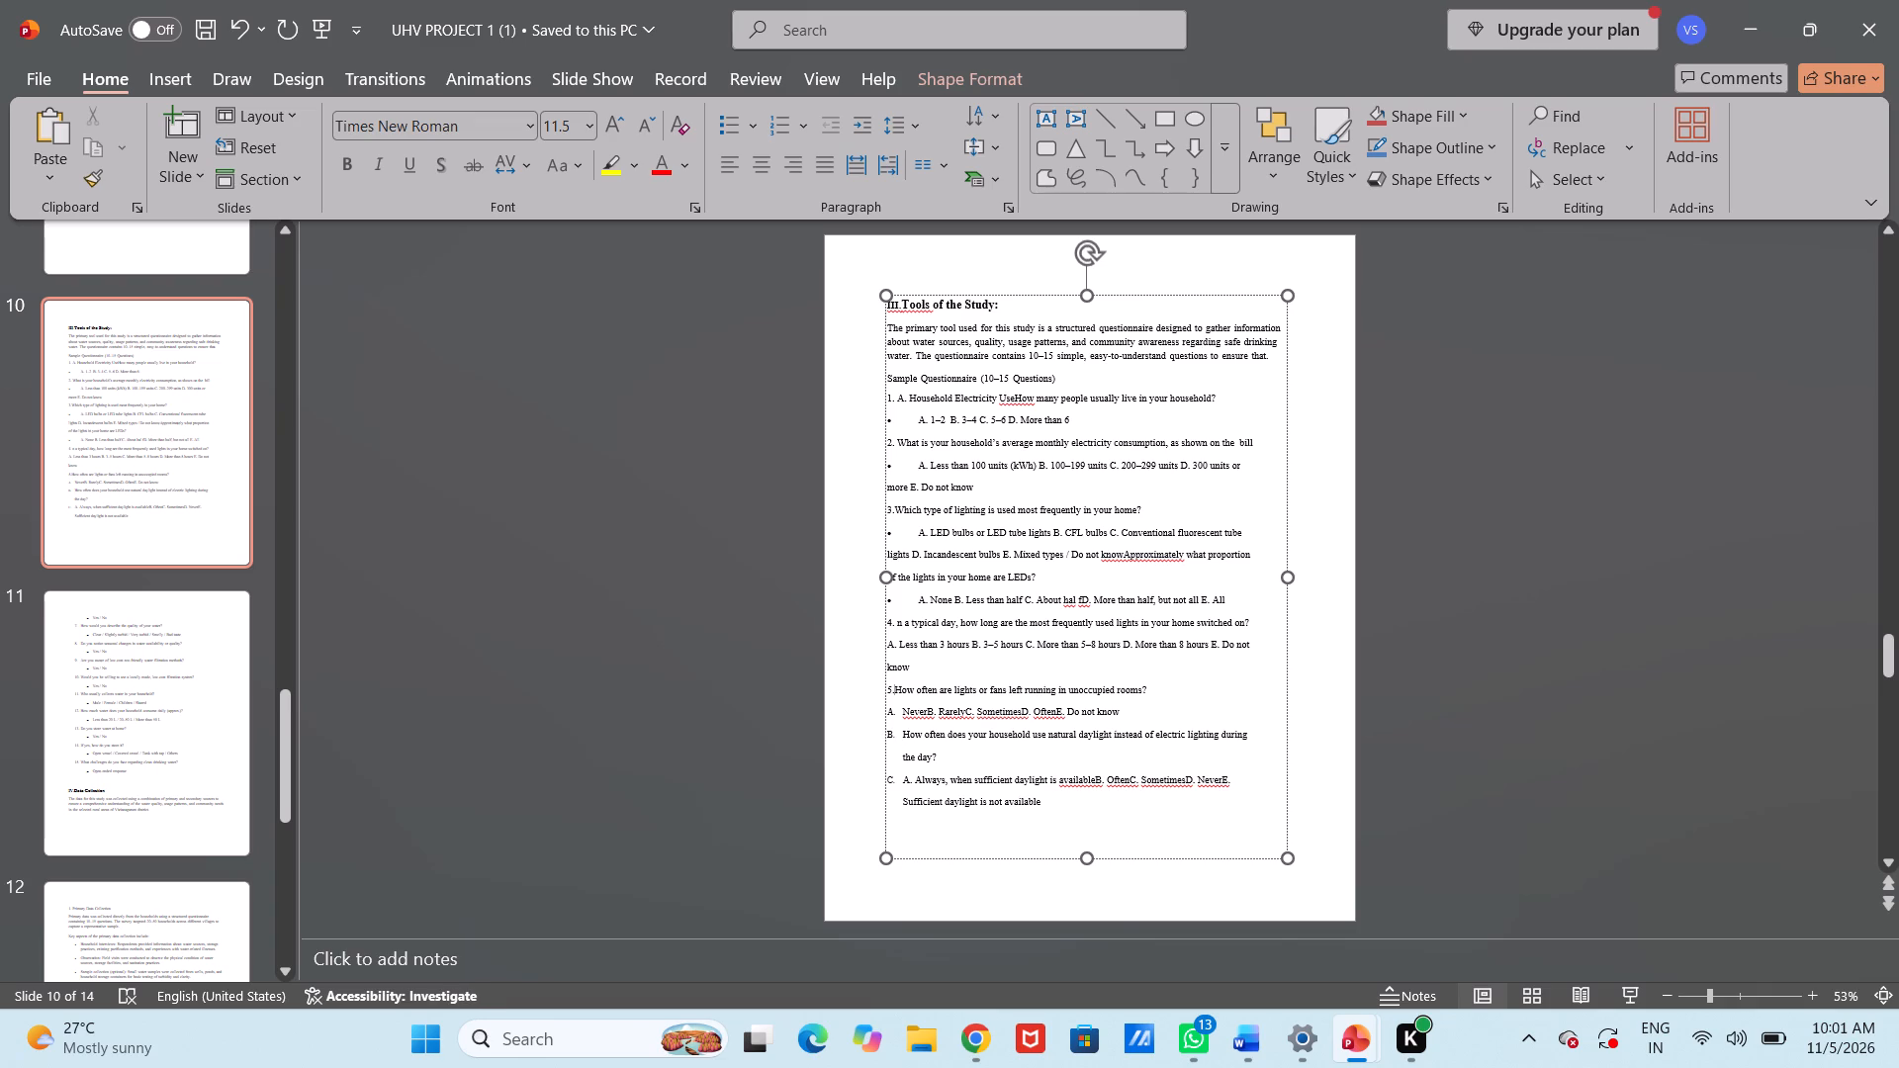
# Replace the automatic letter before the natural daylight question with "6." and remove the extra automatic letter before its answer options.
pyautogui.click(898, 737)
pyautogui.press('BackSpace')
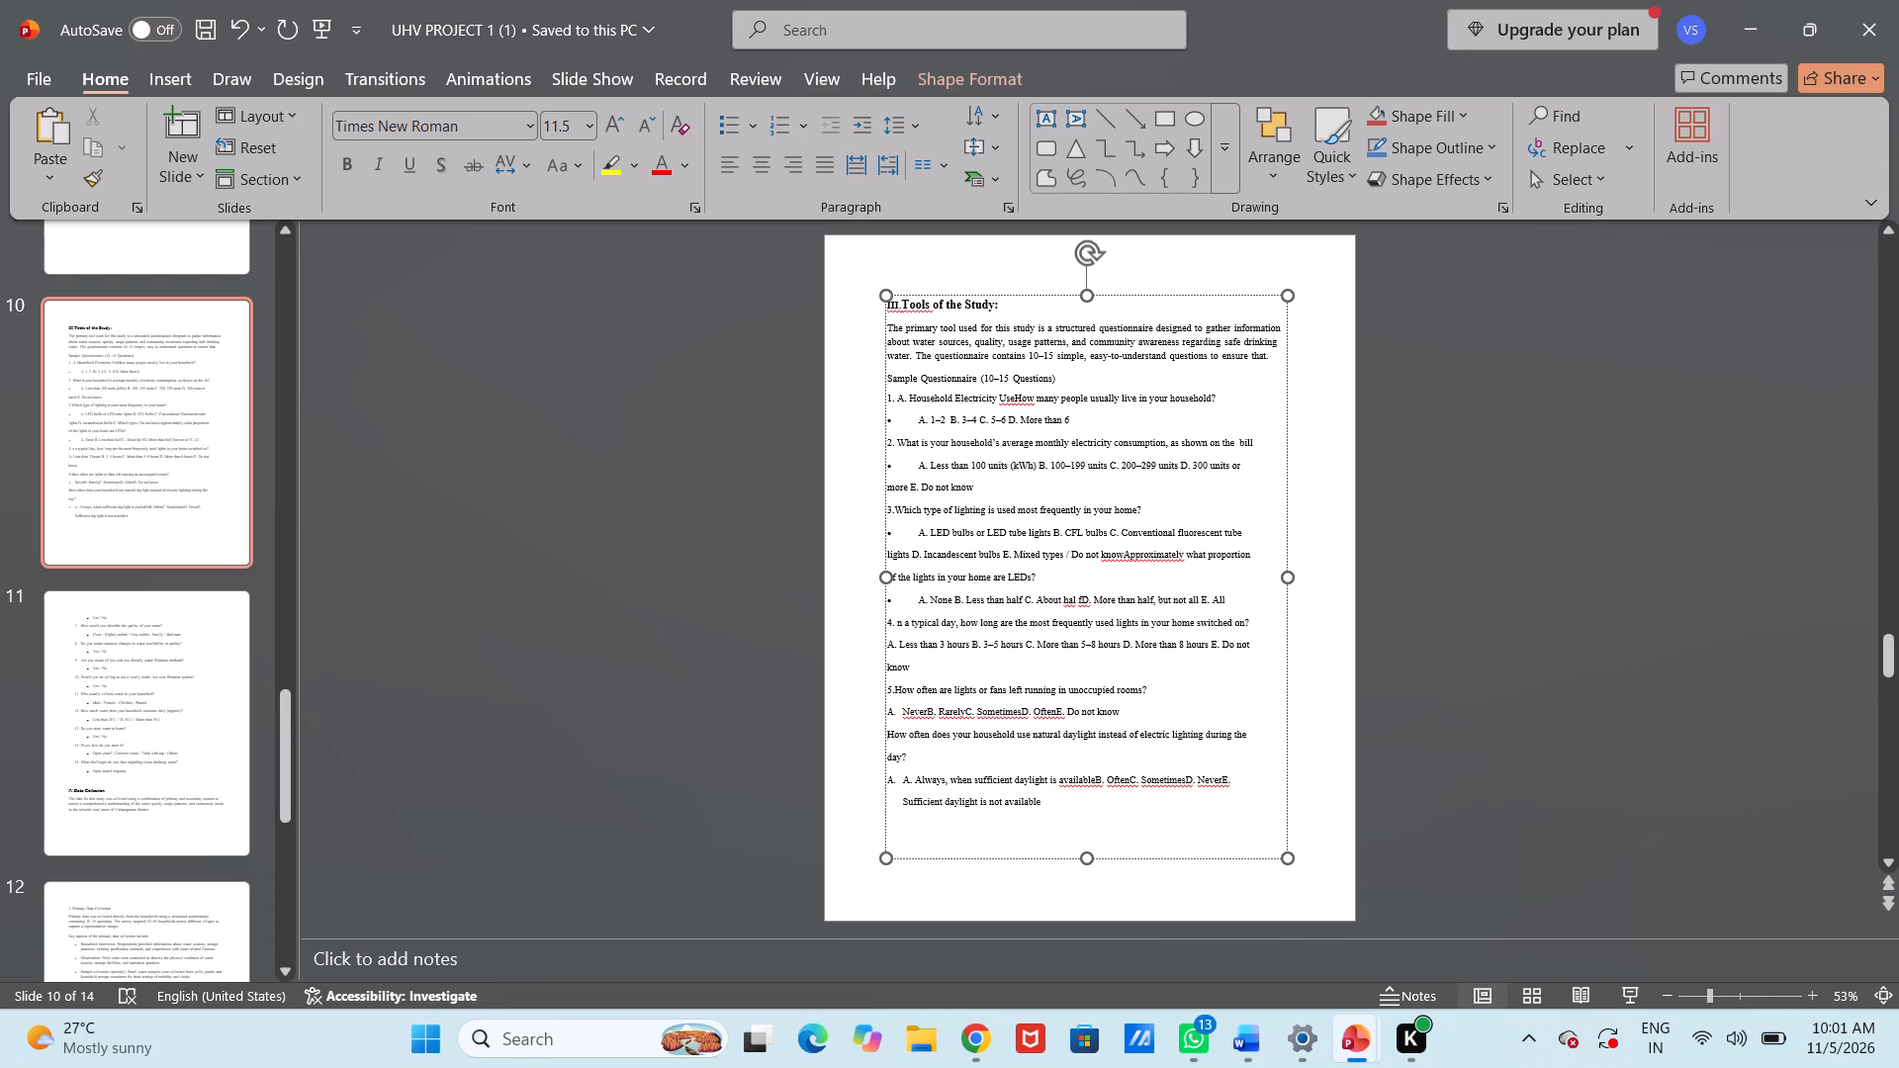
pyautogui.write('6.')
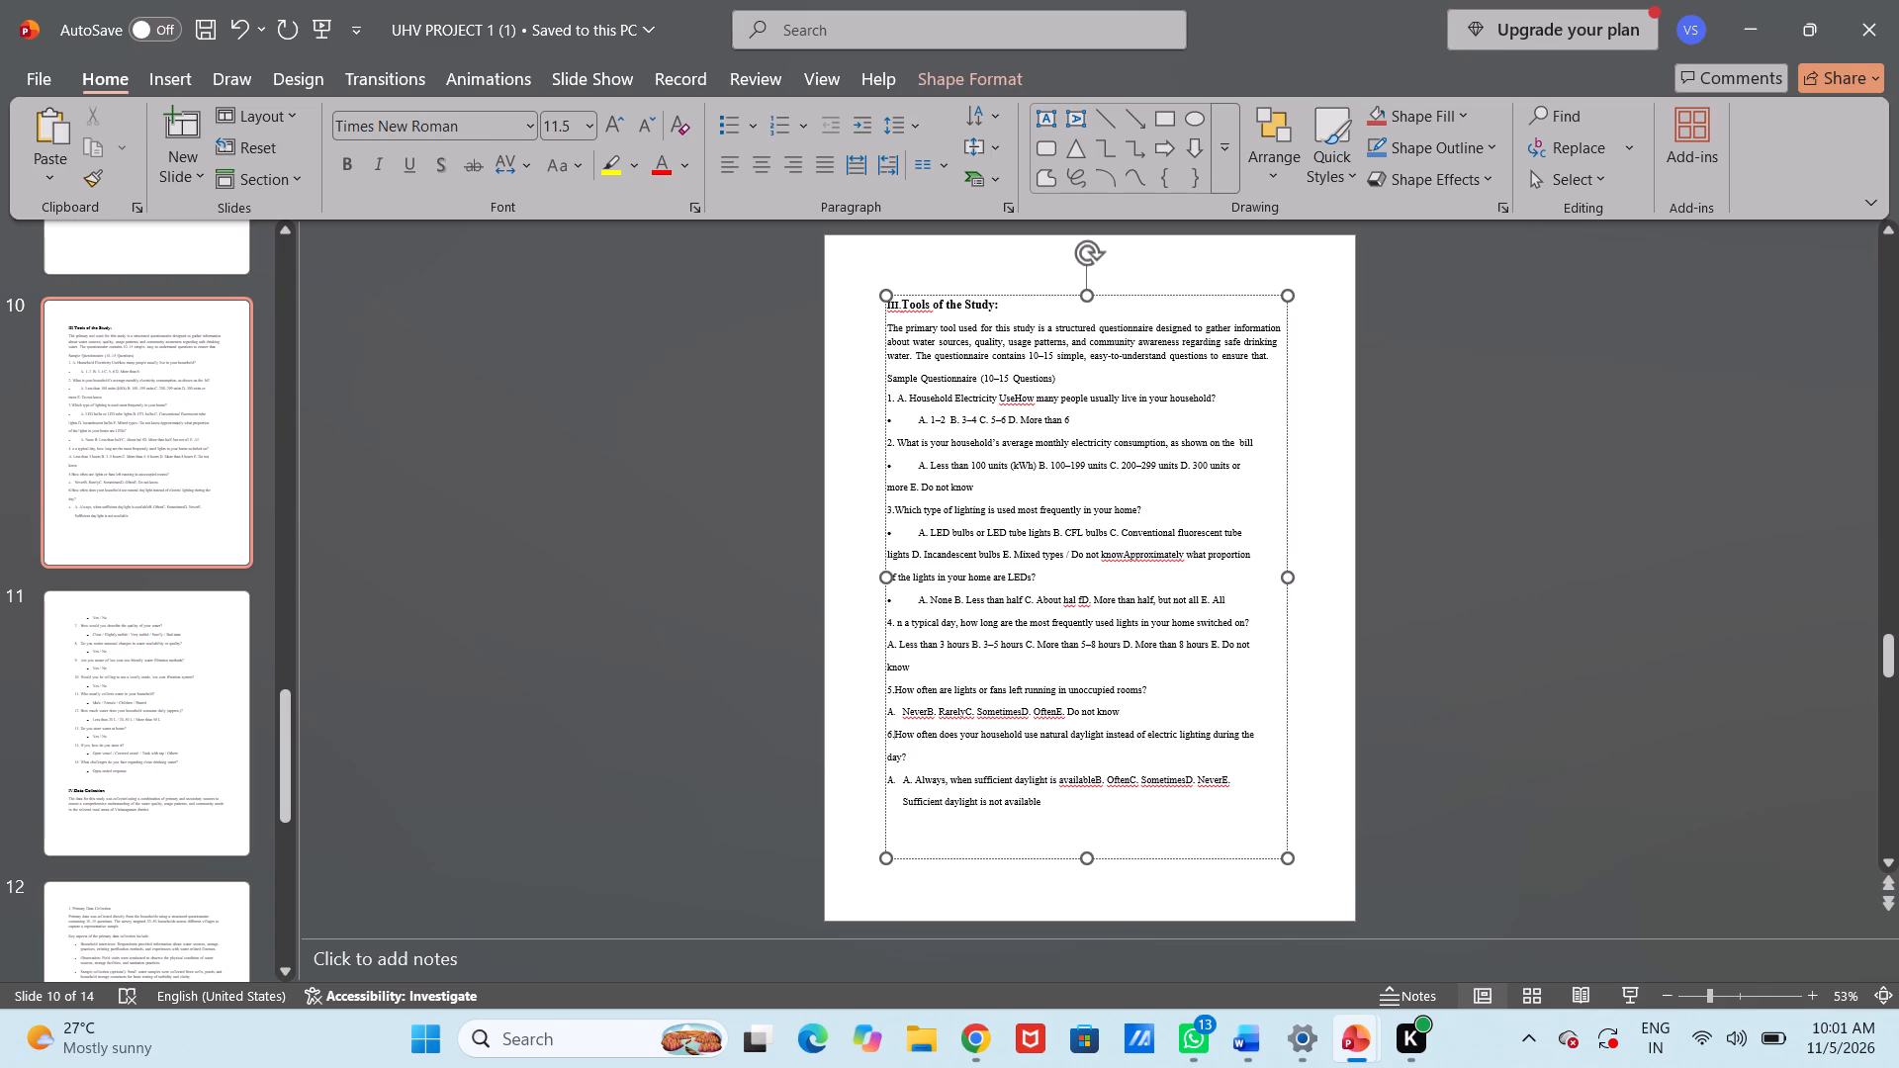
pyautogui.click(897, 782)
pyautogui.press('BackSpace')
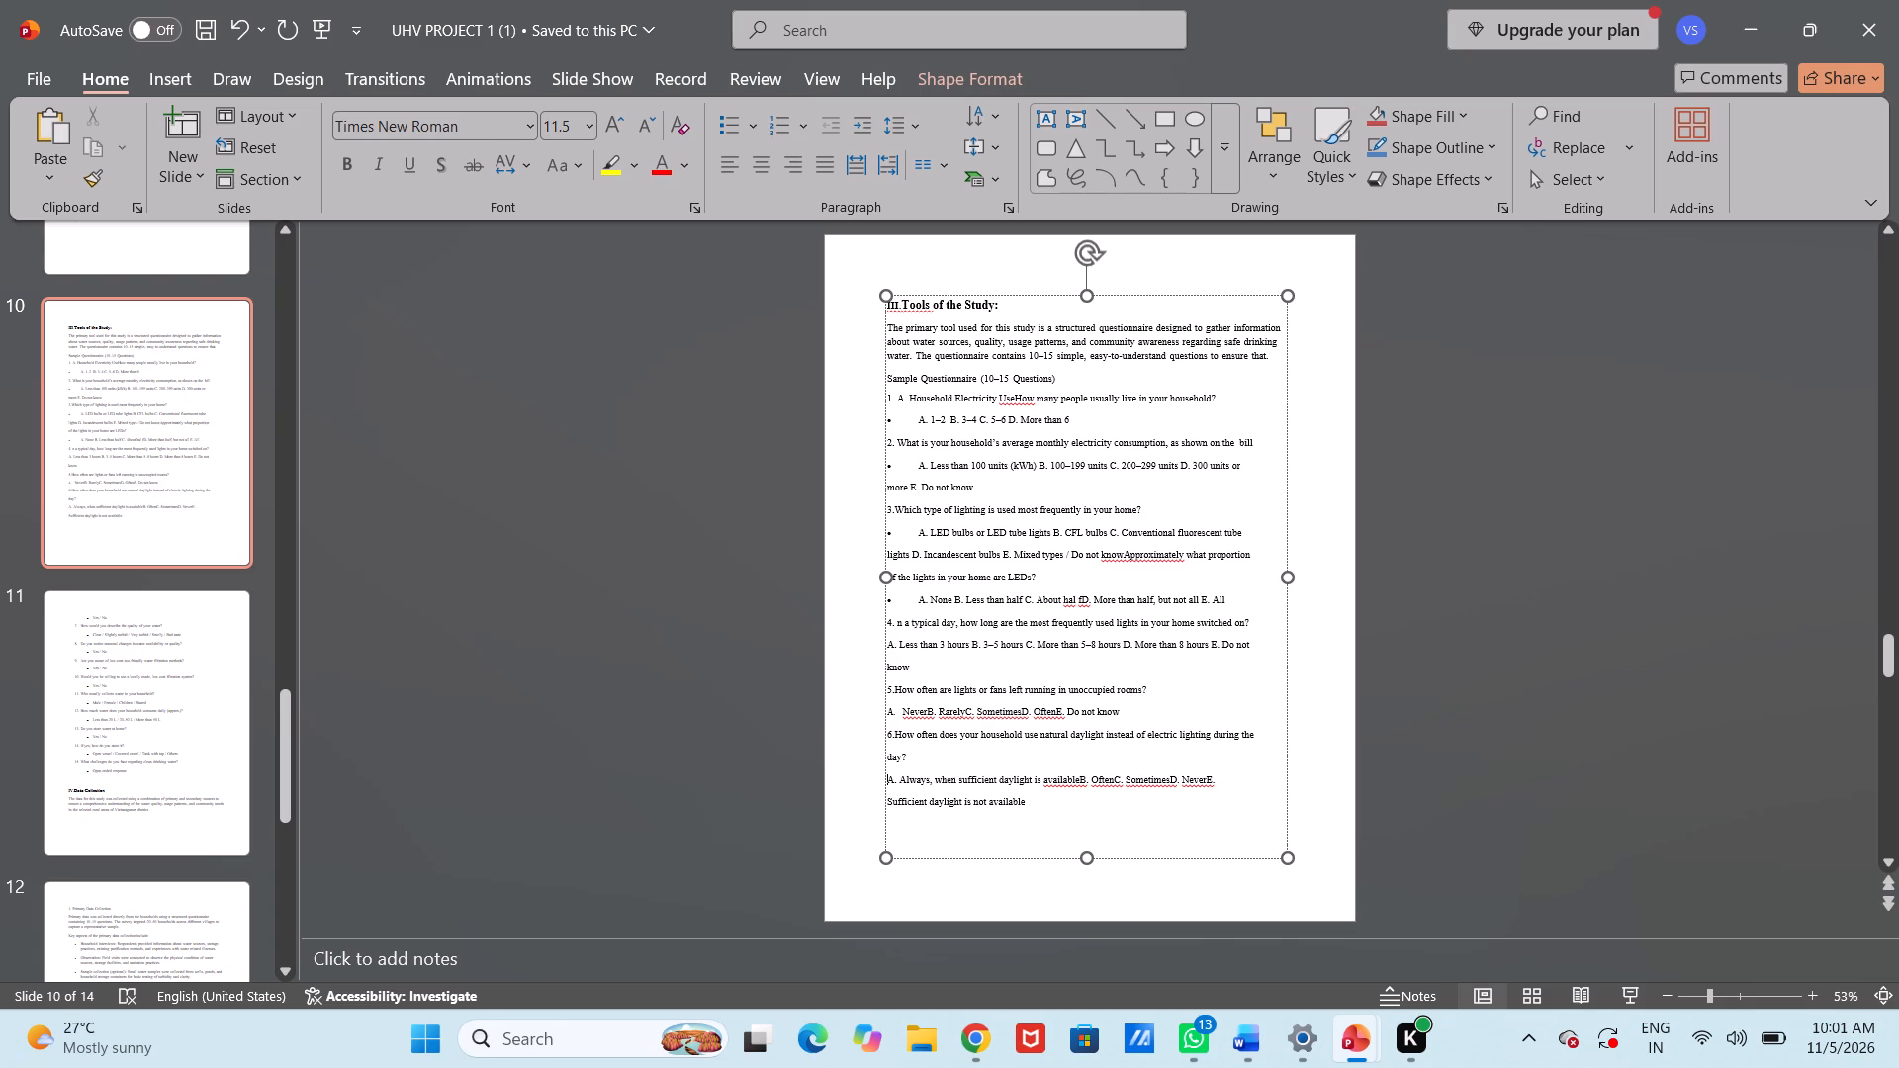
# Remove the bullets from the answer lines of the LED proportion question and questions 3, 2 and 1.
pyautogui.click(910, 600)
pyautogui.press('BackSpace')
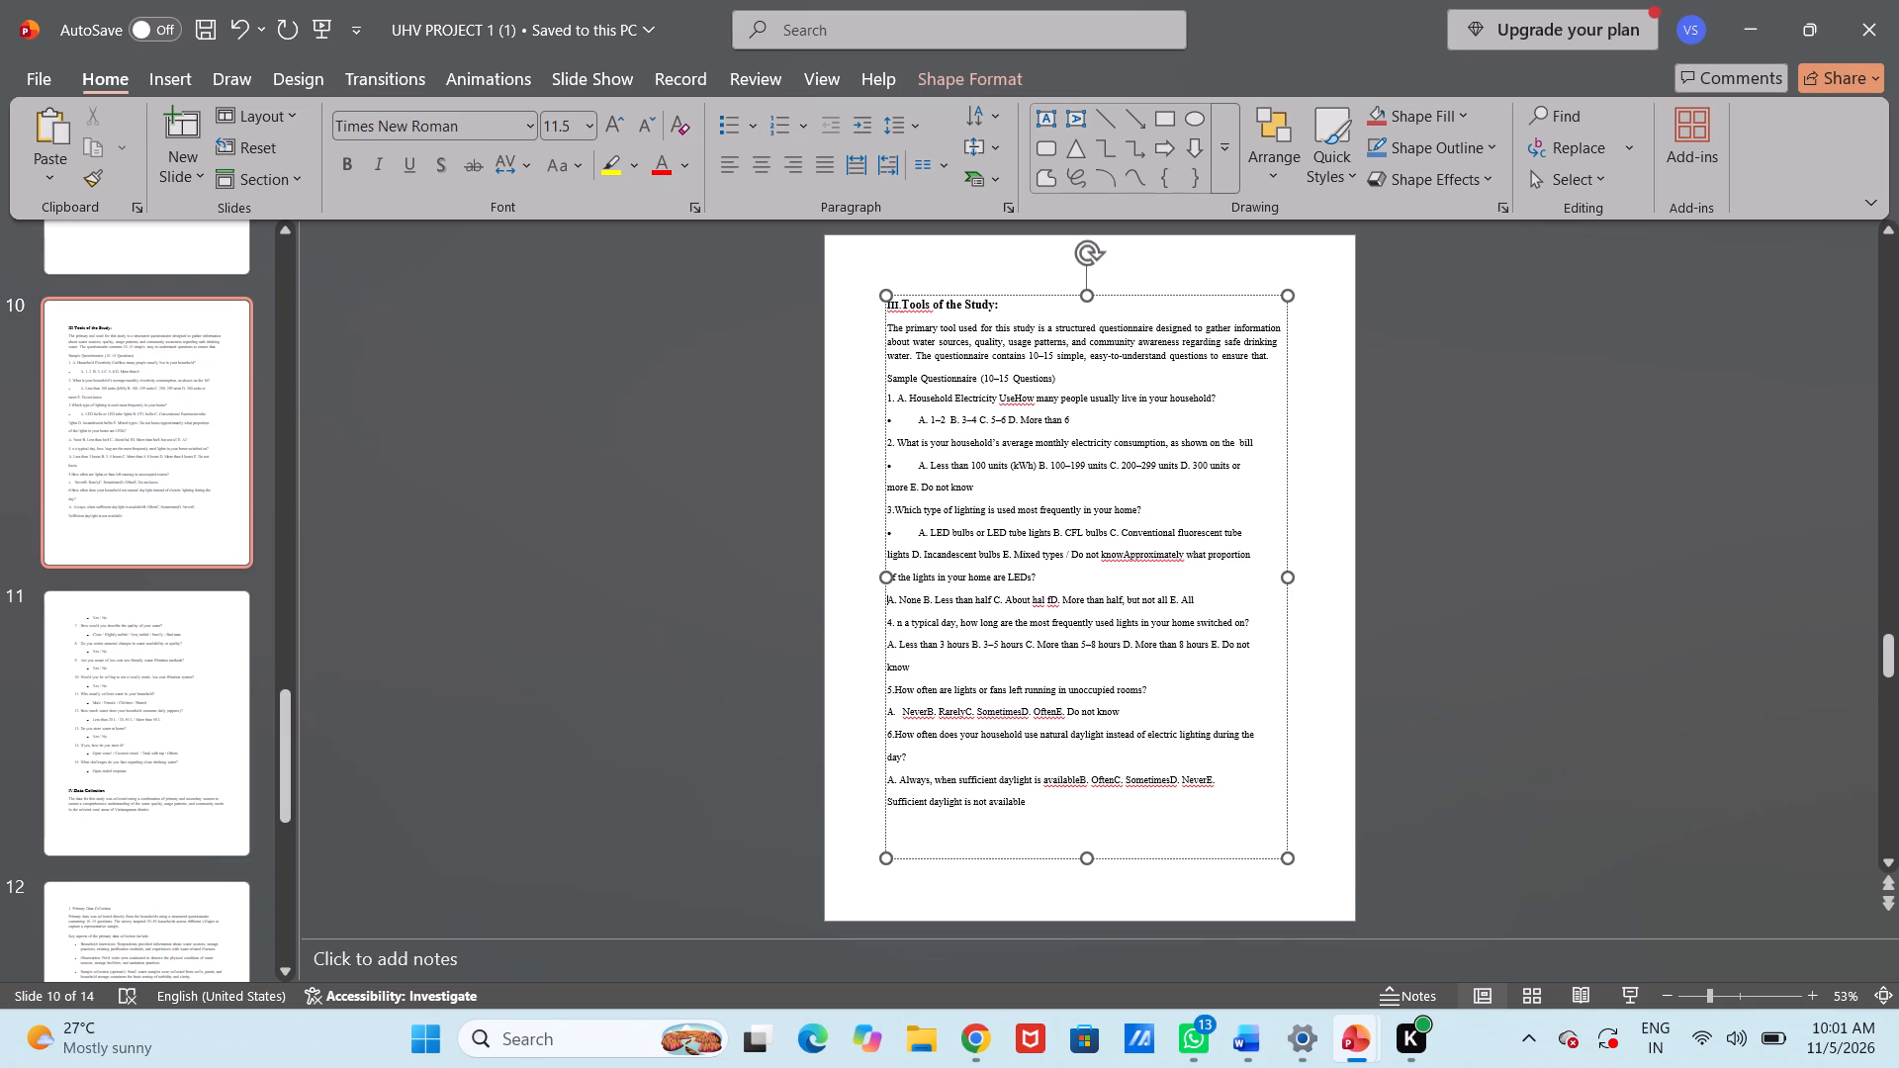
pyautogui.click(907, 531)
pyautogui.press('BackSpace')
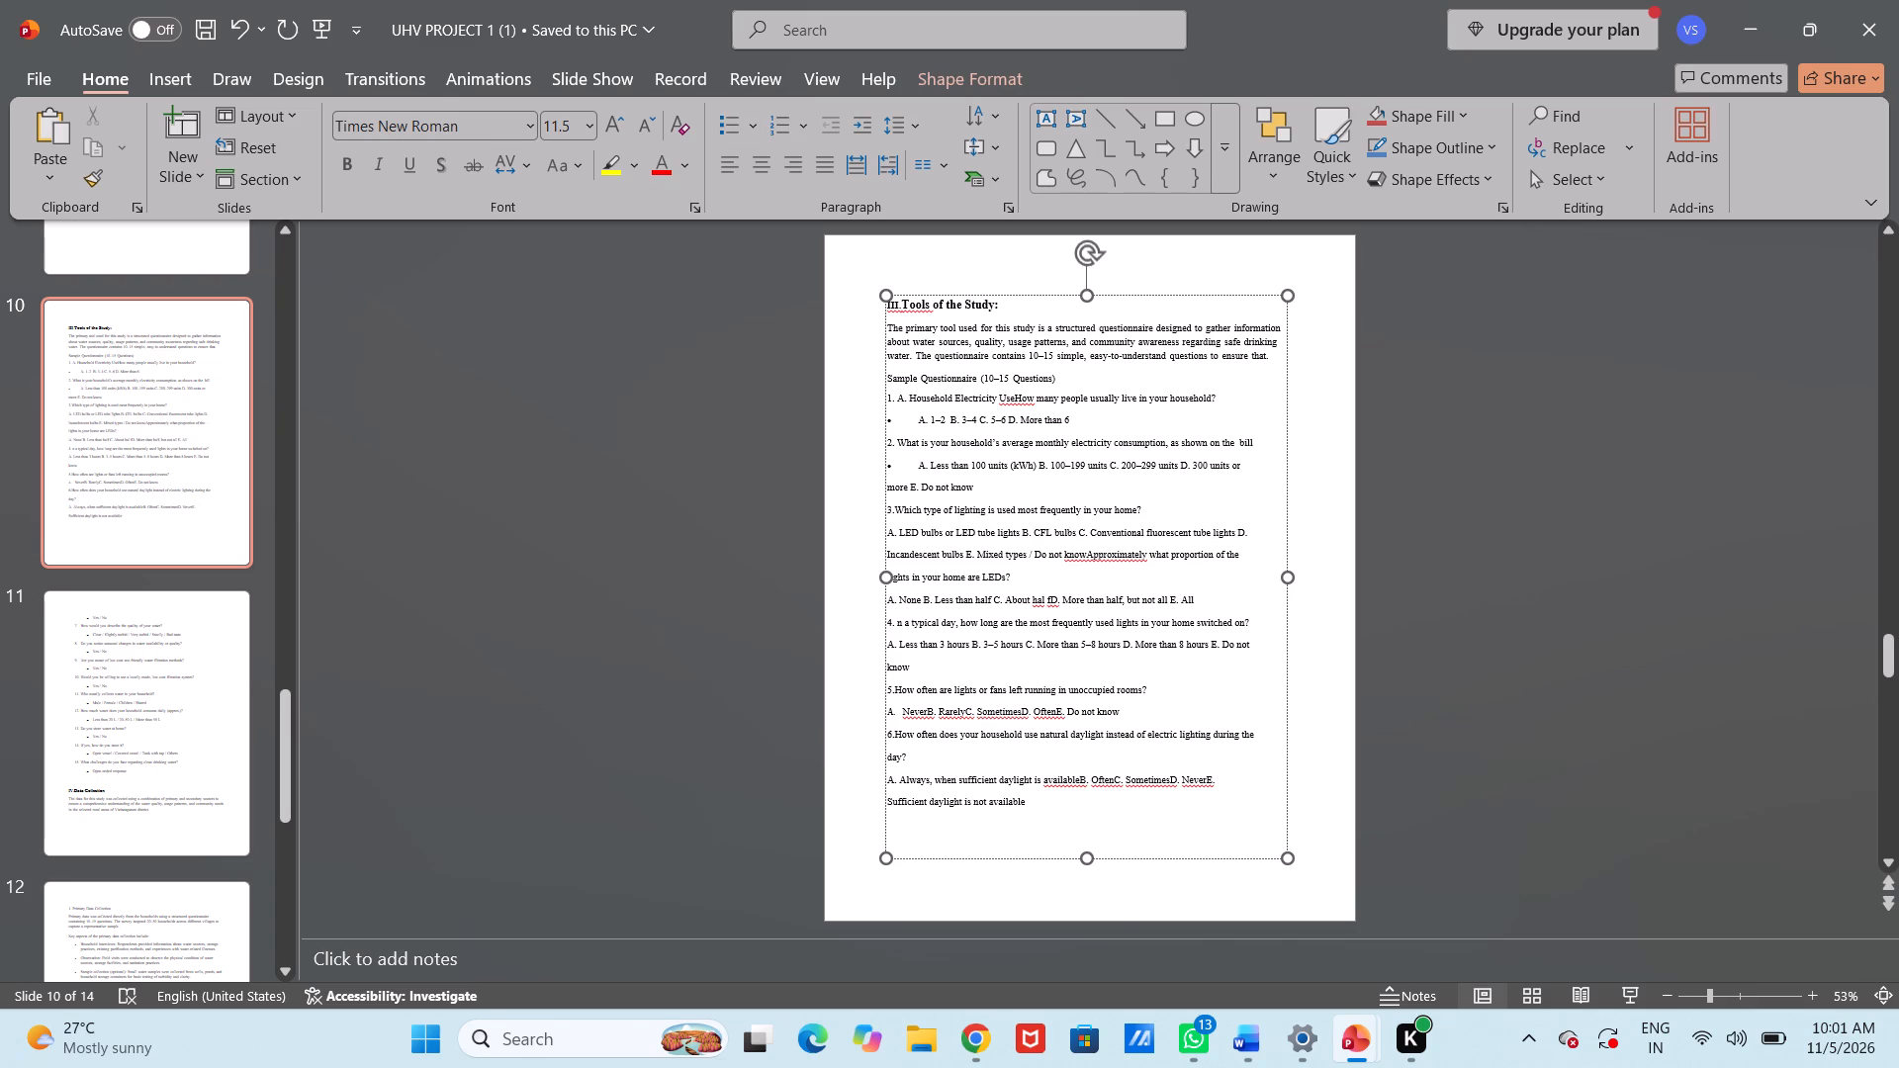
pyautogui.click(905, 467)
pyautogui.press('BackSpace')
pyautogui.click(901, 415)
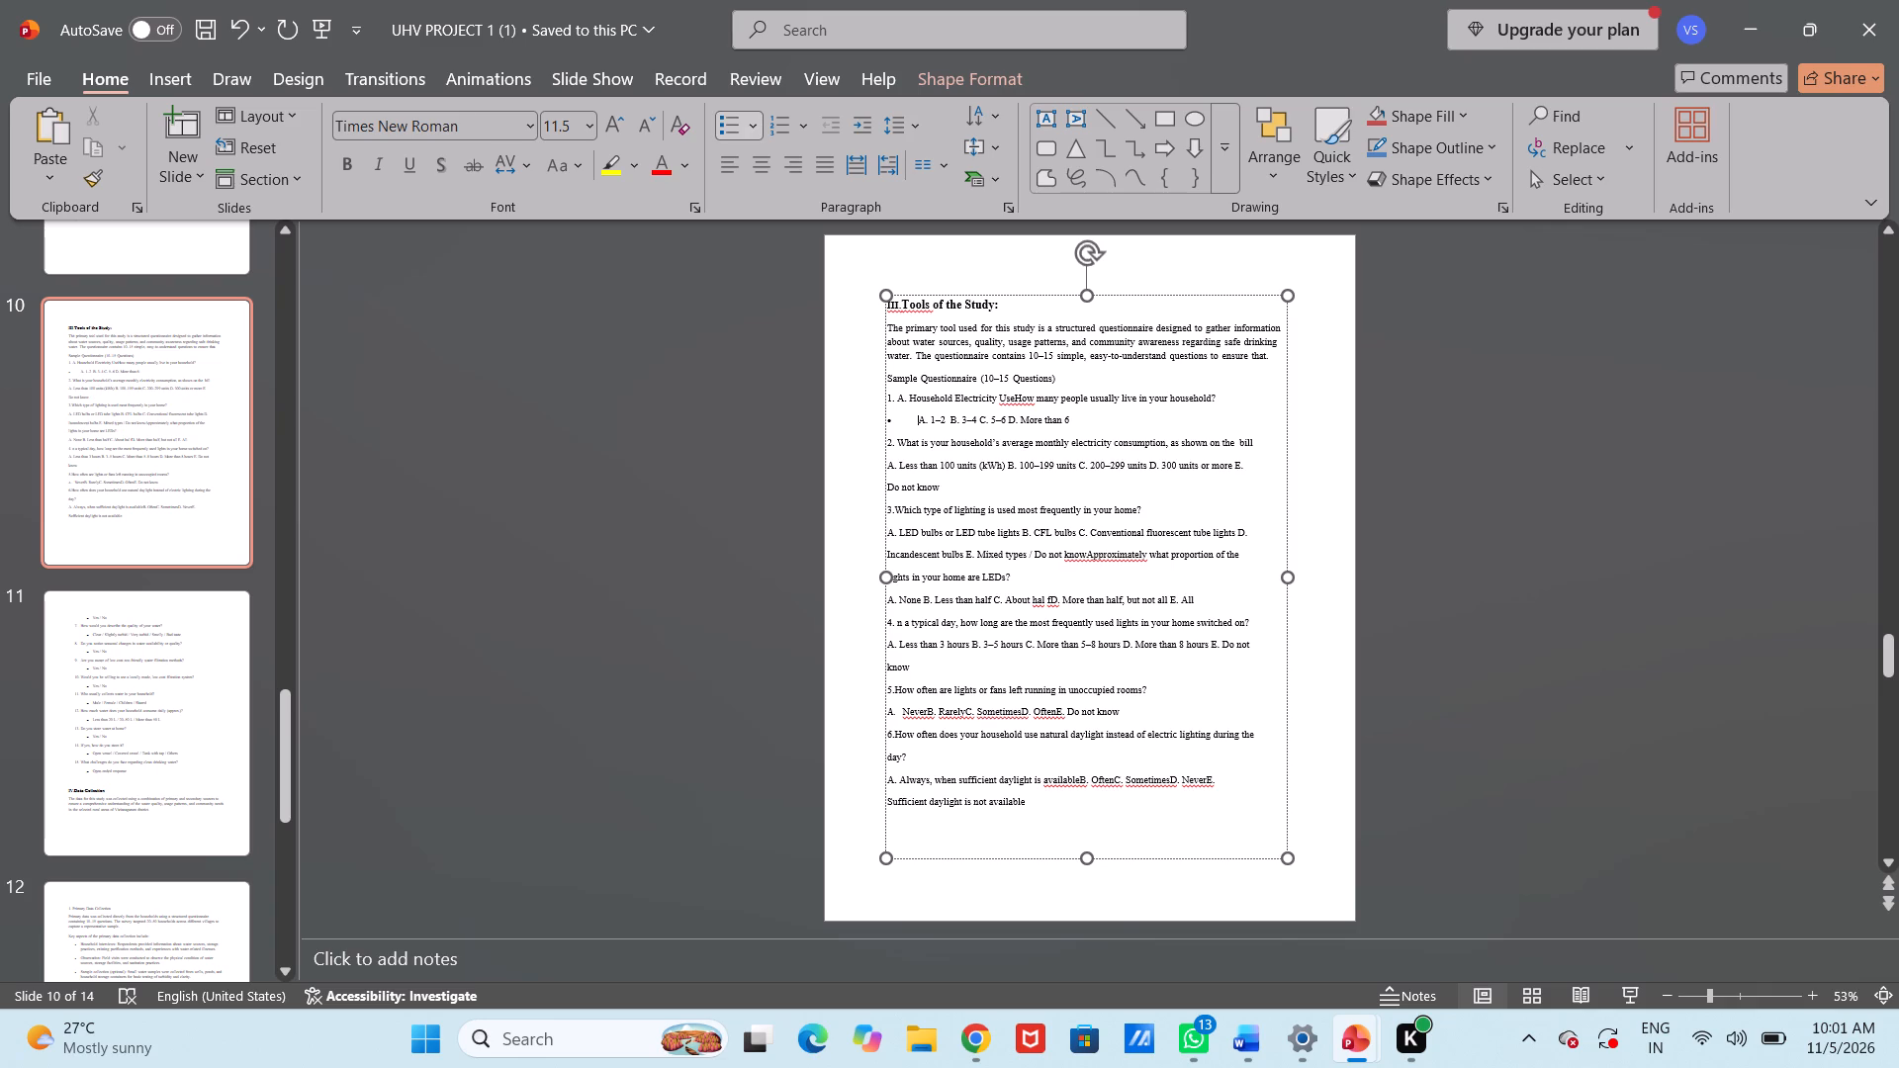
pyautogui.press('BackSpace')
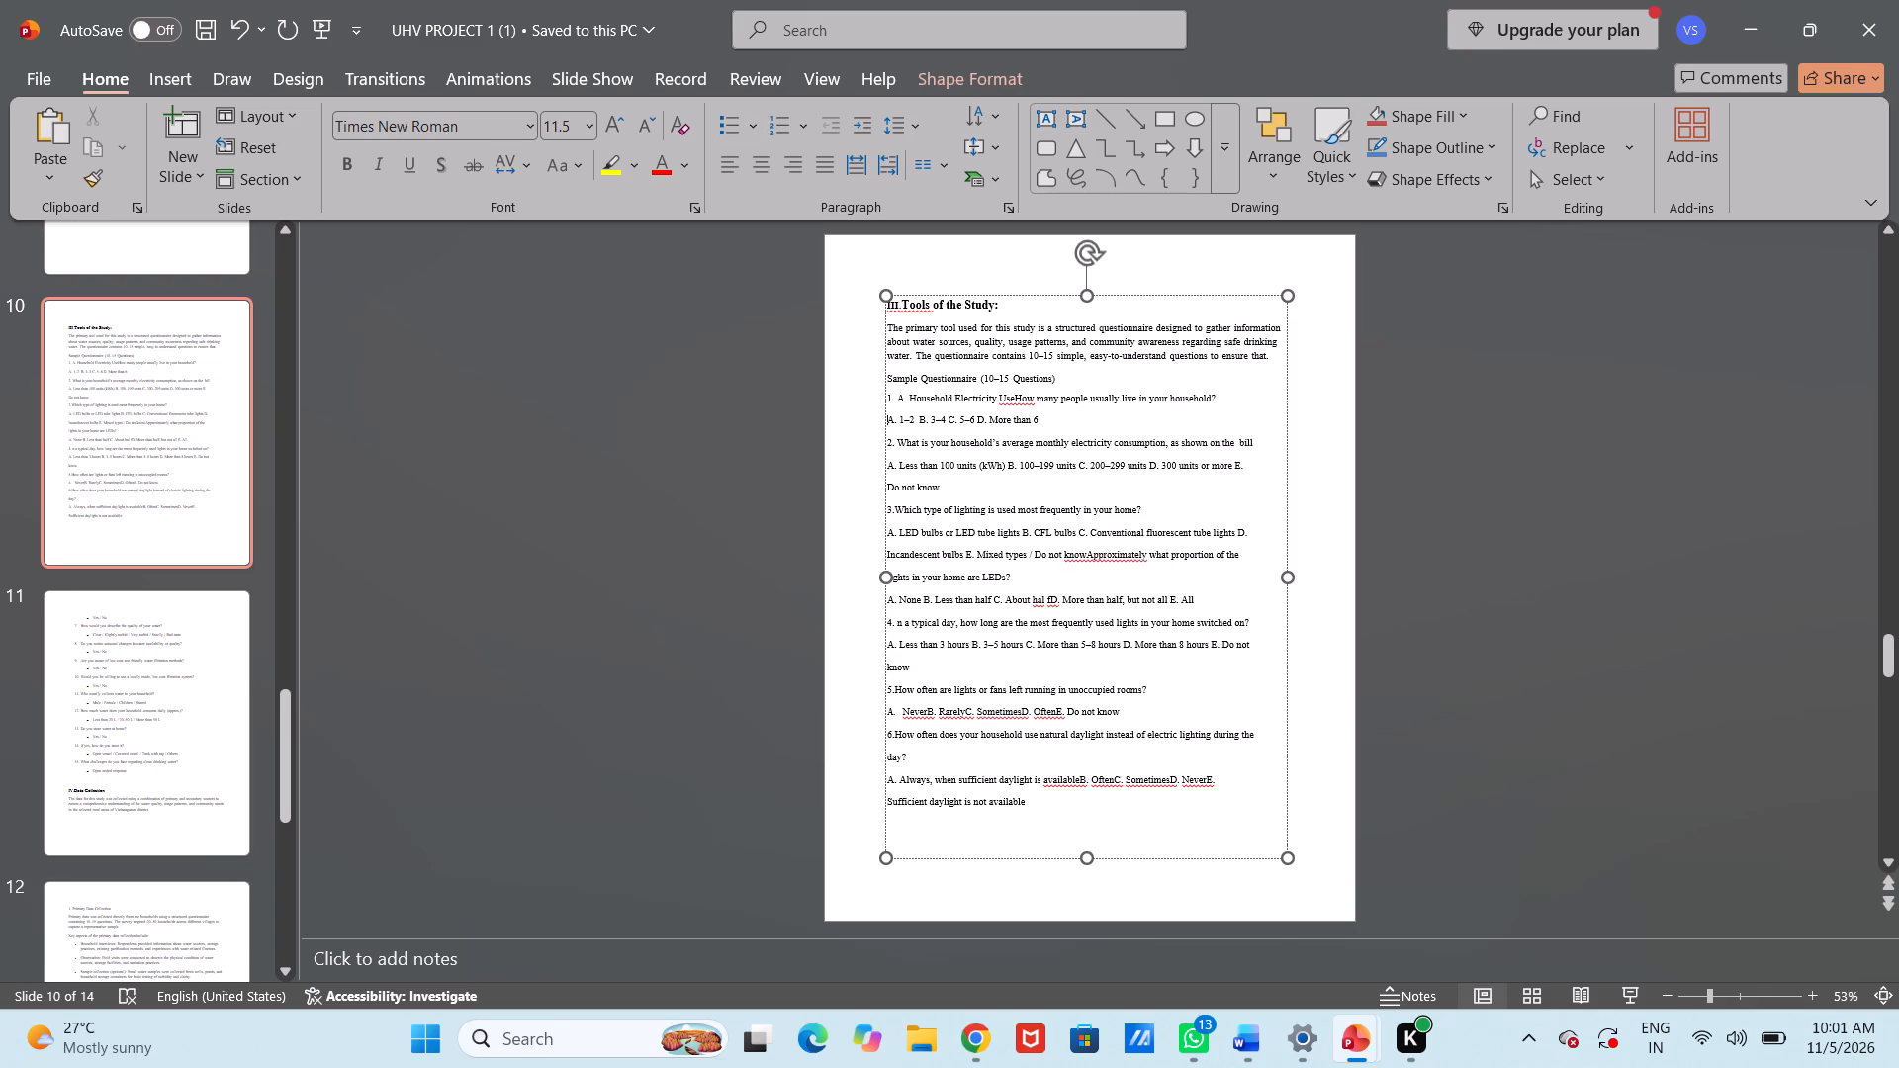
# Indent the answer lines of questions 1, 2, 3 and the LED proportion question with two leading spaces each.
pyautogui.click(901, 415)
pyautogui.press('space')
pyautogui.press('BackSpace')
pyautogui.press('Left')
pyautogui.press('Left')
pyautogui.press('Left')
pyautogui.press('space')
pyautogui.press('space')
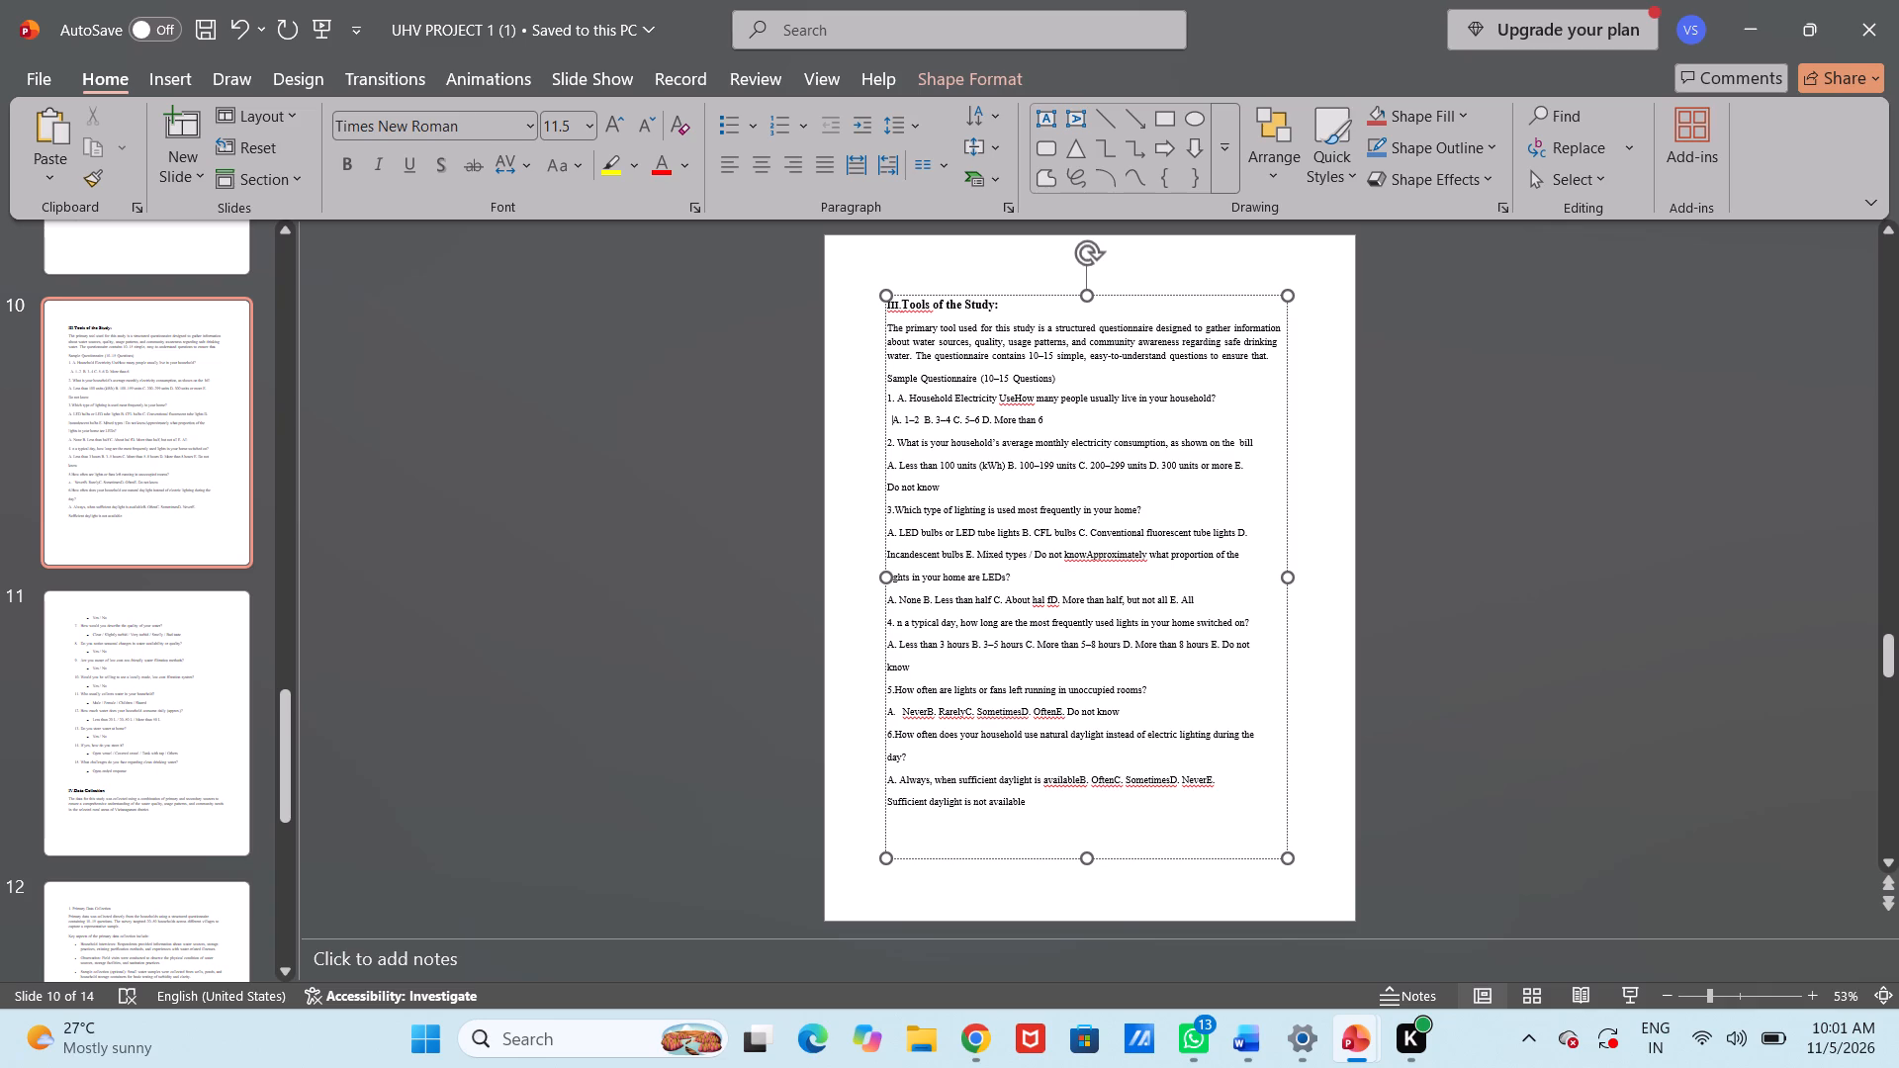
pyautogui.click(895, 464)
pyautogui.press('Left')
pyautogui.press('space')
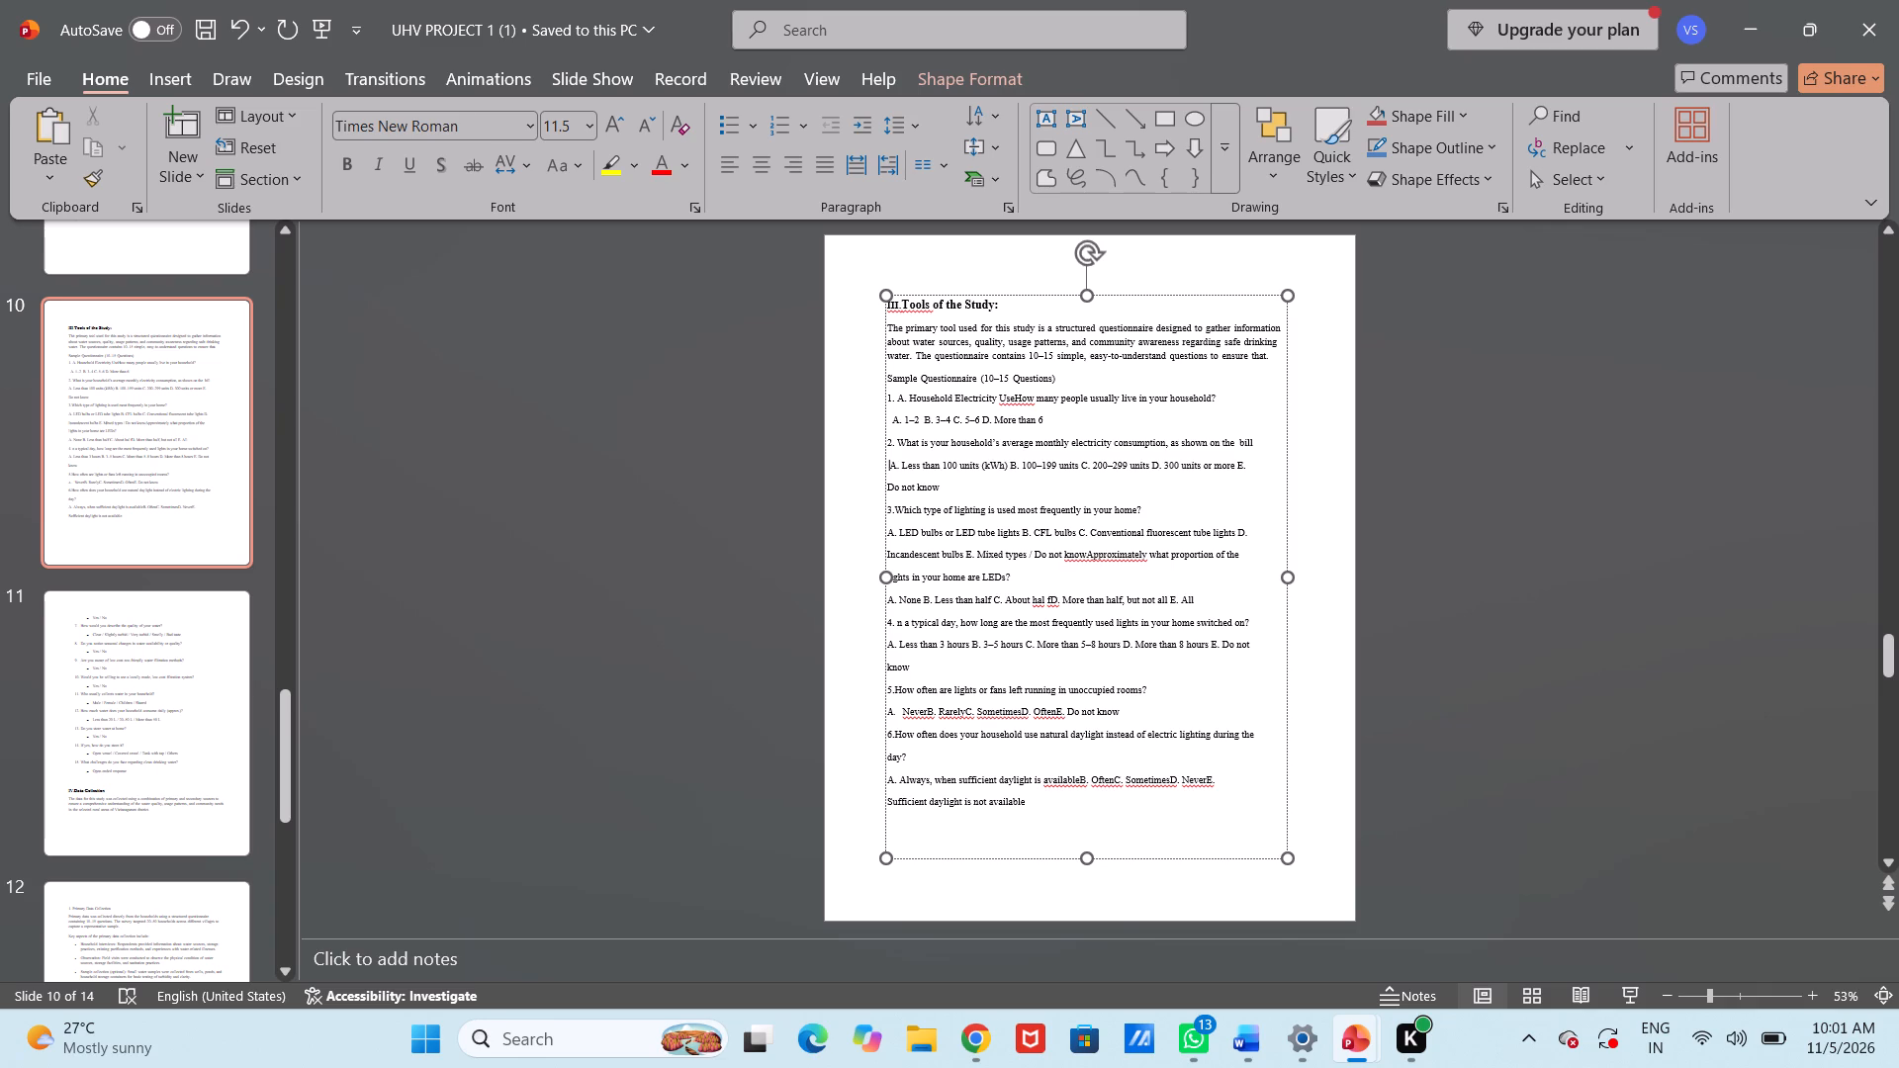
pyautogui.press('space')
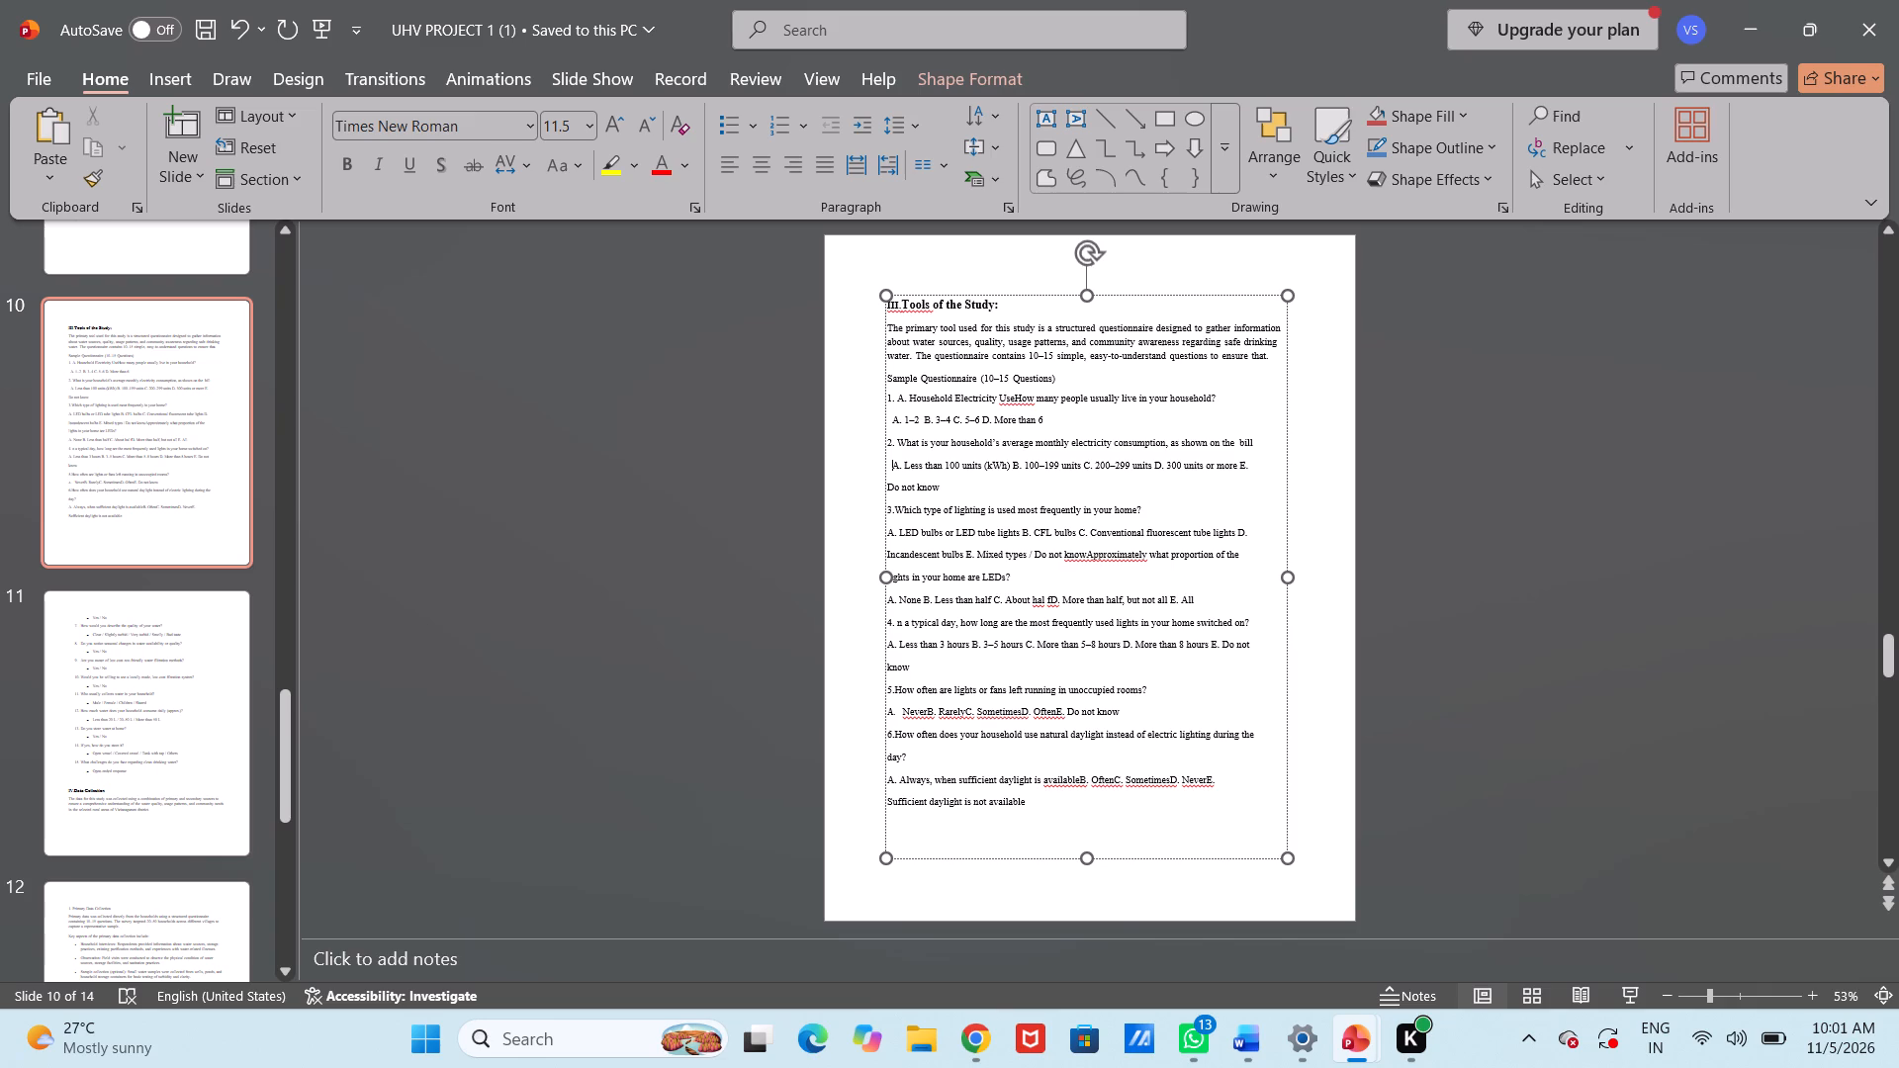
pyautogui.click(890, 530)
pyautogui.press('space')
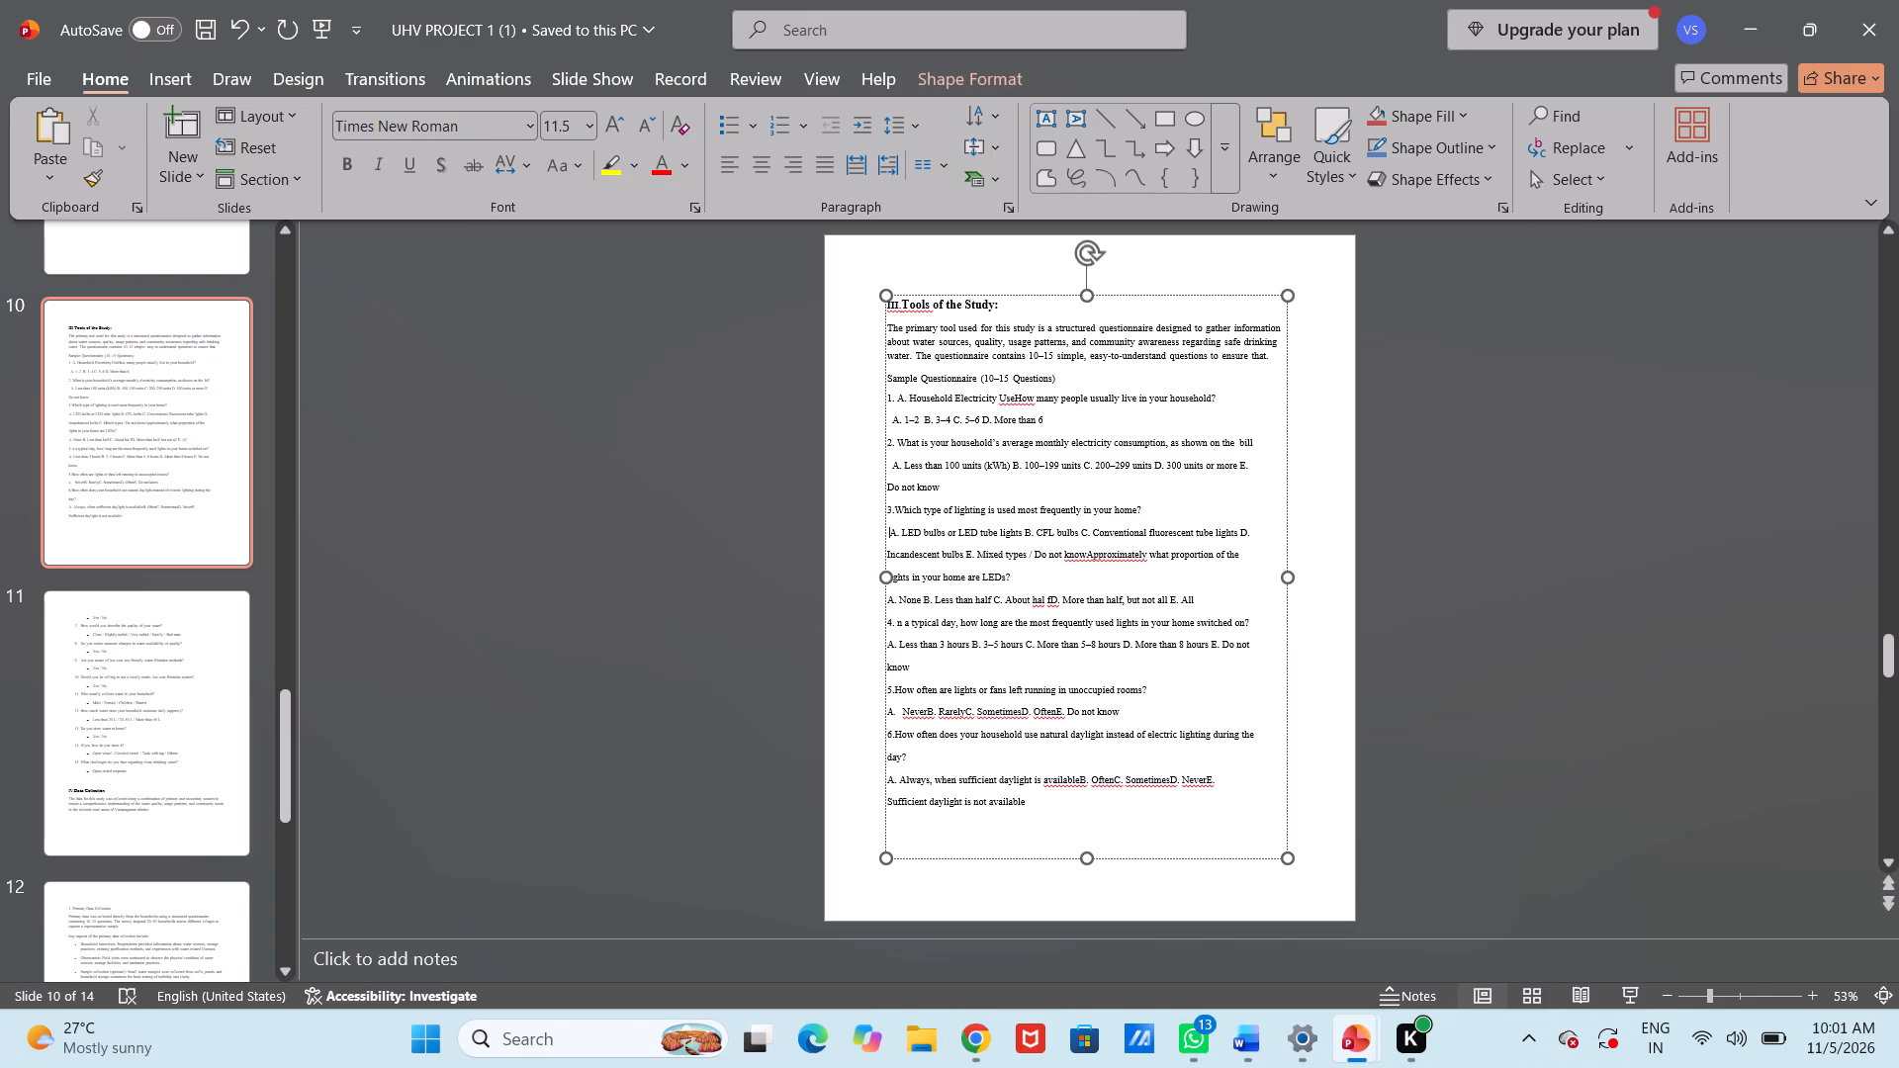
pyautogui.press('space')
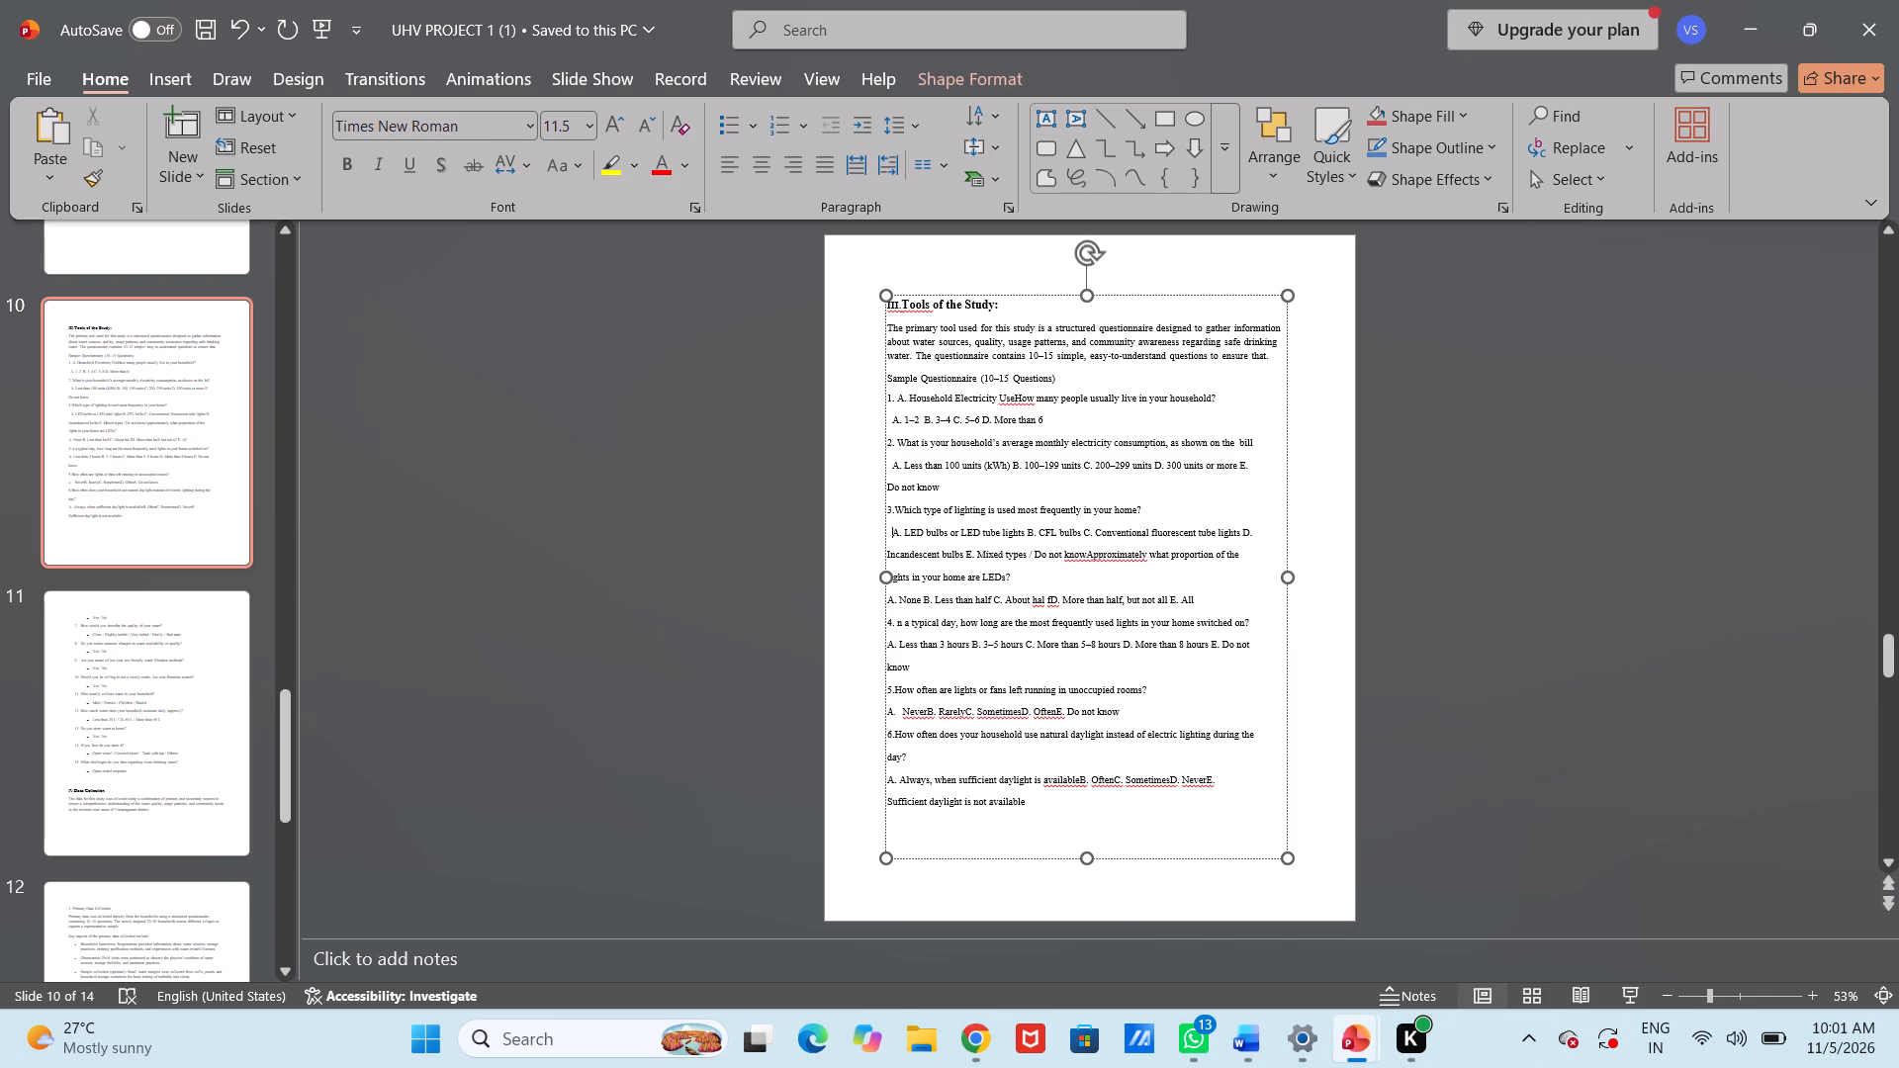
pyautogui.click(891, 597)
pyautogui.press('Left')
pyautogui.press('space')
pyautogui.press('space')
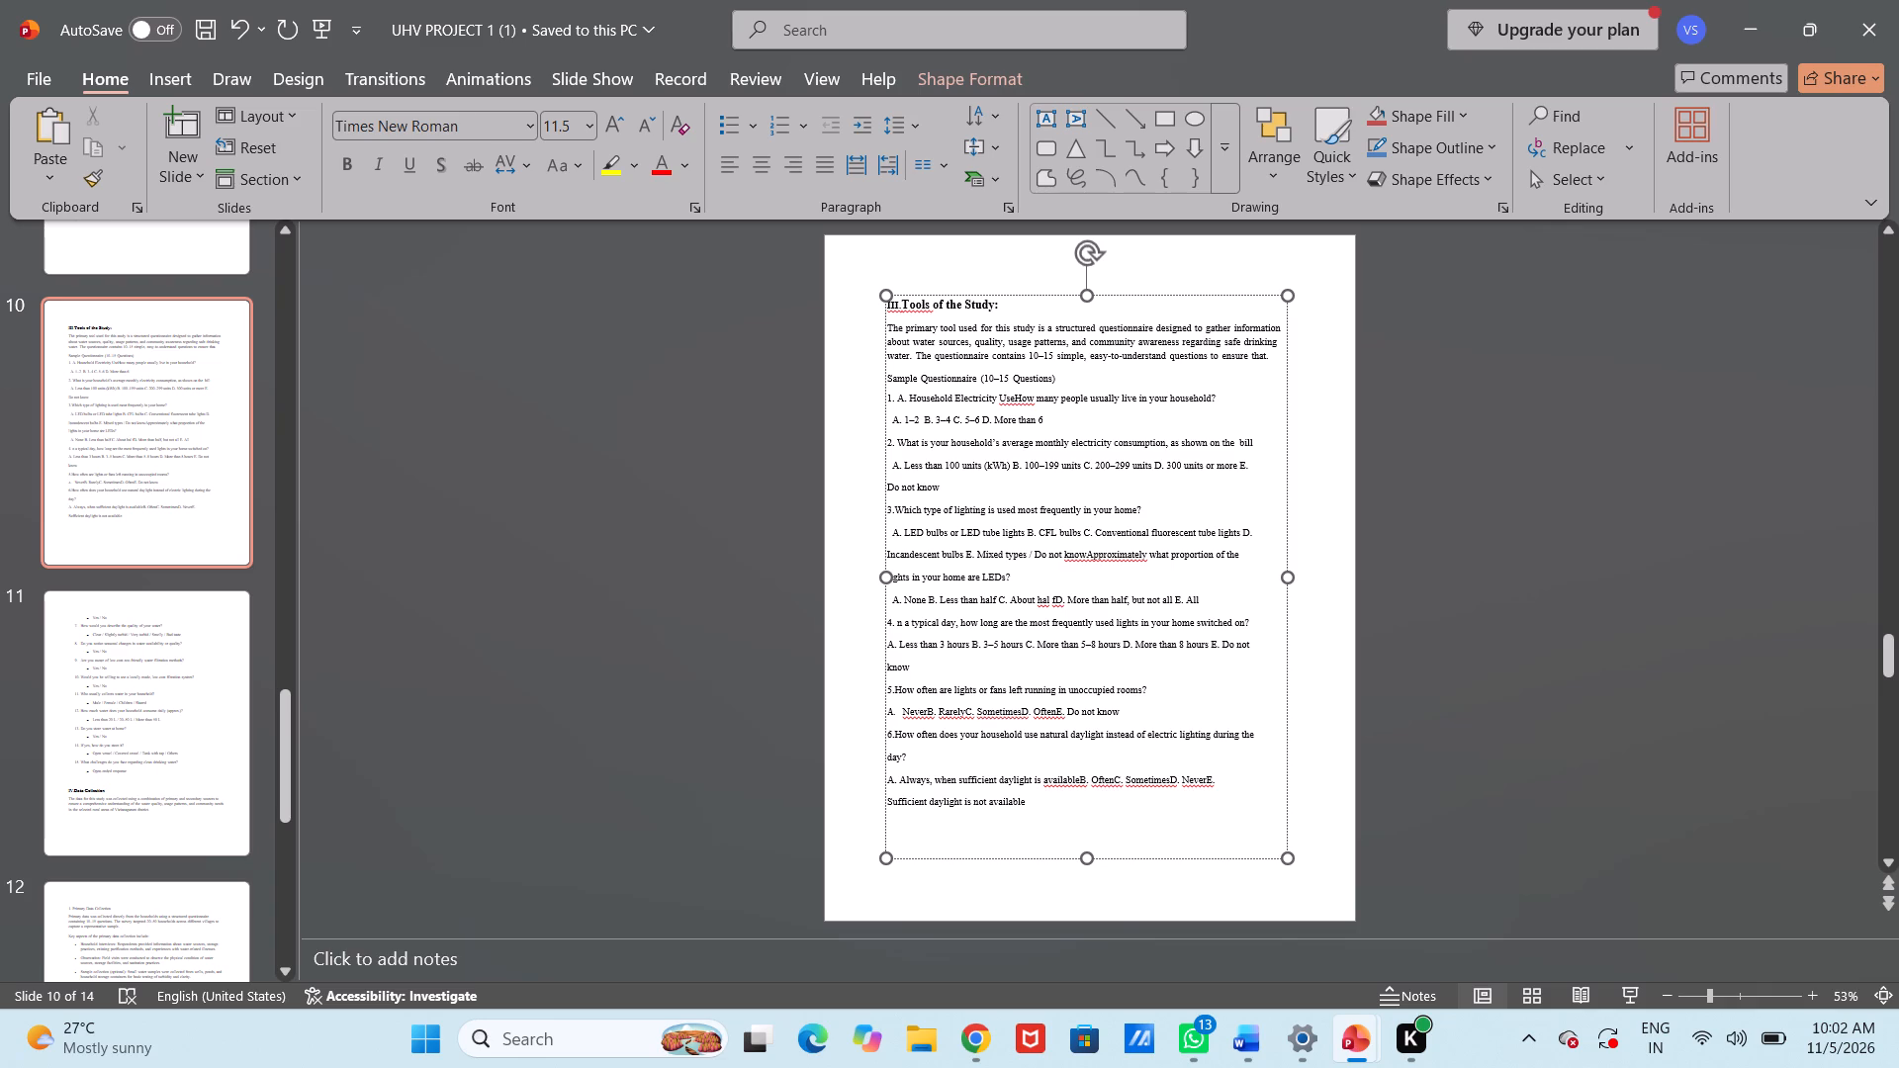
# Replace the automatic letter before question 5's answer options with a plain-text "A.".
pyautogui.click(902, 713)
pyautogui.press('BackSpace')
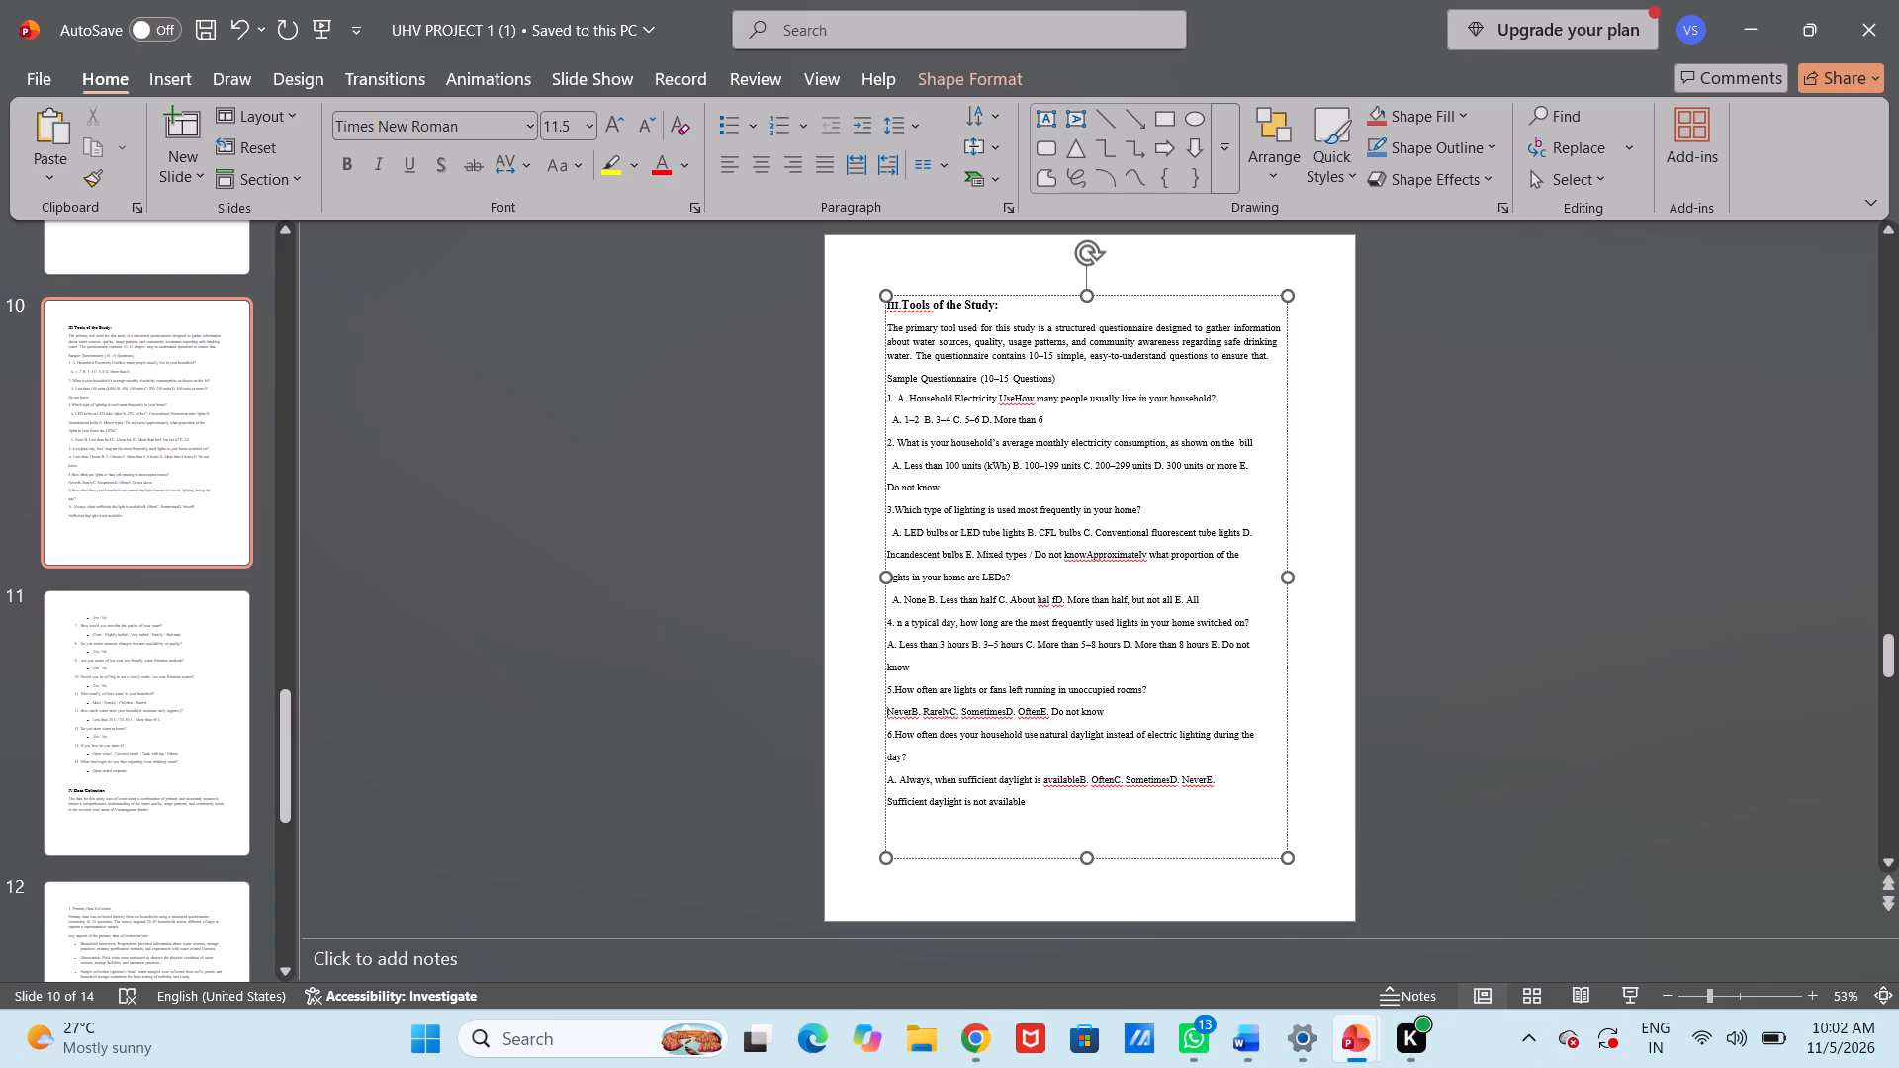
pyautogui.press('a')
pyautogui.press('BackSpace')
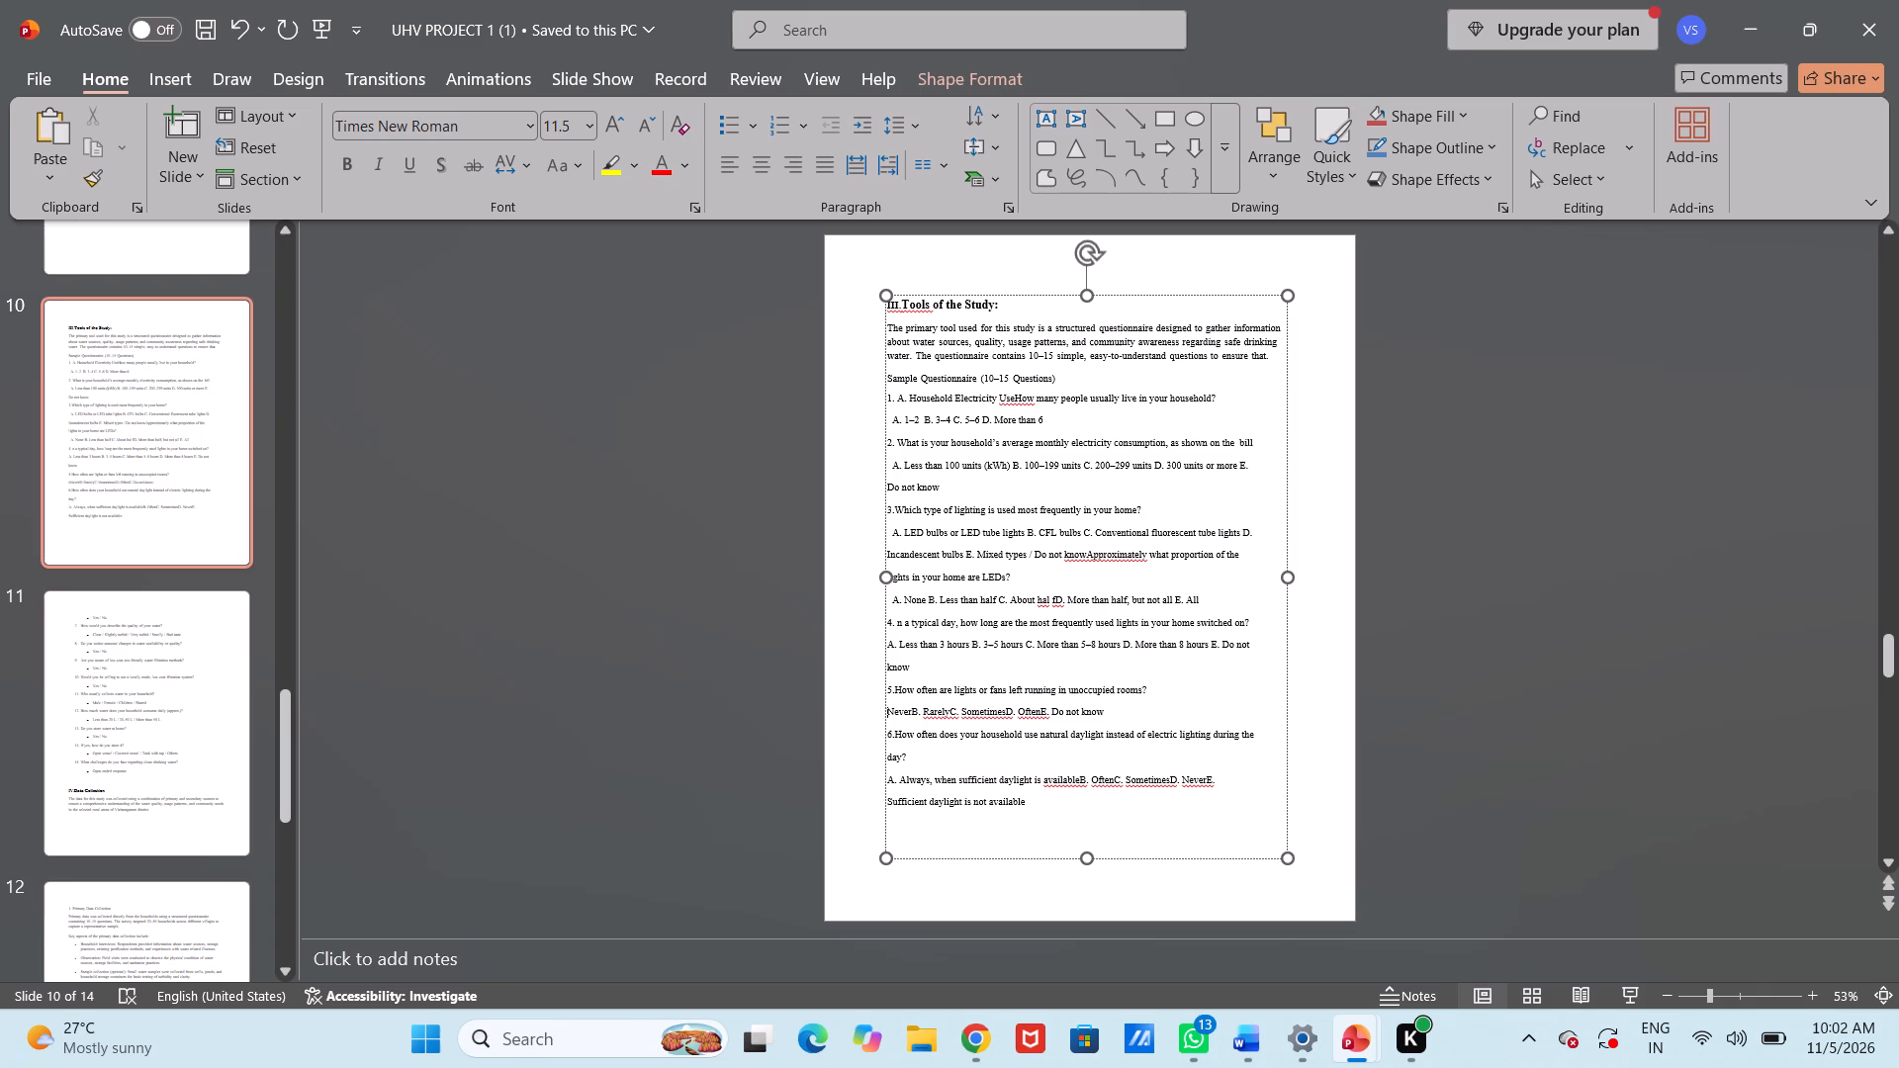
pyautogui.press('a')
pyautogui.press('.')
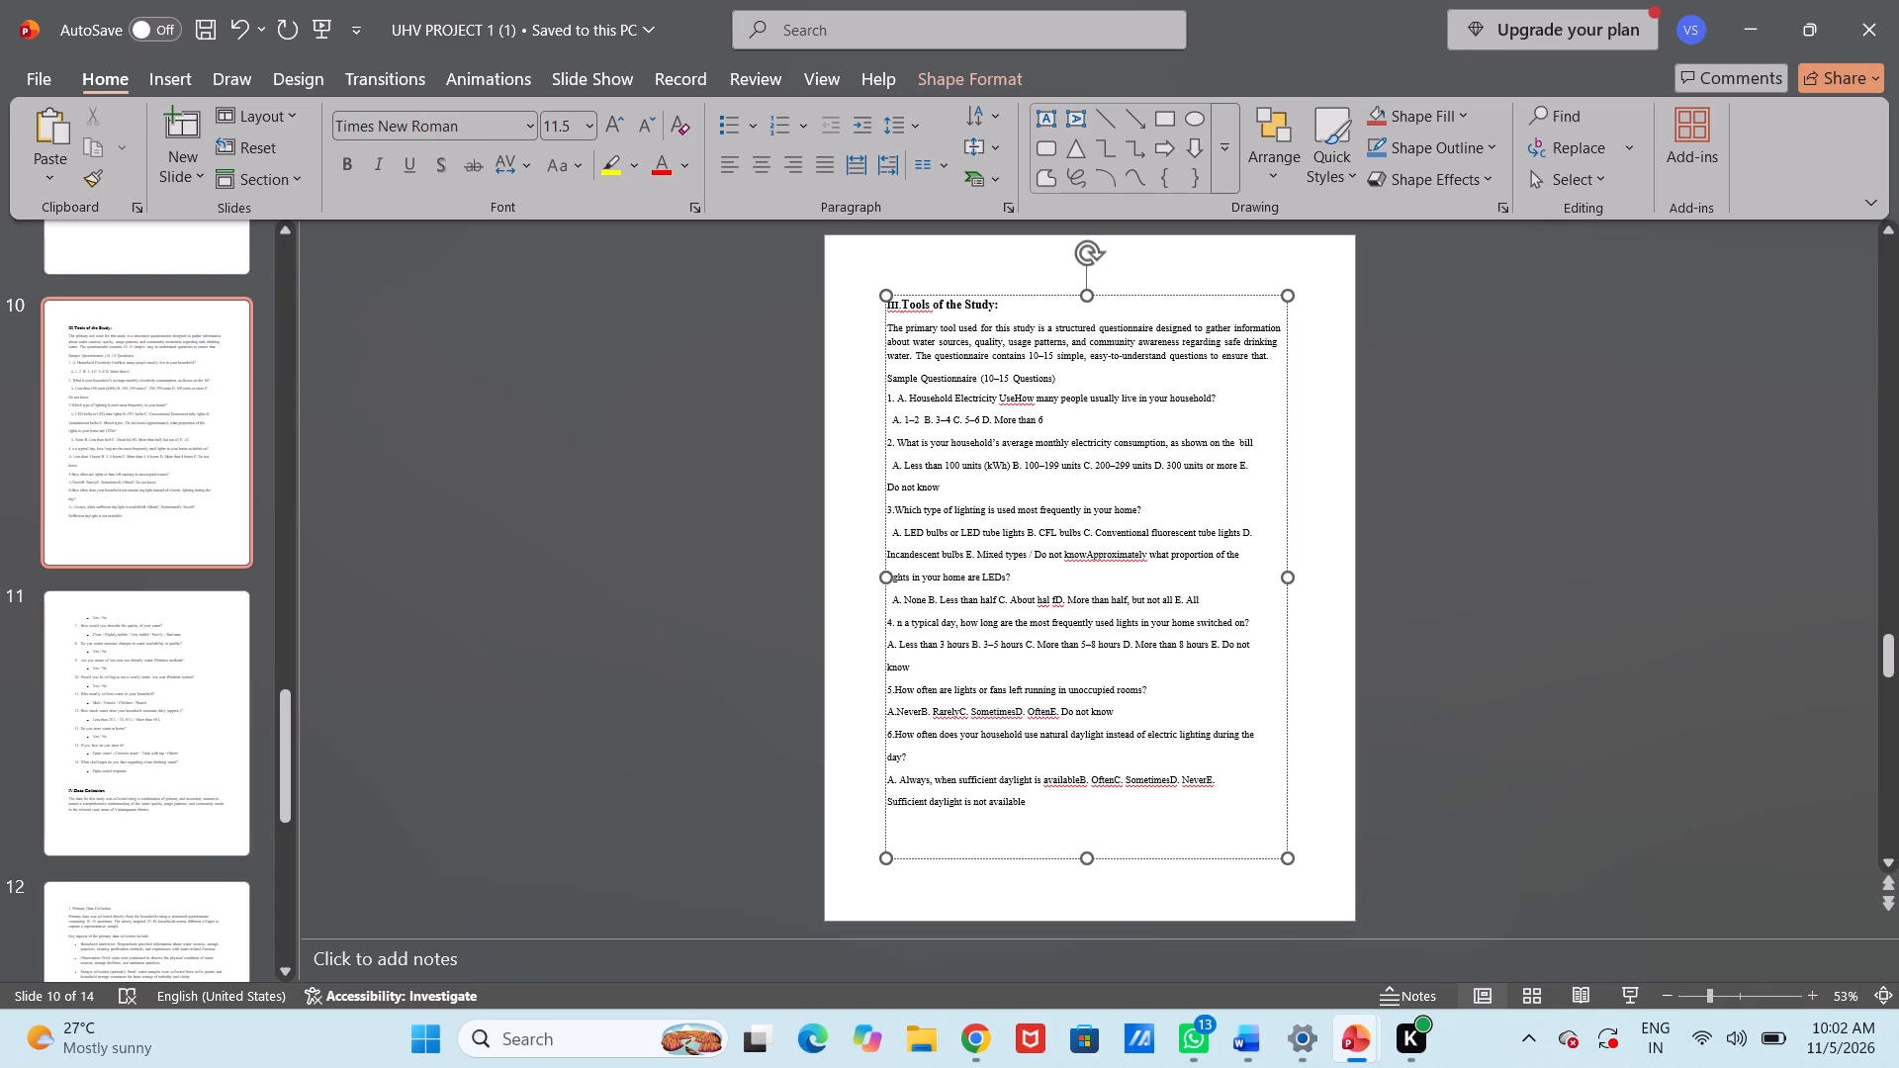
# Indent the answer lines of questions 5 and 6 with one leading space each.
pyautogui.click(891, 711)
pyautogui.press('Left')
pyautogui.press('space')
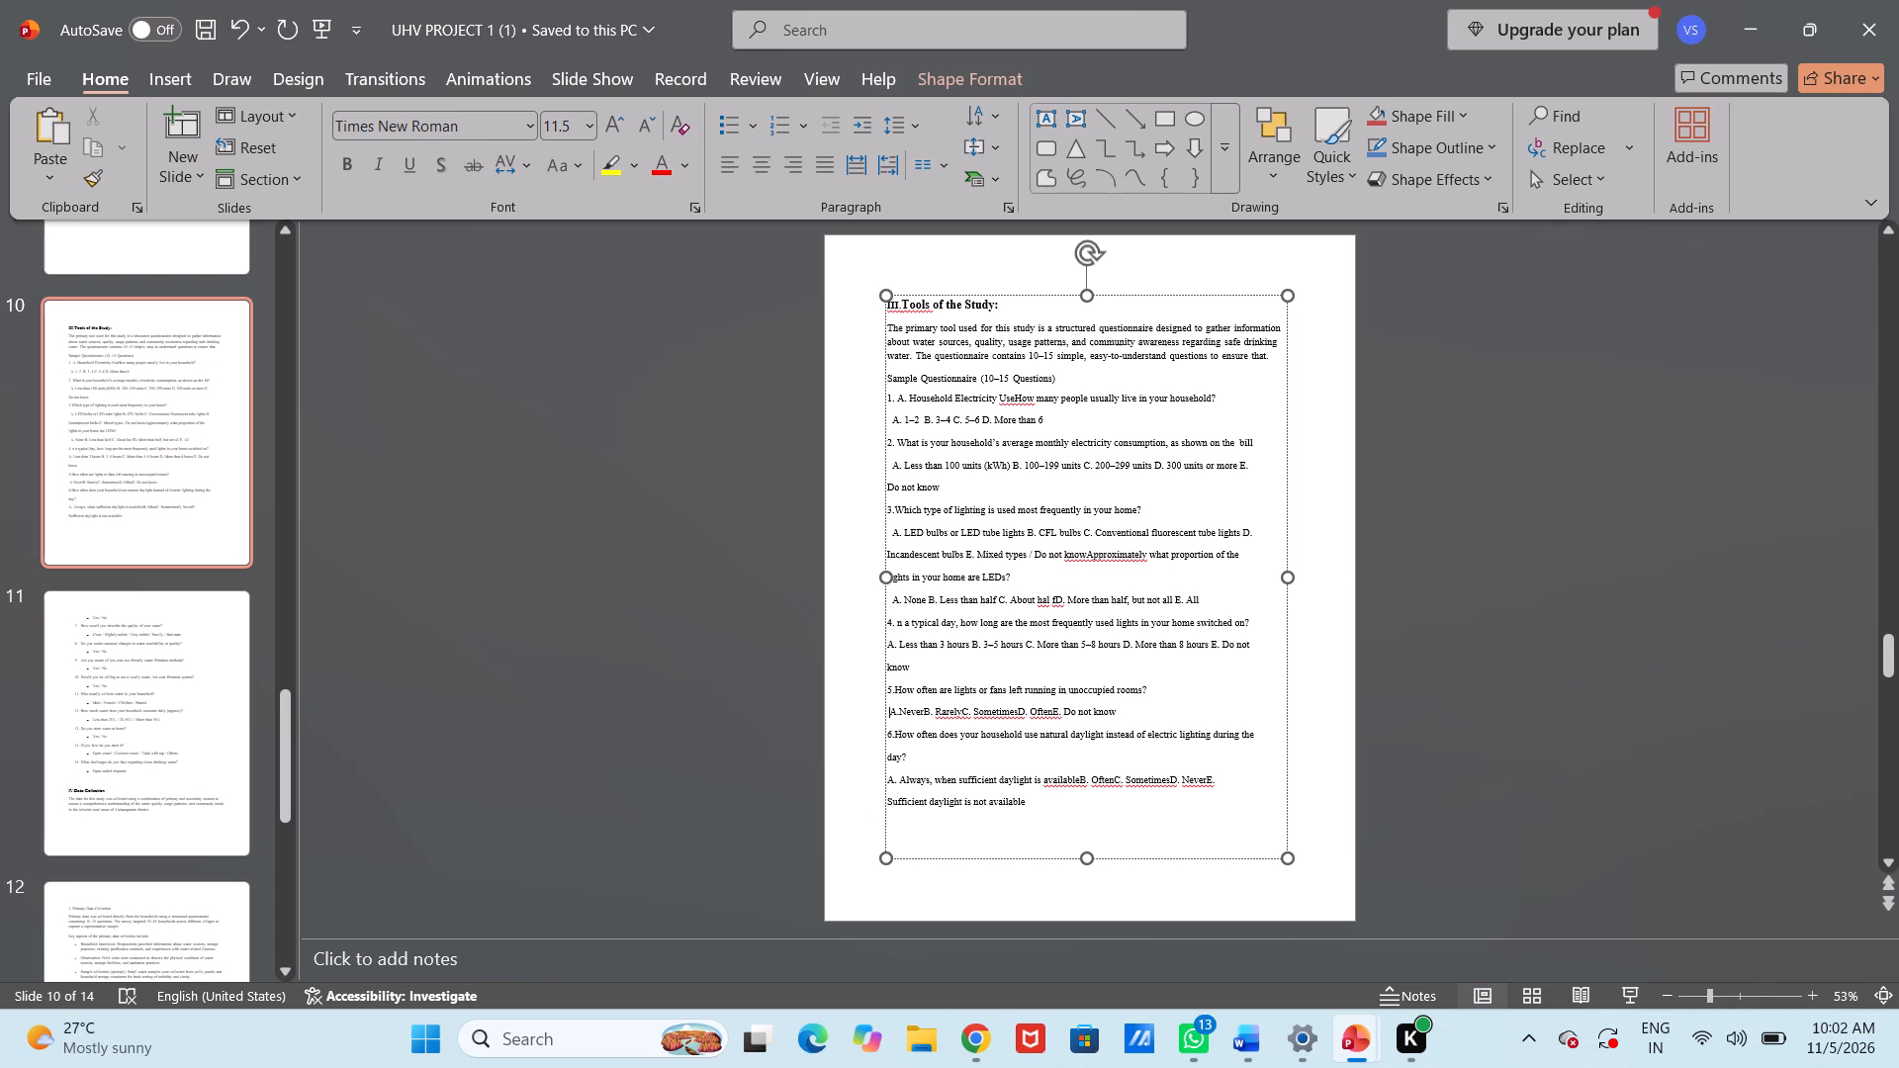
pyautogui.click(890, 772)
pyautogui.press('space')
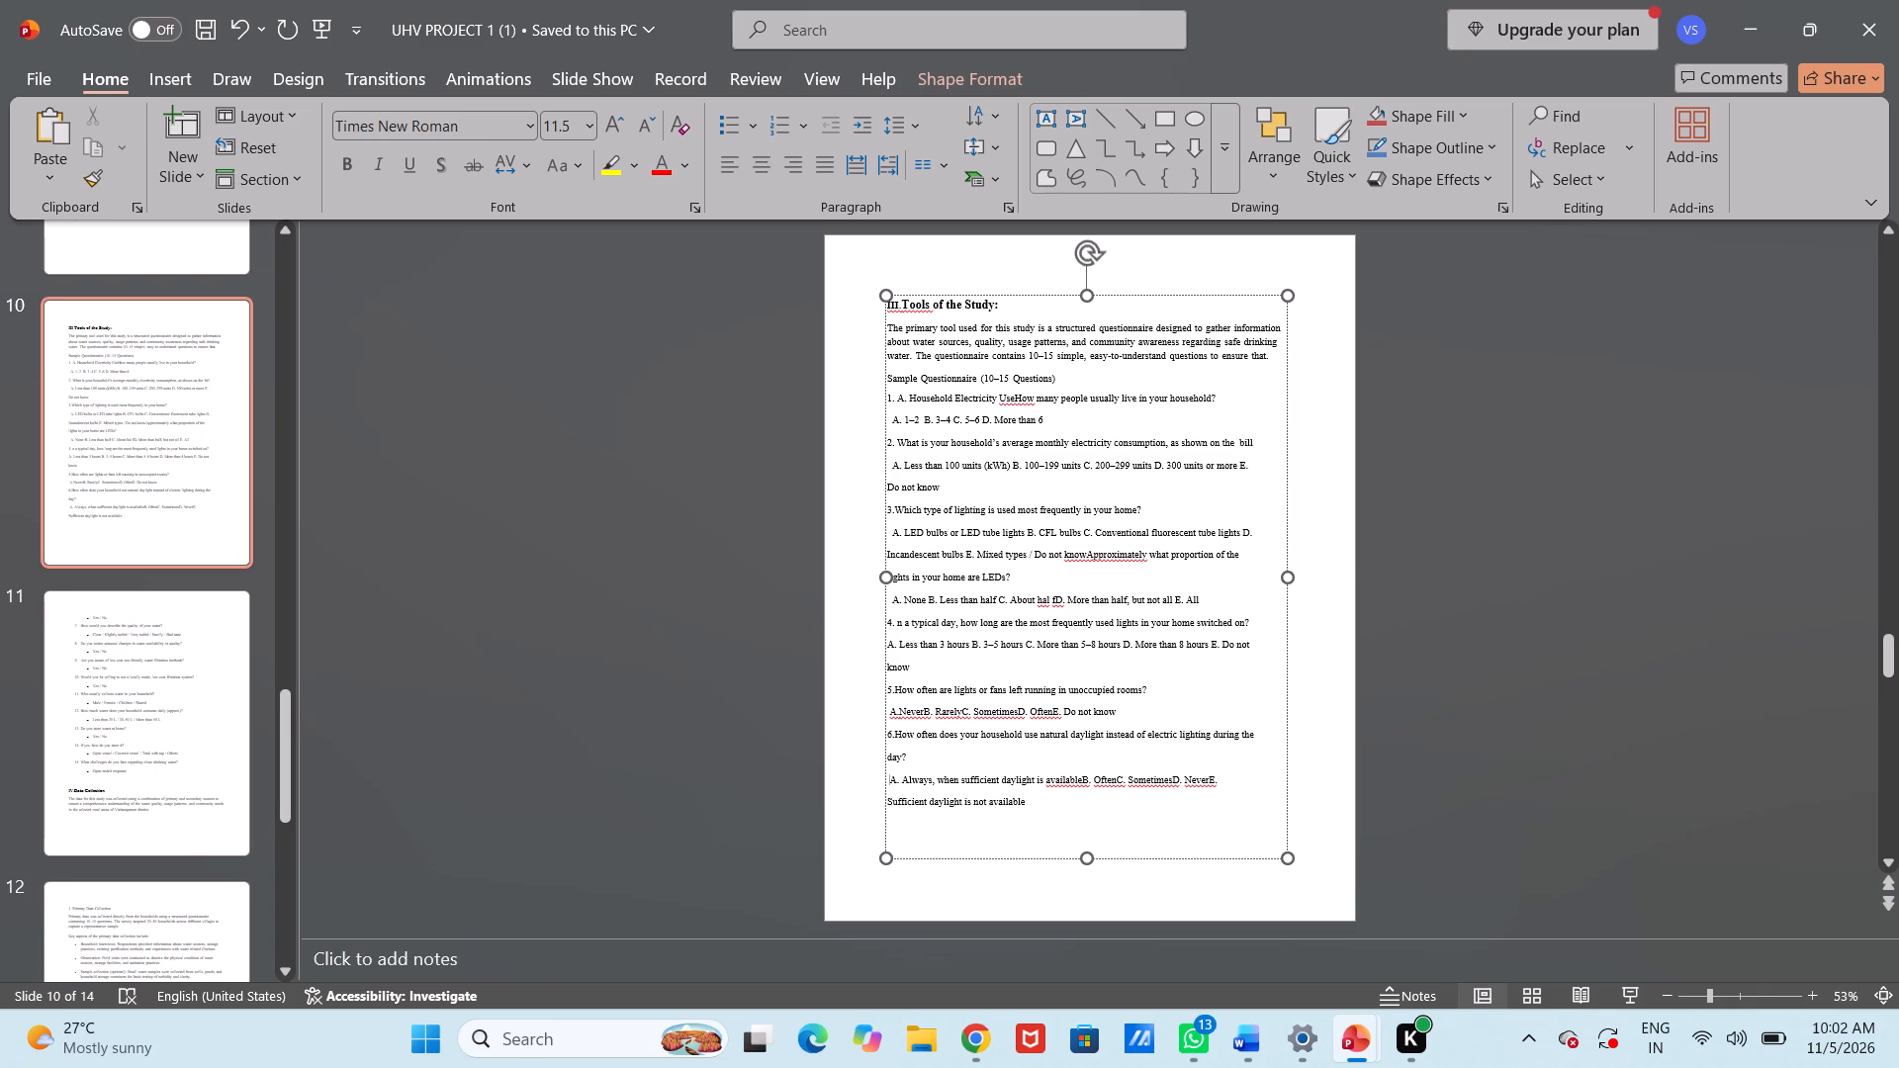
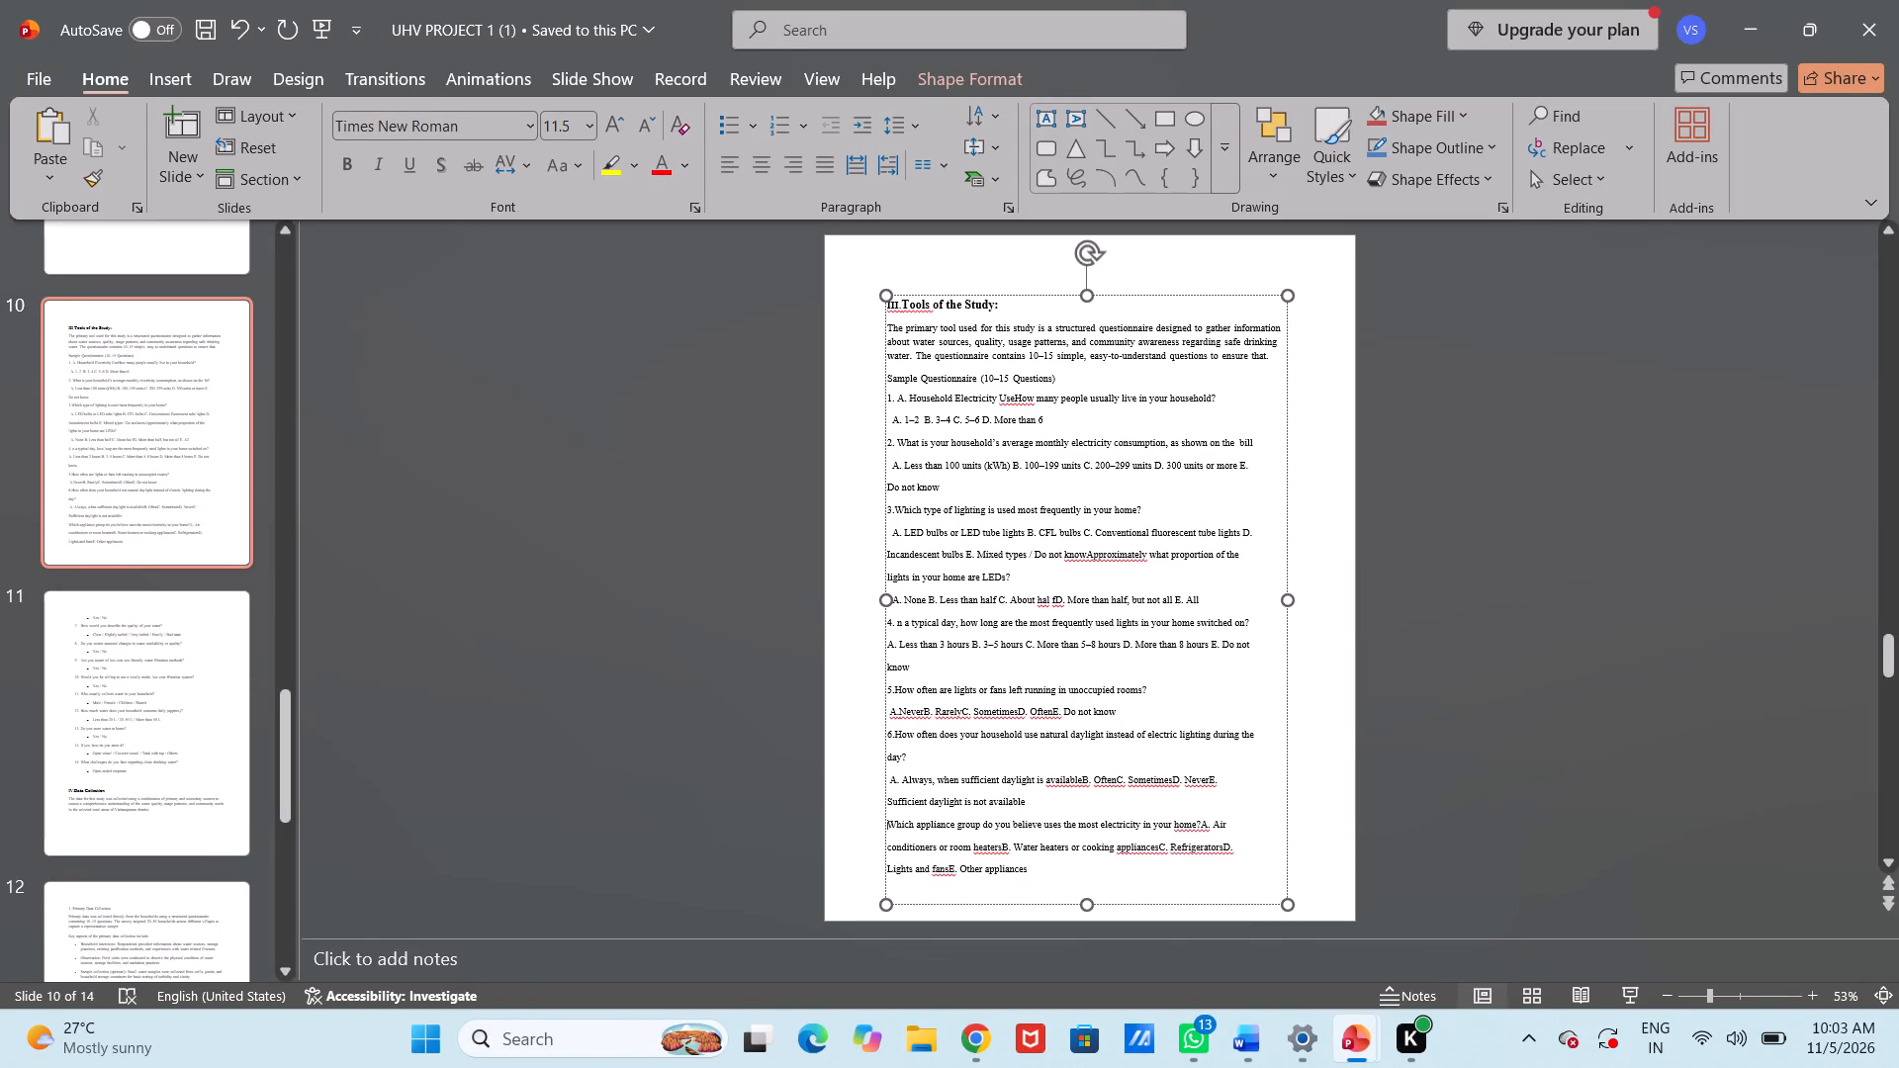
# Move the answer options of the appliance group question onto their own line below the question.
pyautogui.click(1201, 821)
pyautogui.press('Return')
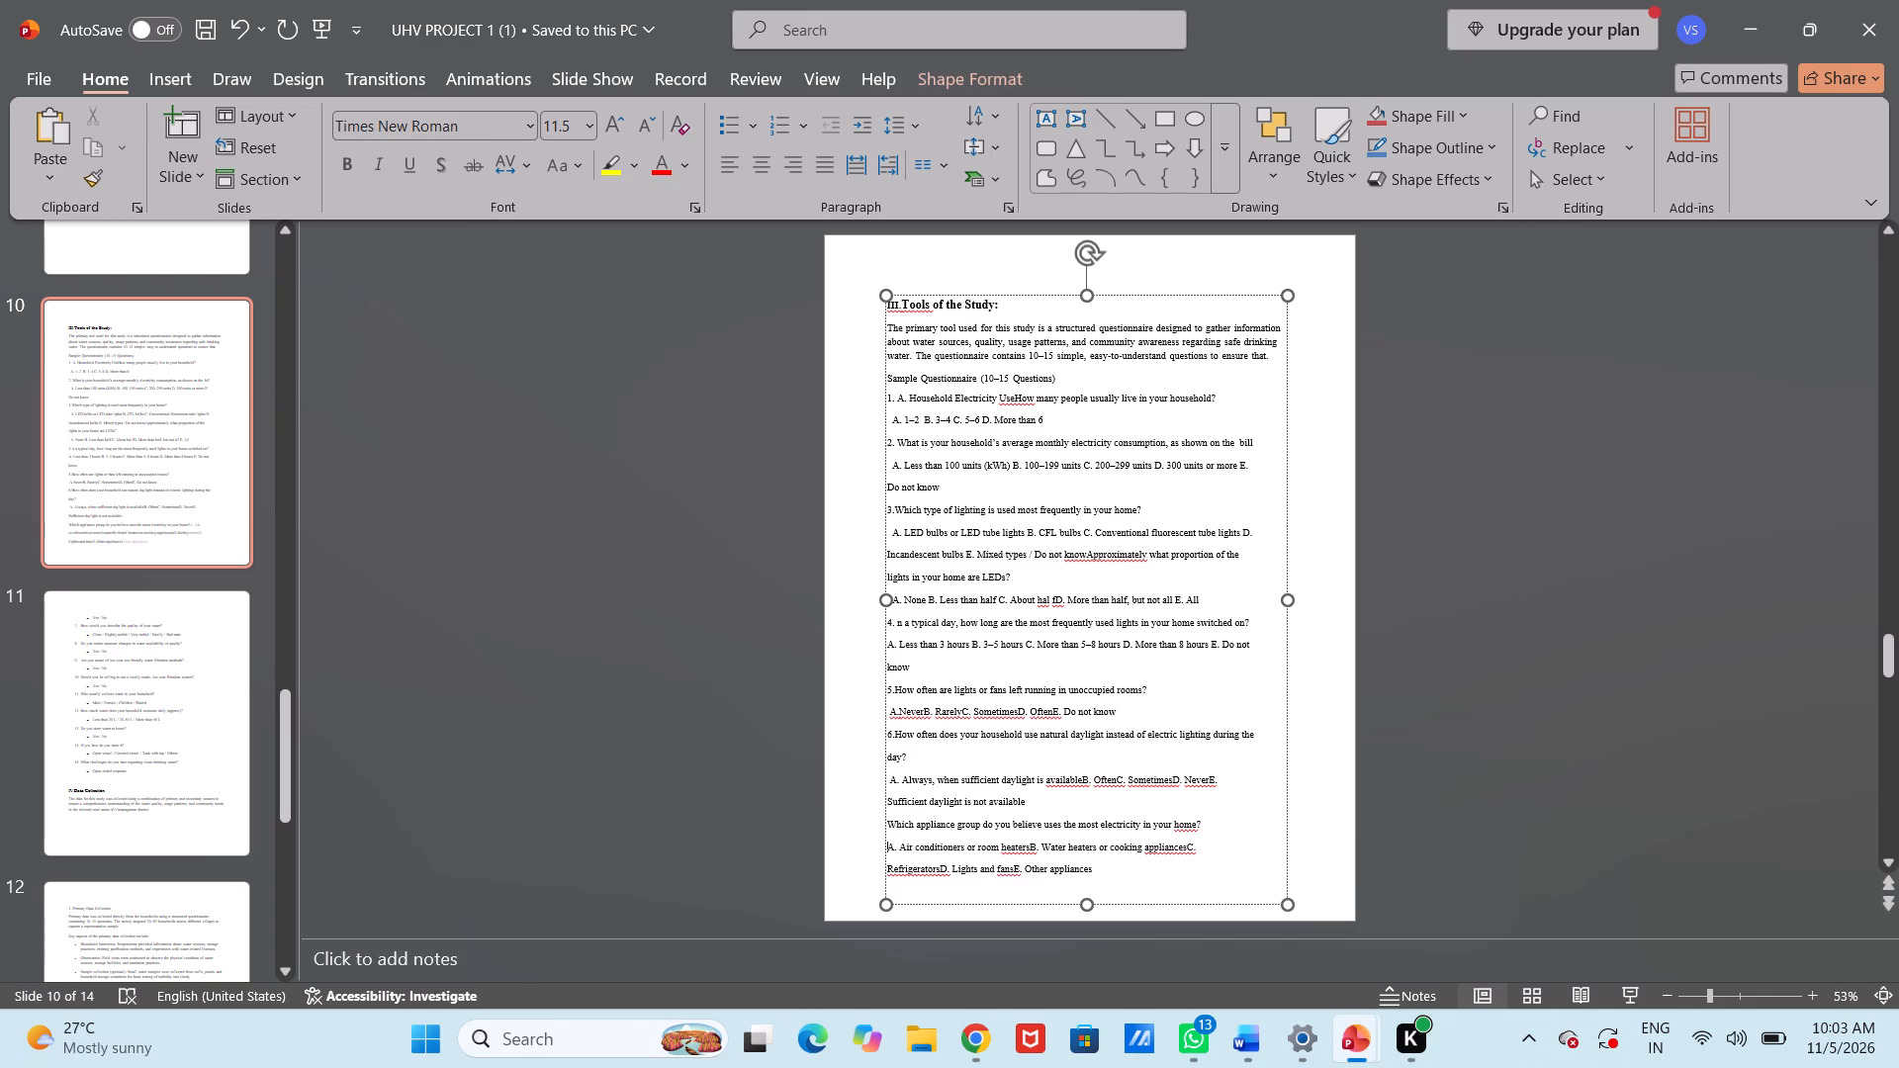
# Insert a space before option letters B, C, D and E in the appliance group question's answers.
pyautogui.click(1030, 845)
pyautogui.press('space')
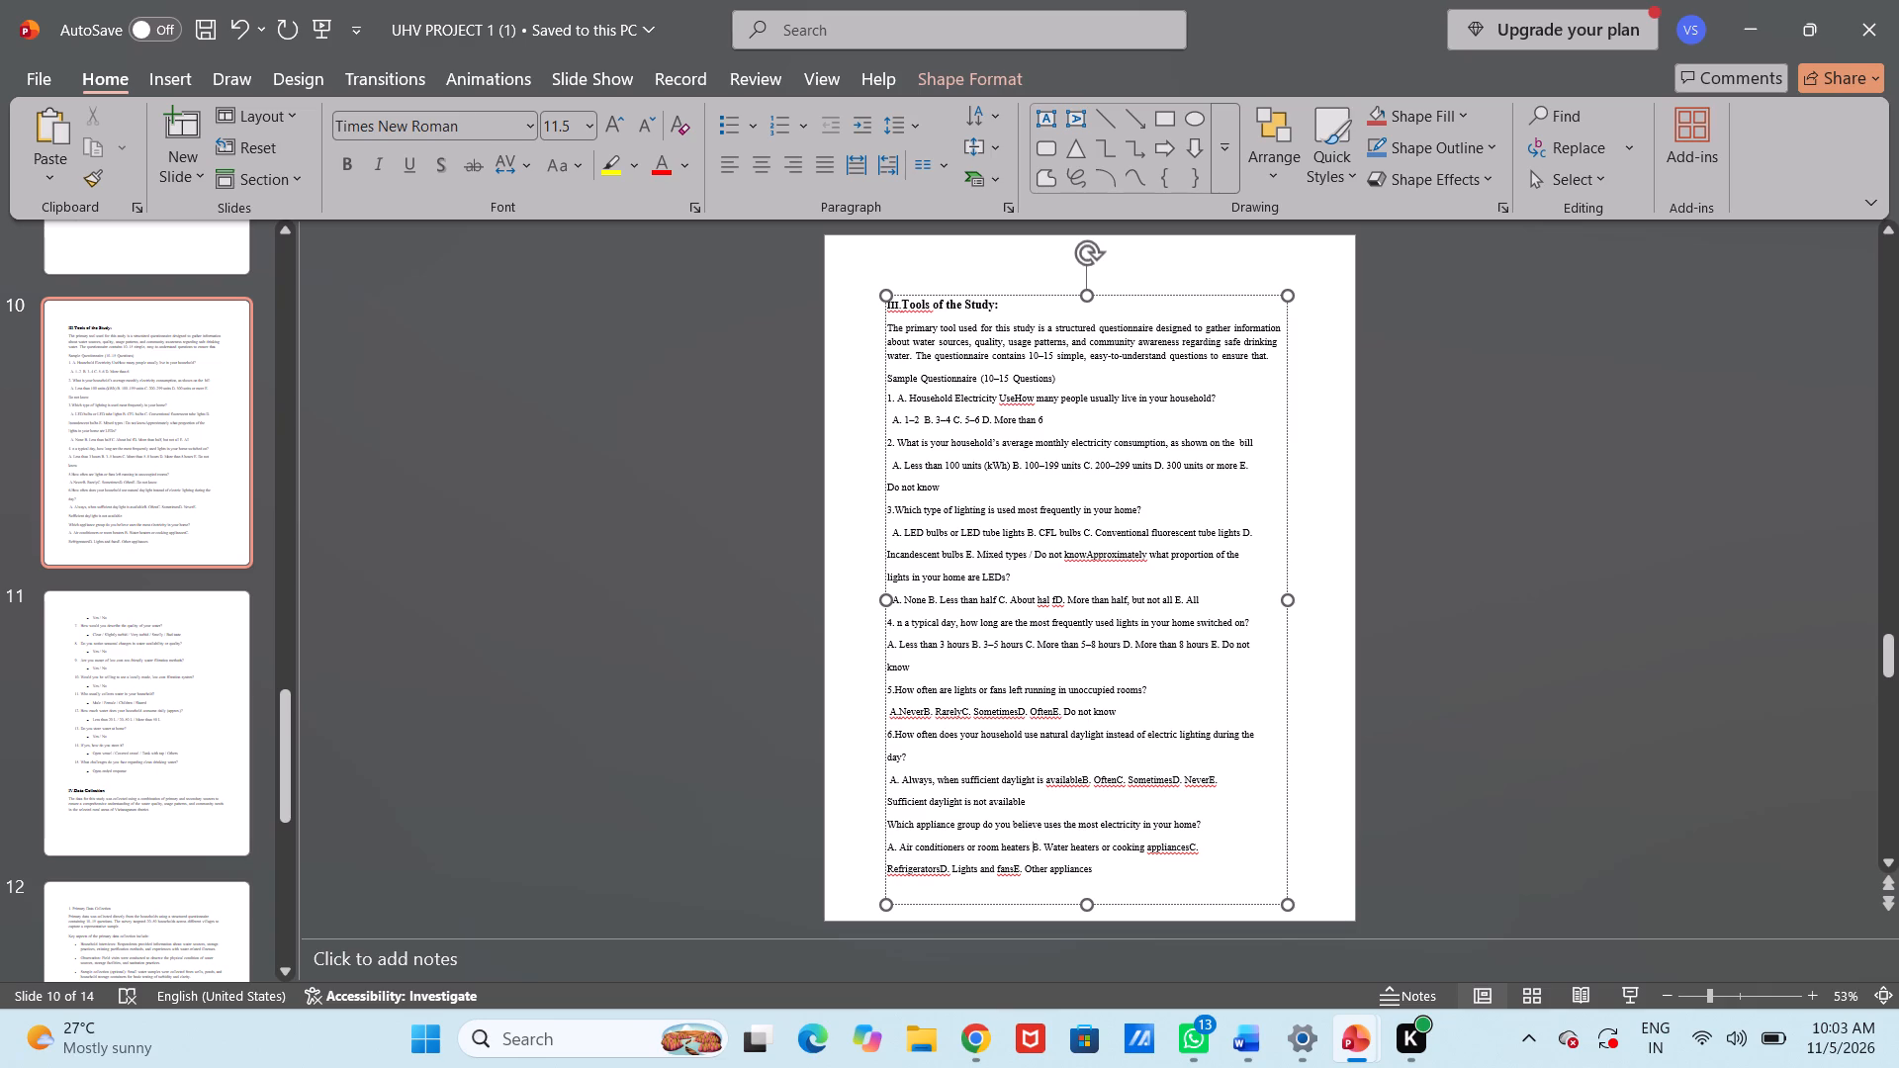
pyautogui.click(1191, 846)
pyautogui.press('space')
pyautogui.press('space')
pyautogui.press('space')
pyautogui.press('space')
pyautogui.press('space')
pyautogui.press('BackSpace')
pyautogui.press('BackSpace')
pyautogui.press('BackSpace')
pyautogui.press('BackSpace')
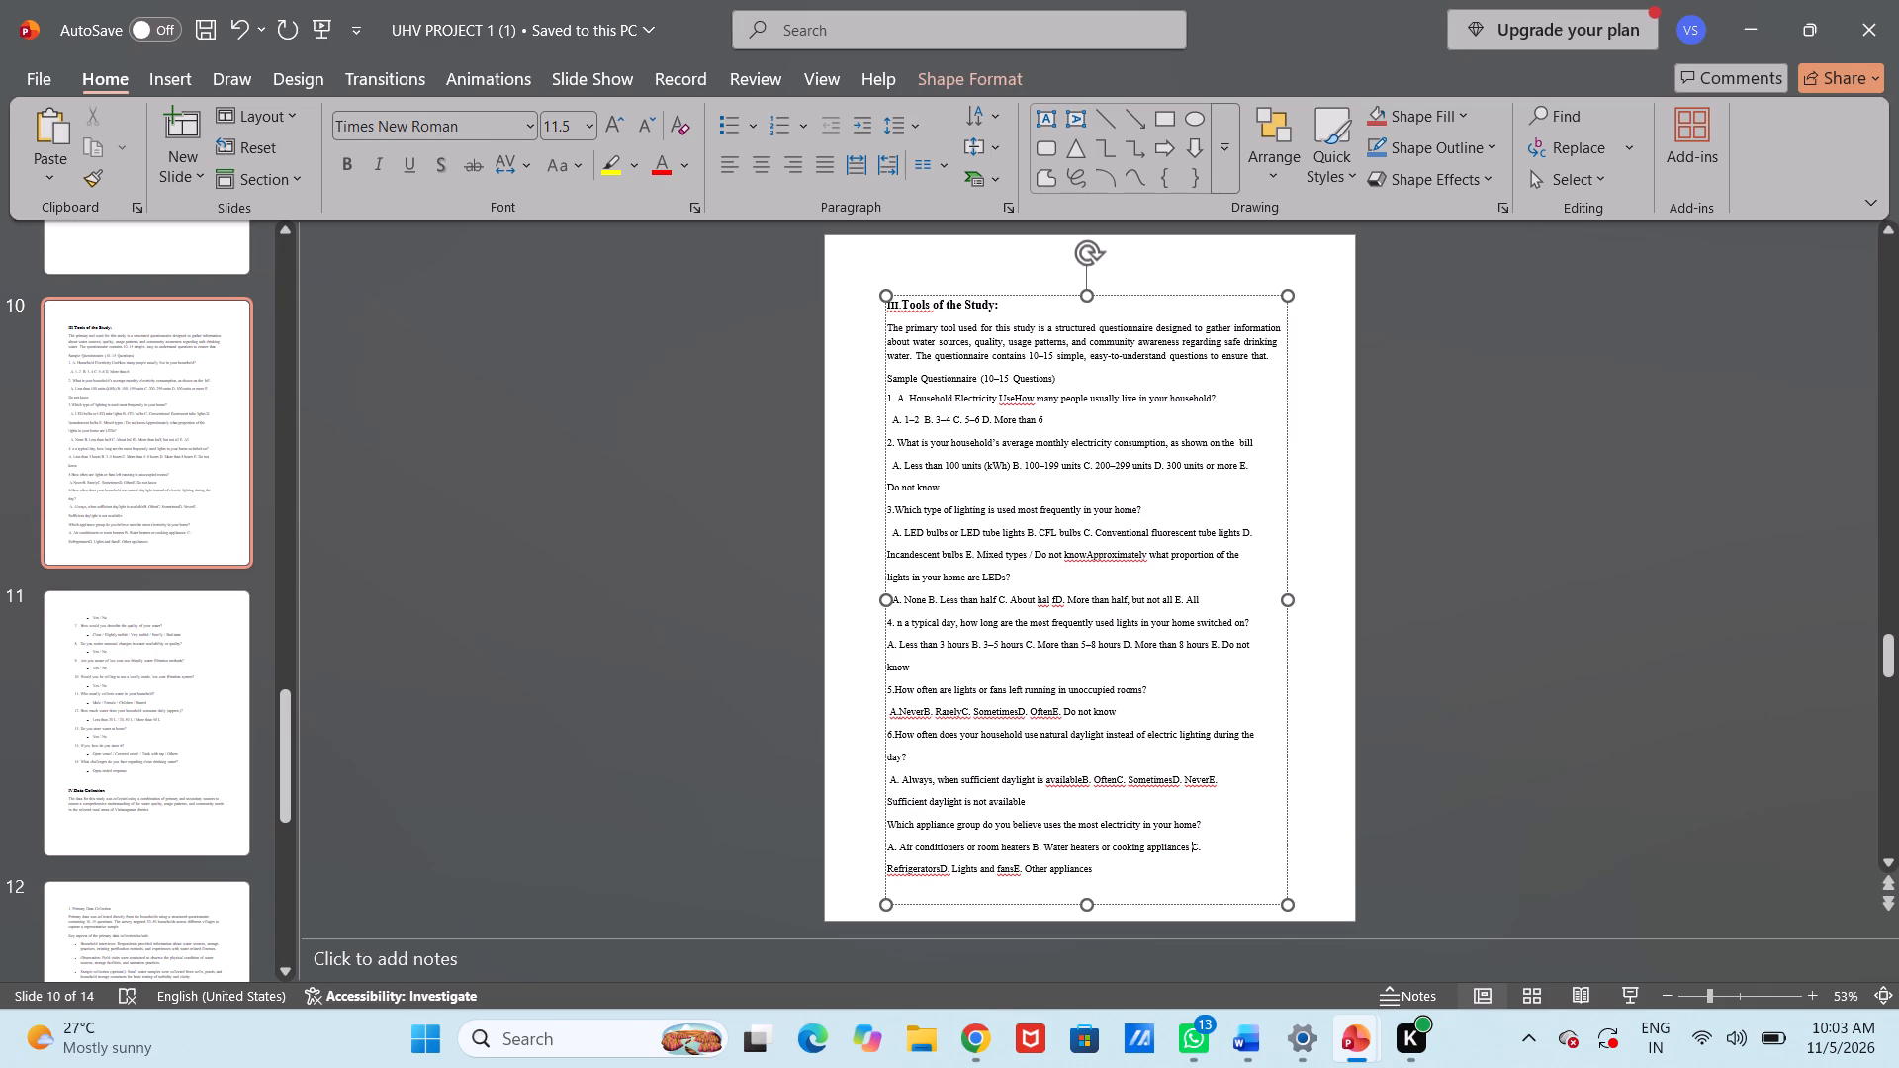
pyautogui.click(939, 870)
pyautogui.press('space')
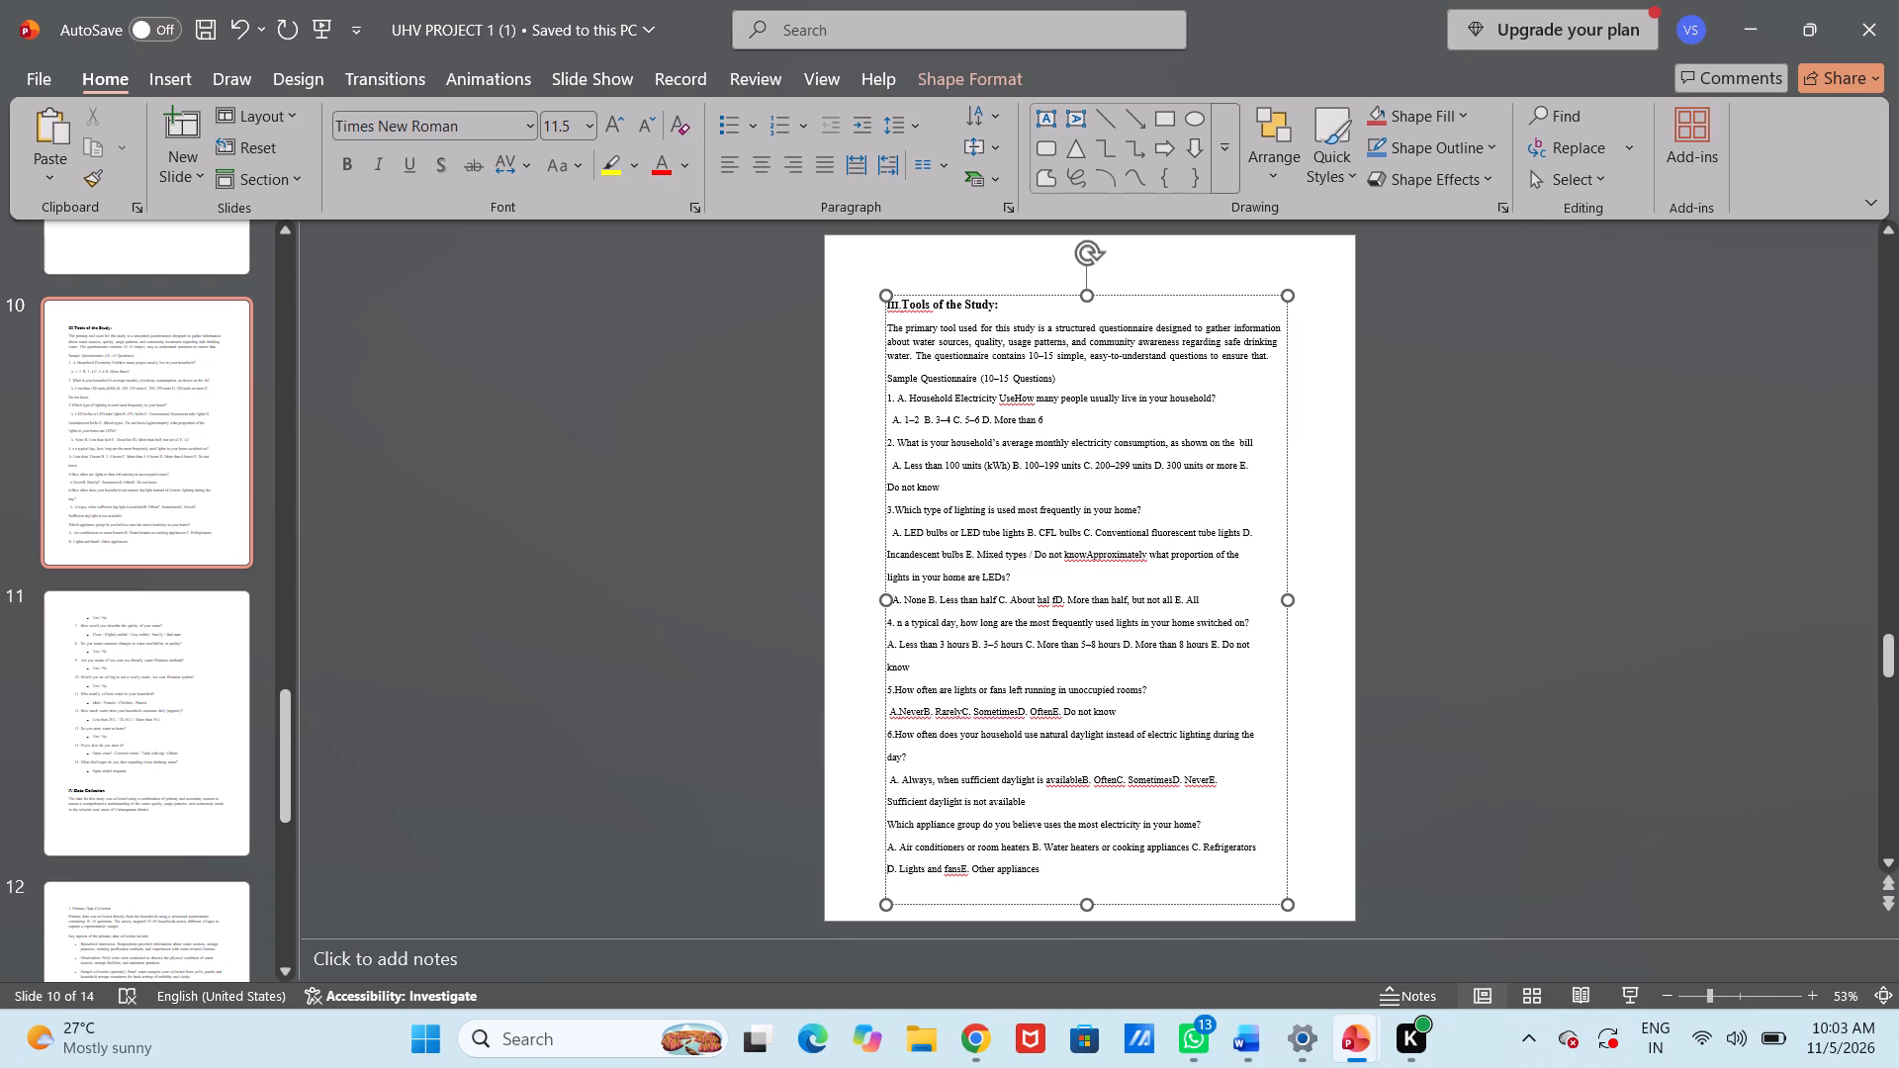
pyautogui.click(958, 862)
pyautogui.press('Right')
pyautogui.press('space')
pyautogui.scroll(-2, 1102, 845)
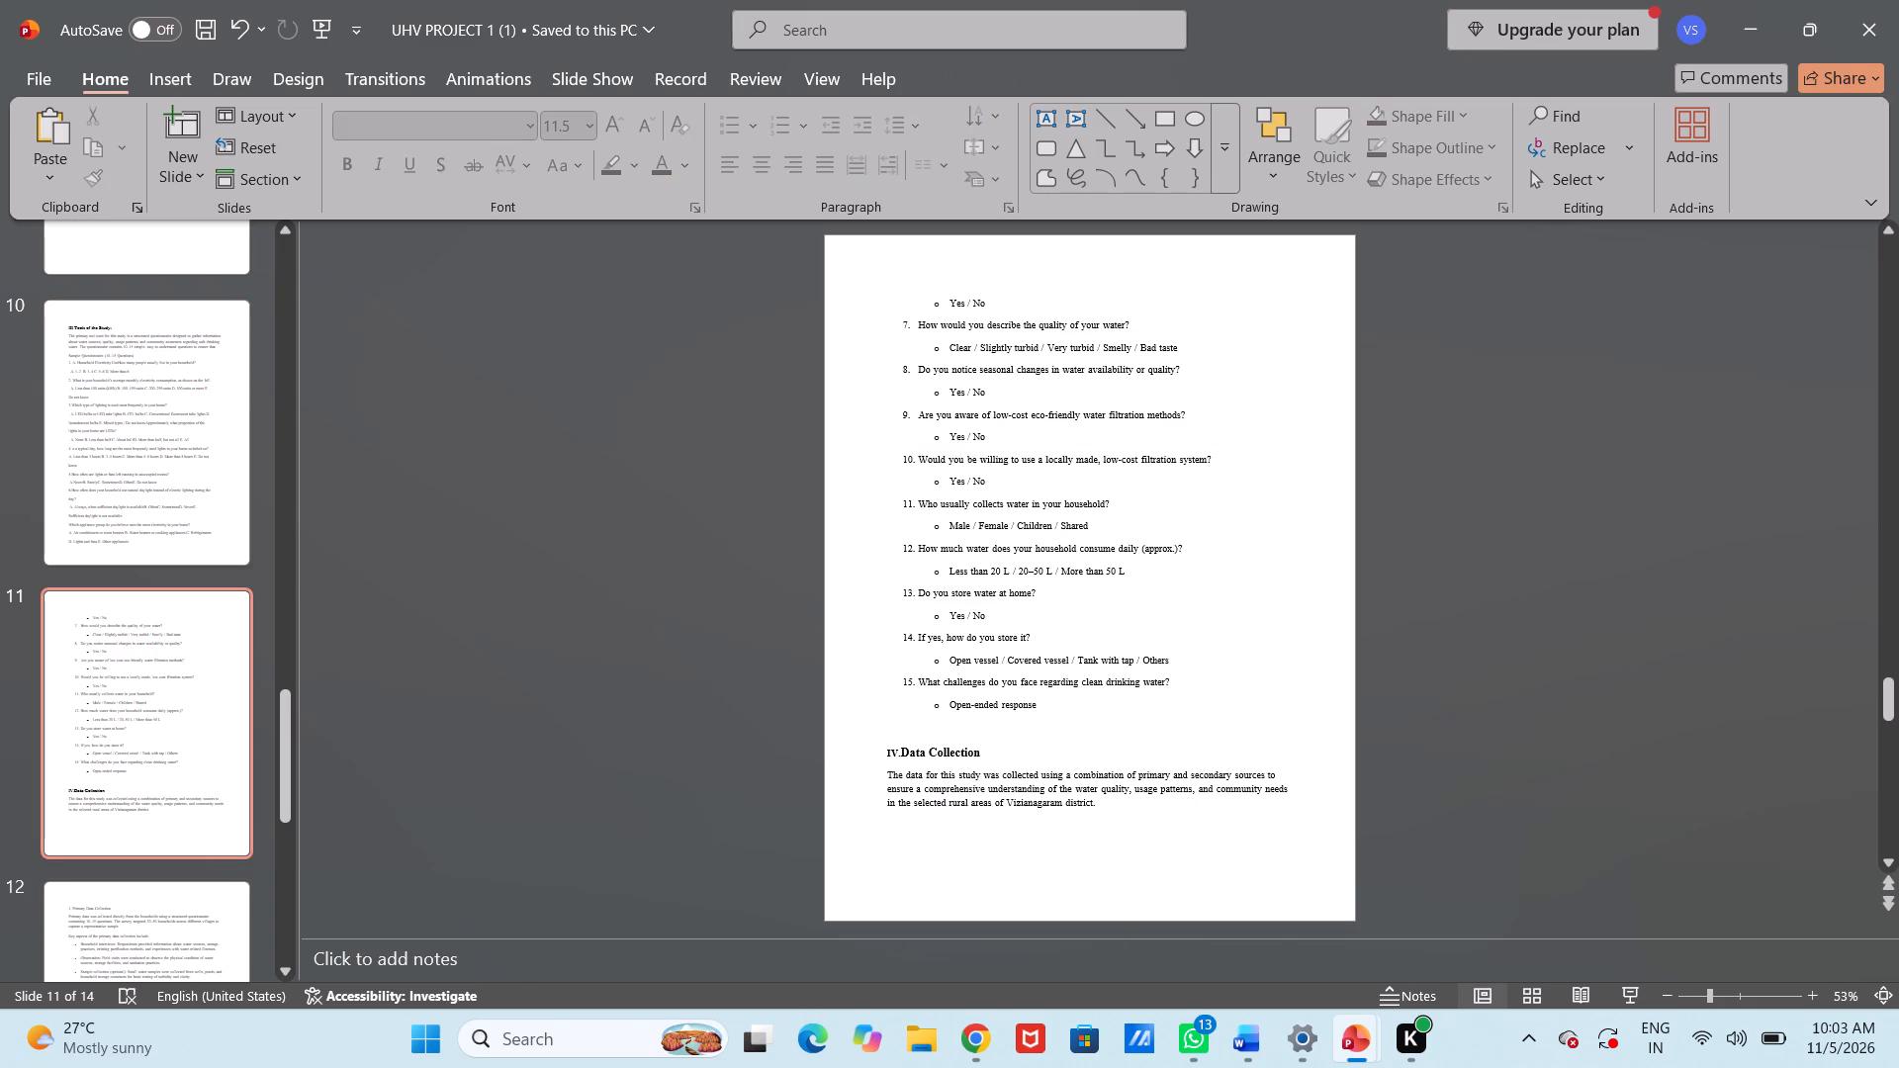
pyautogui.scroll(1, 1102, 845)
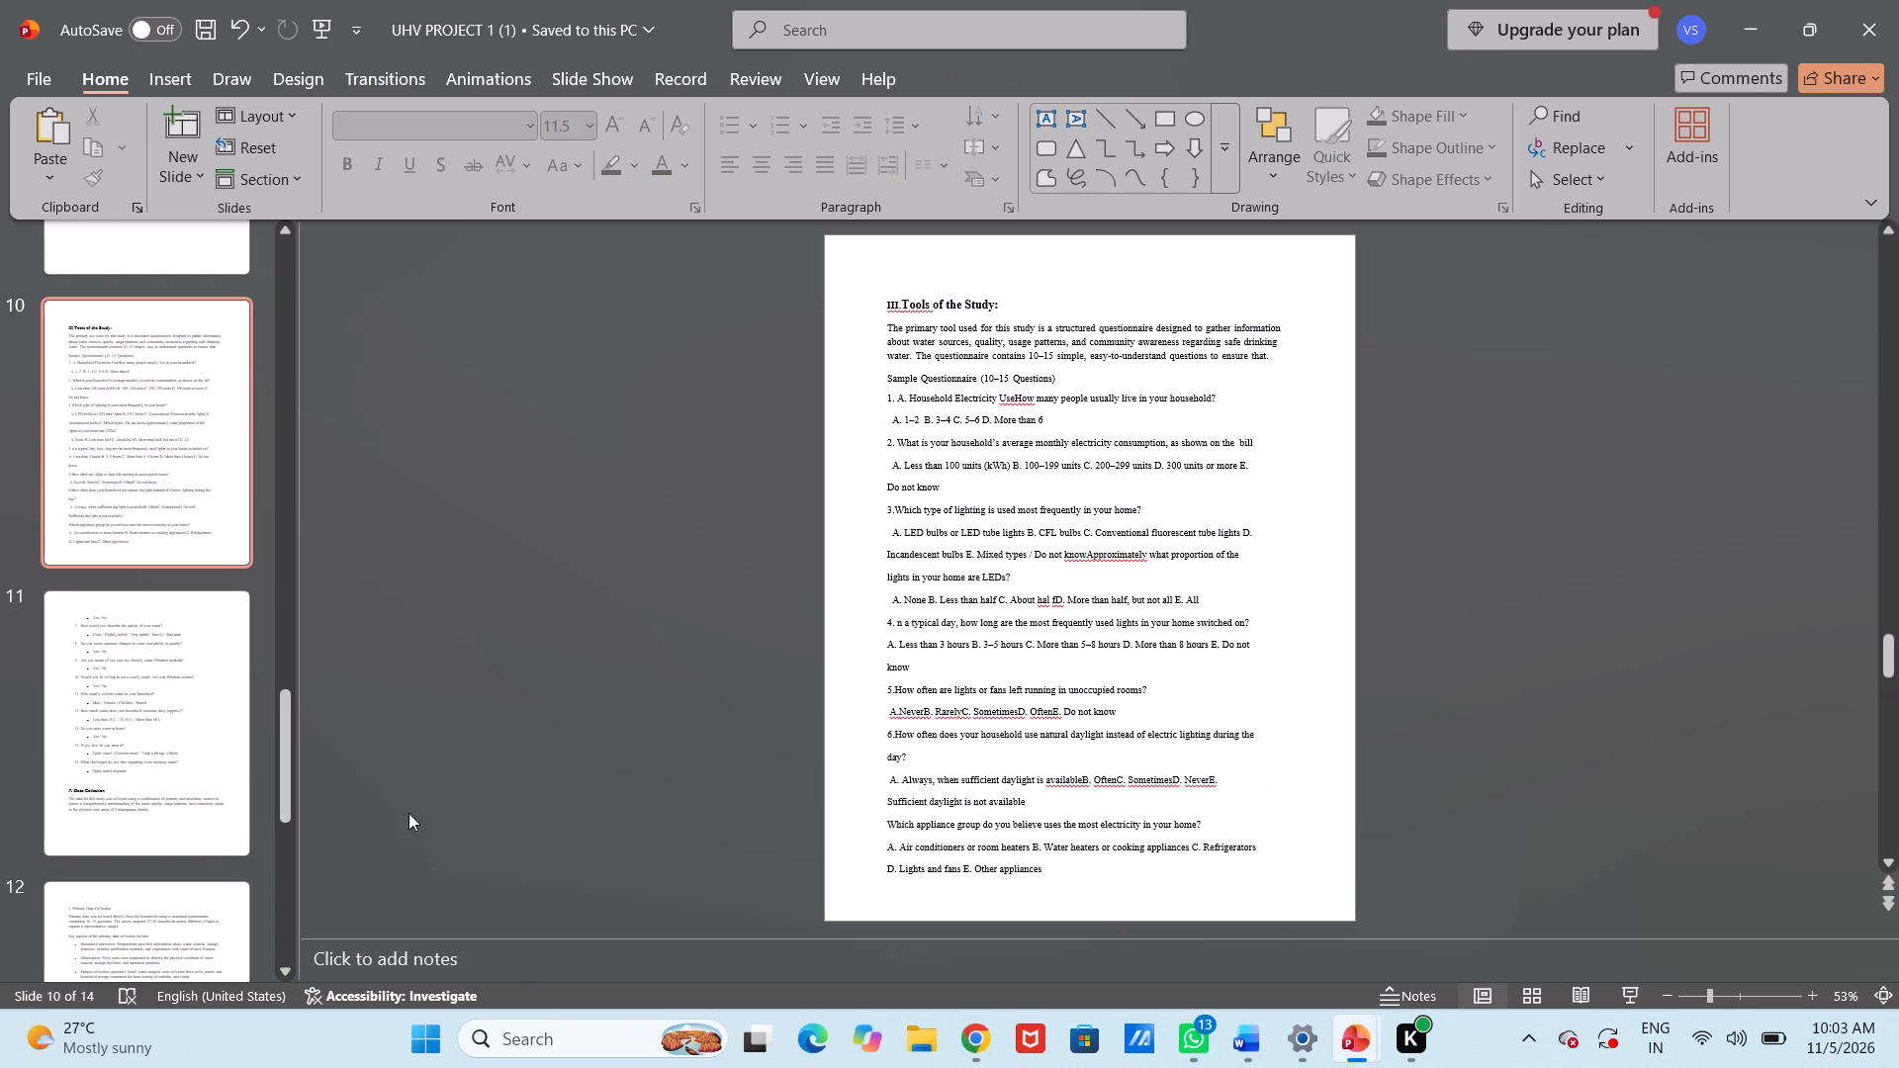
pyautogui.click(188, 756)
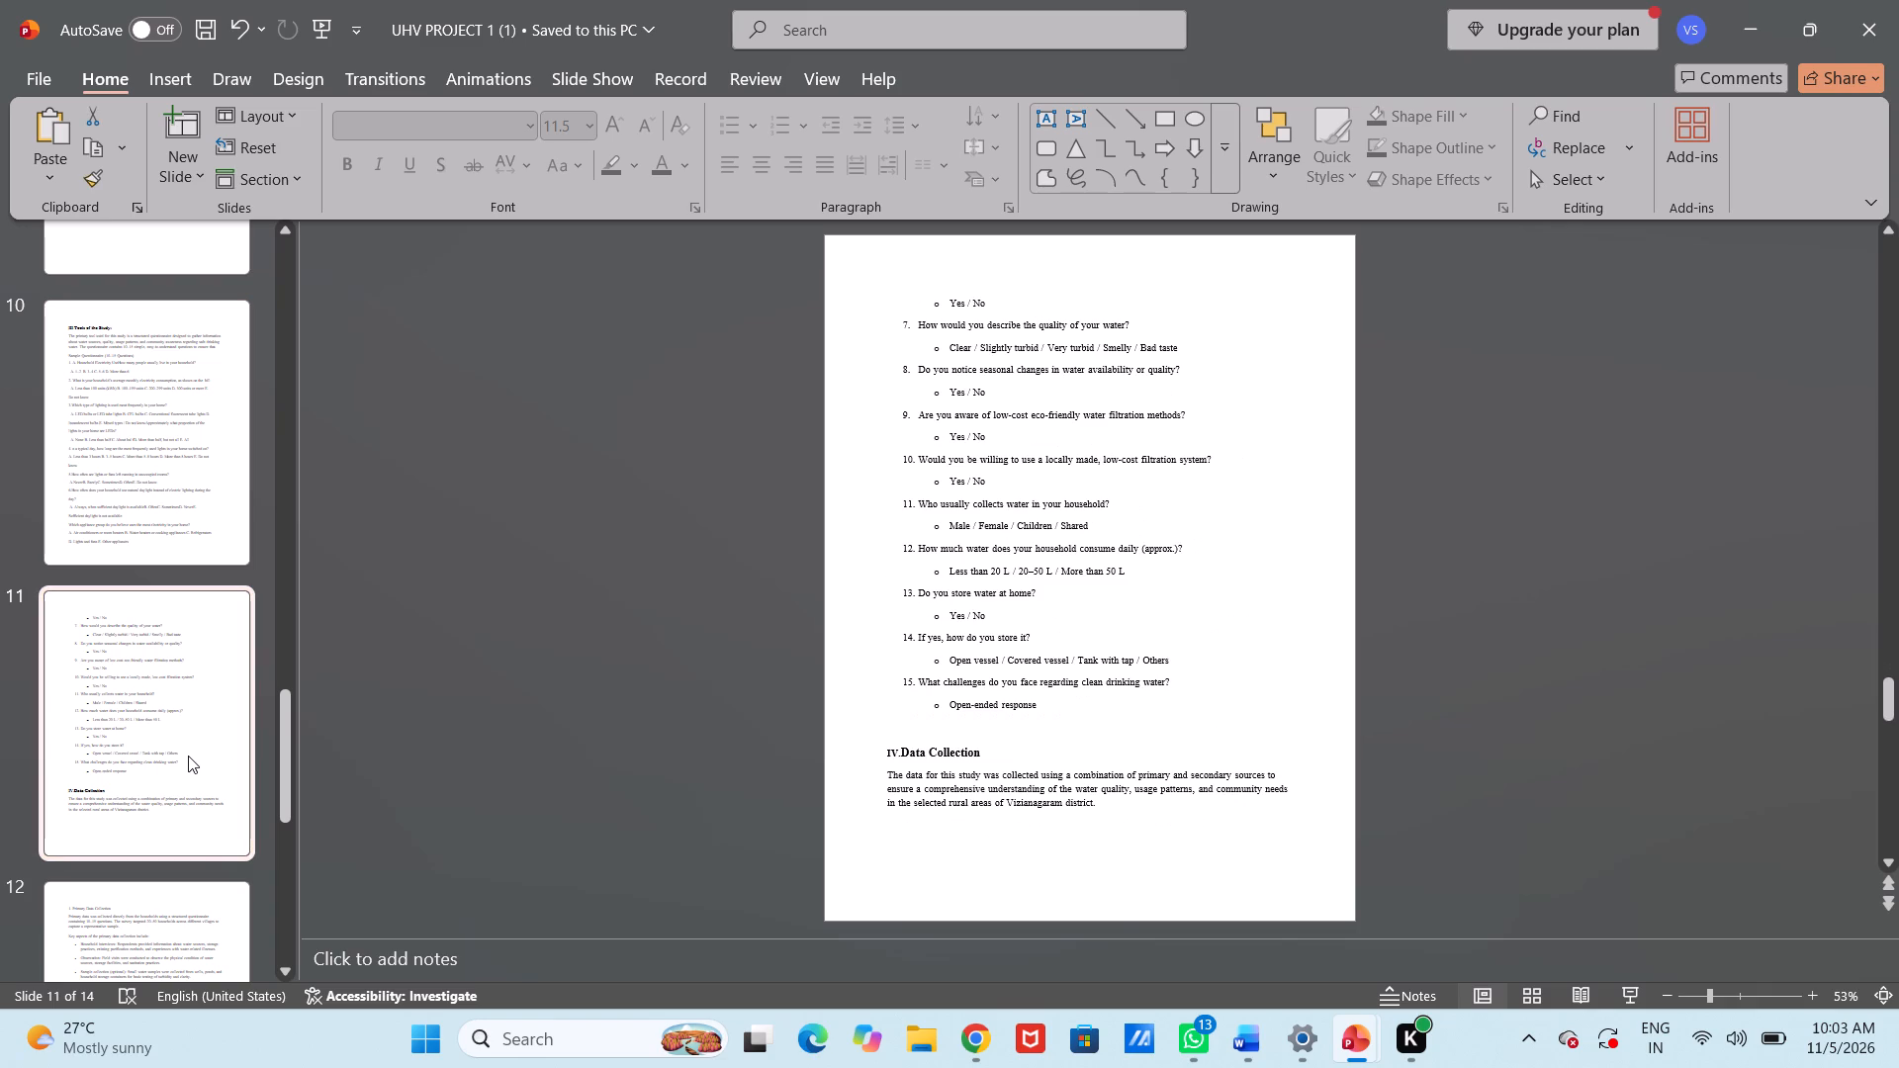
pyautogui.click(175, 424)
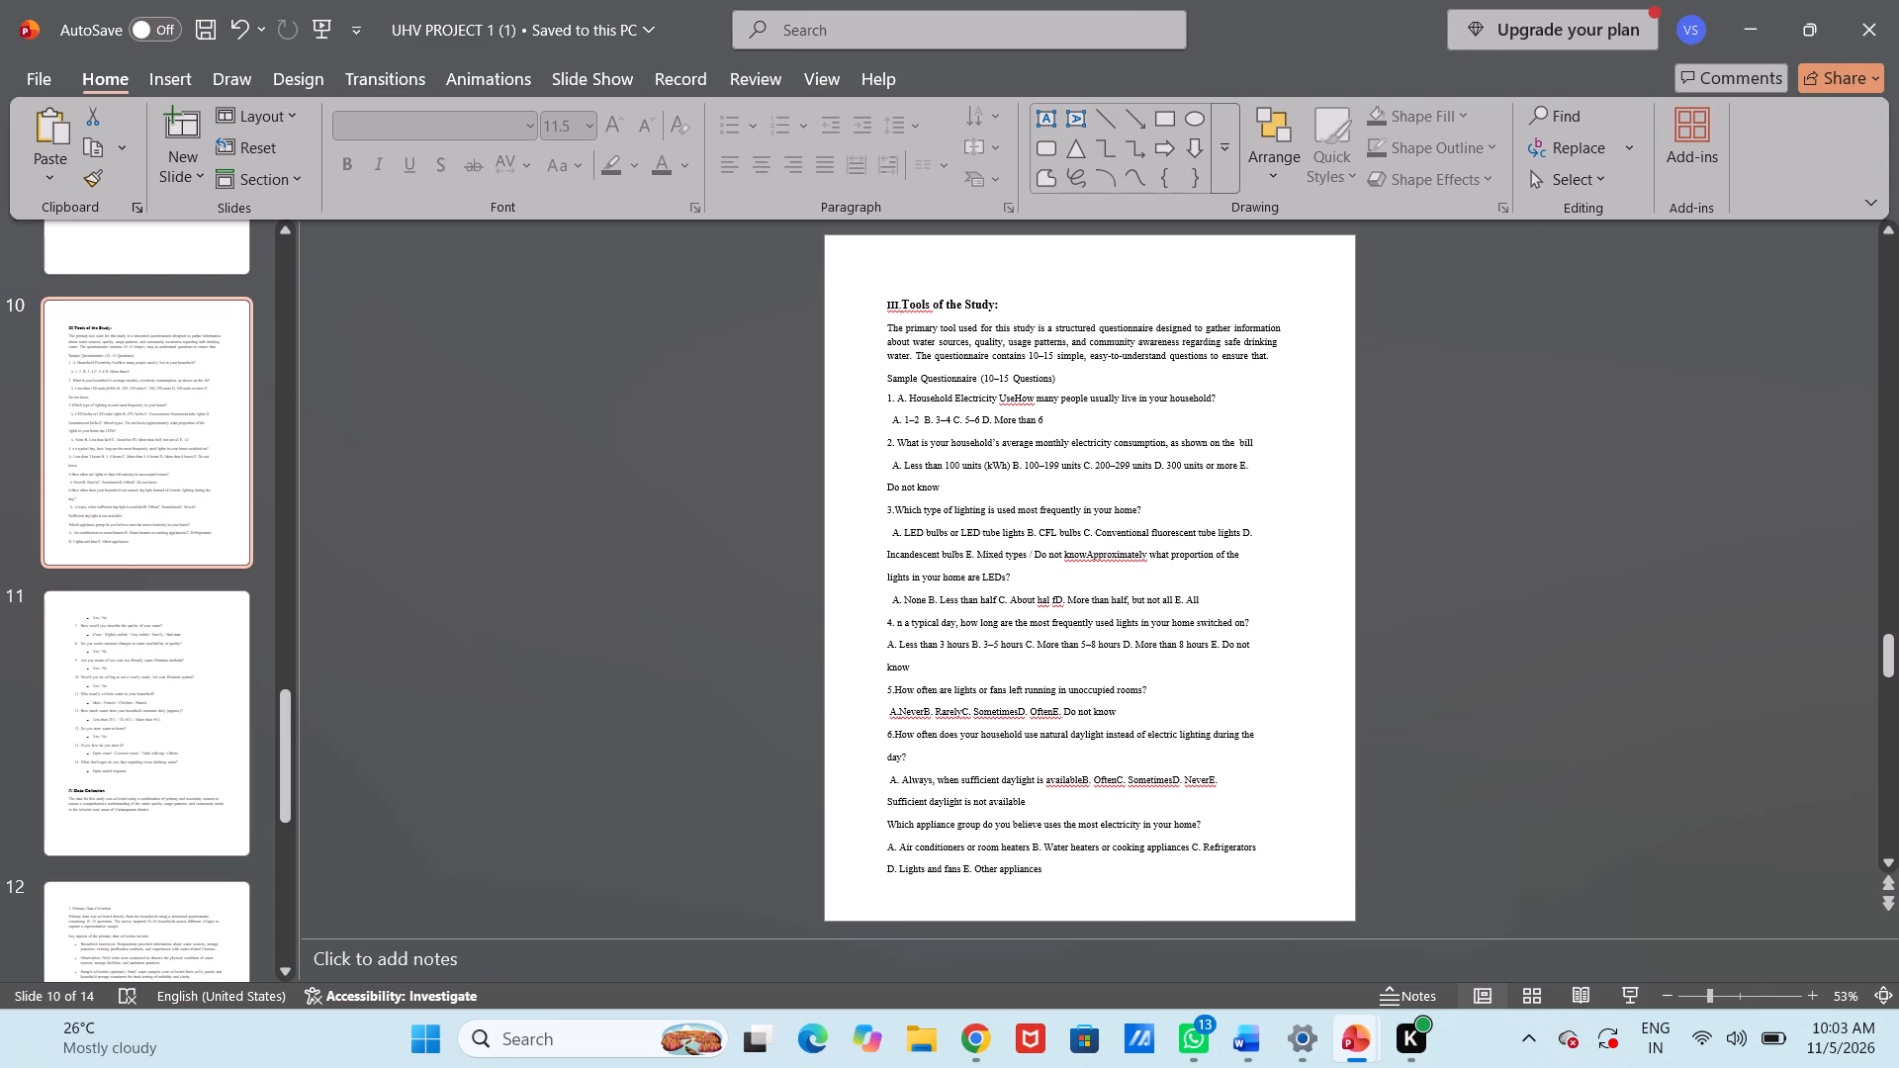
# Split question 1's answer options A to D on slide 10 so that each stands on its own line.
pyautogui.scroll(2, 1096, 459)
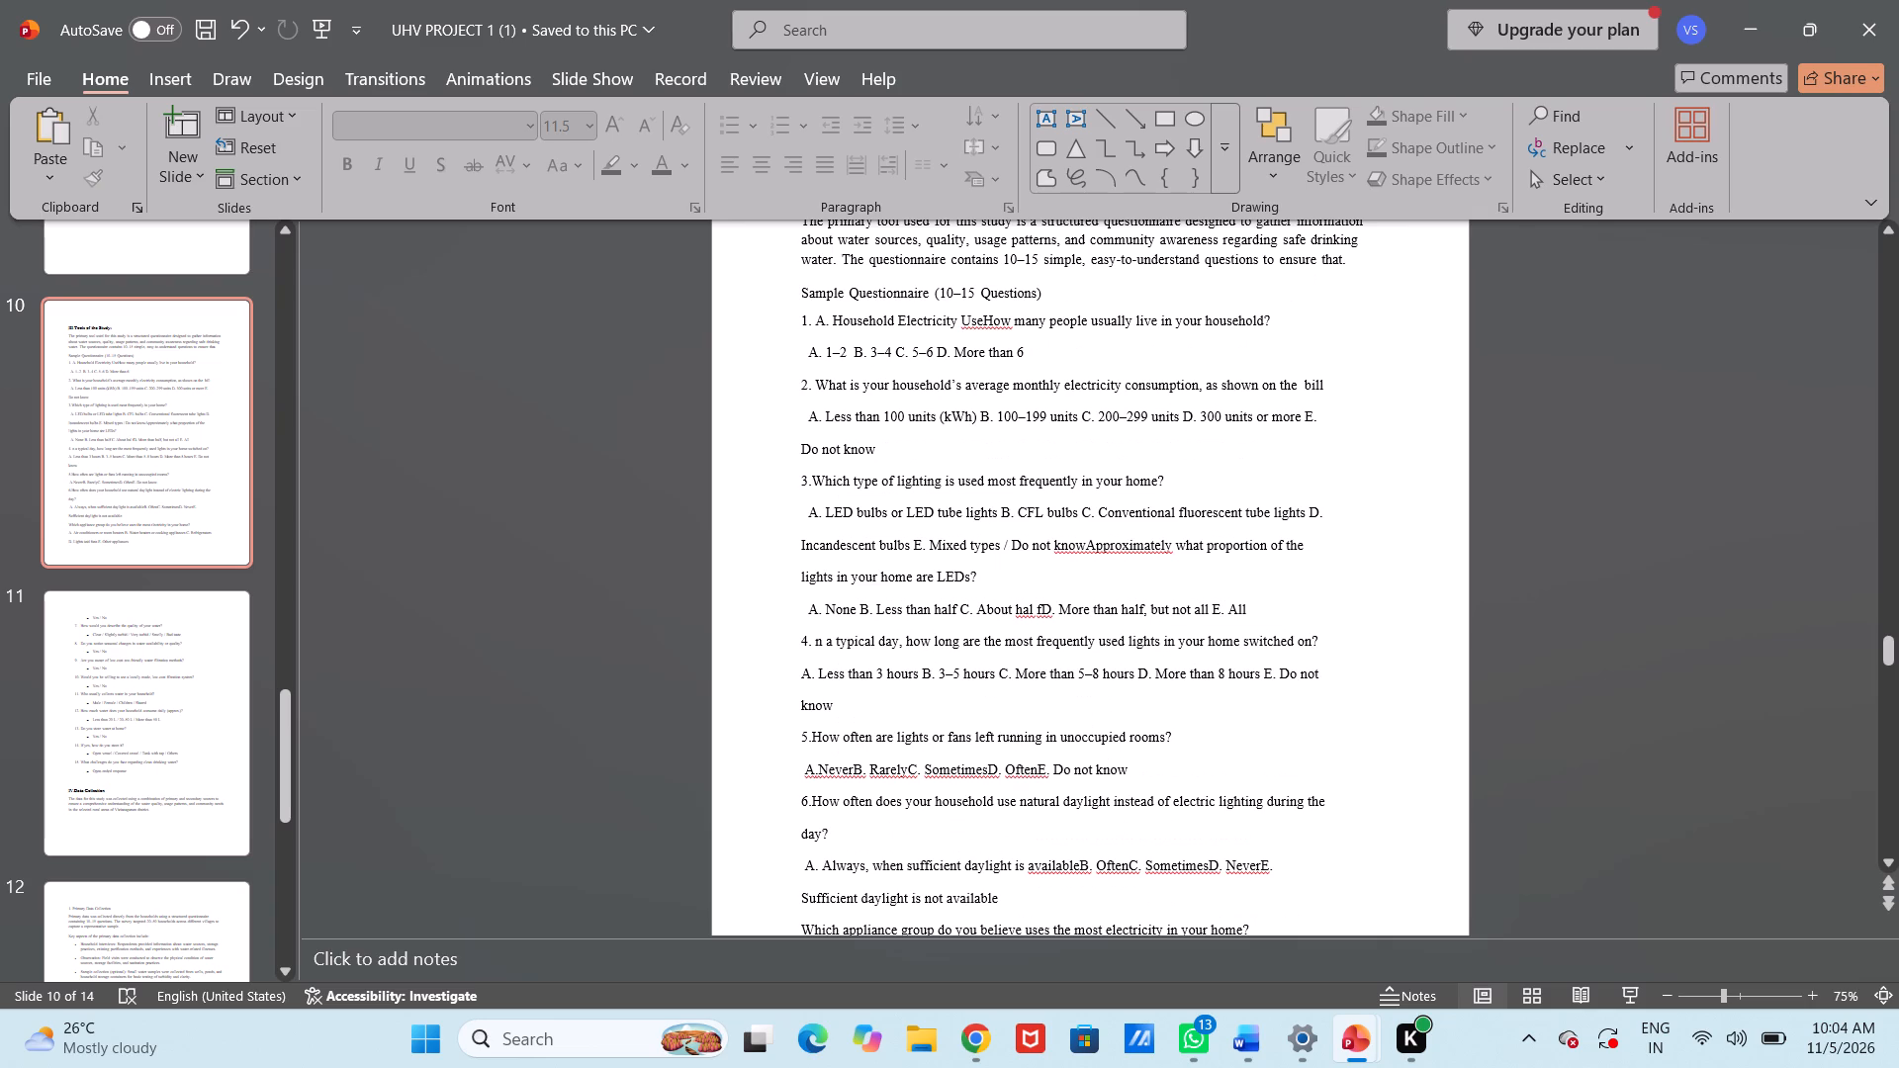
pyautogui.click(849, 349)
pyautogui.press('Return')
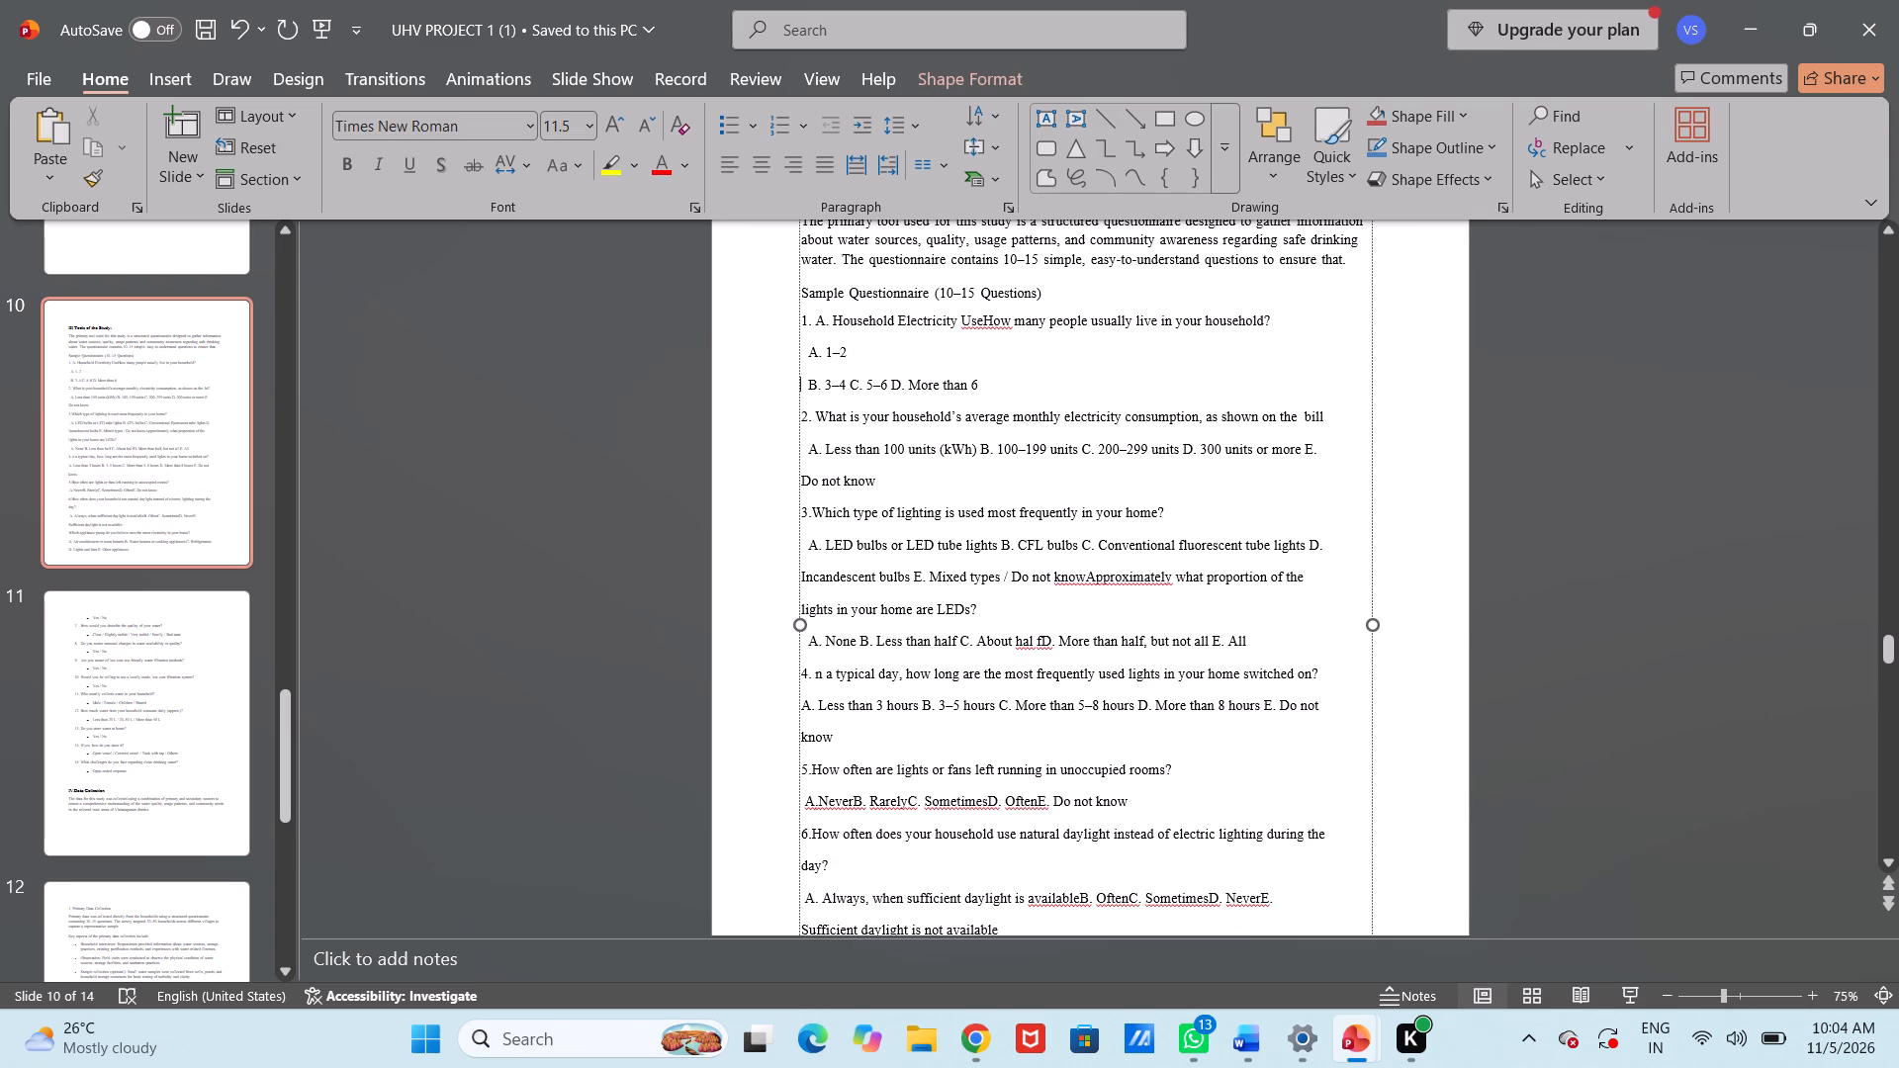
pyautogui.click(850, 383)
pyautogui.press('Return')
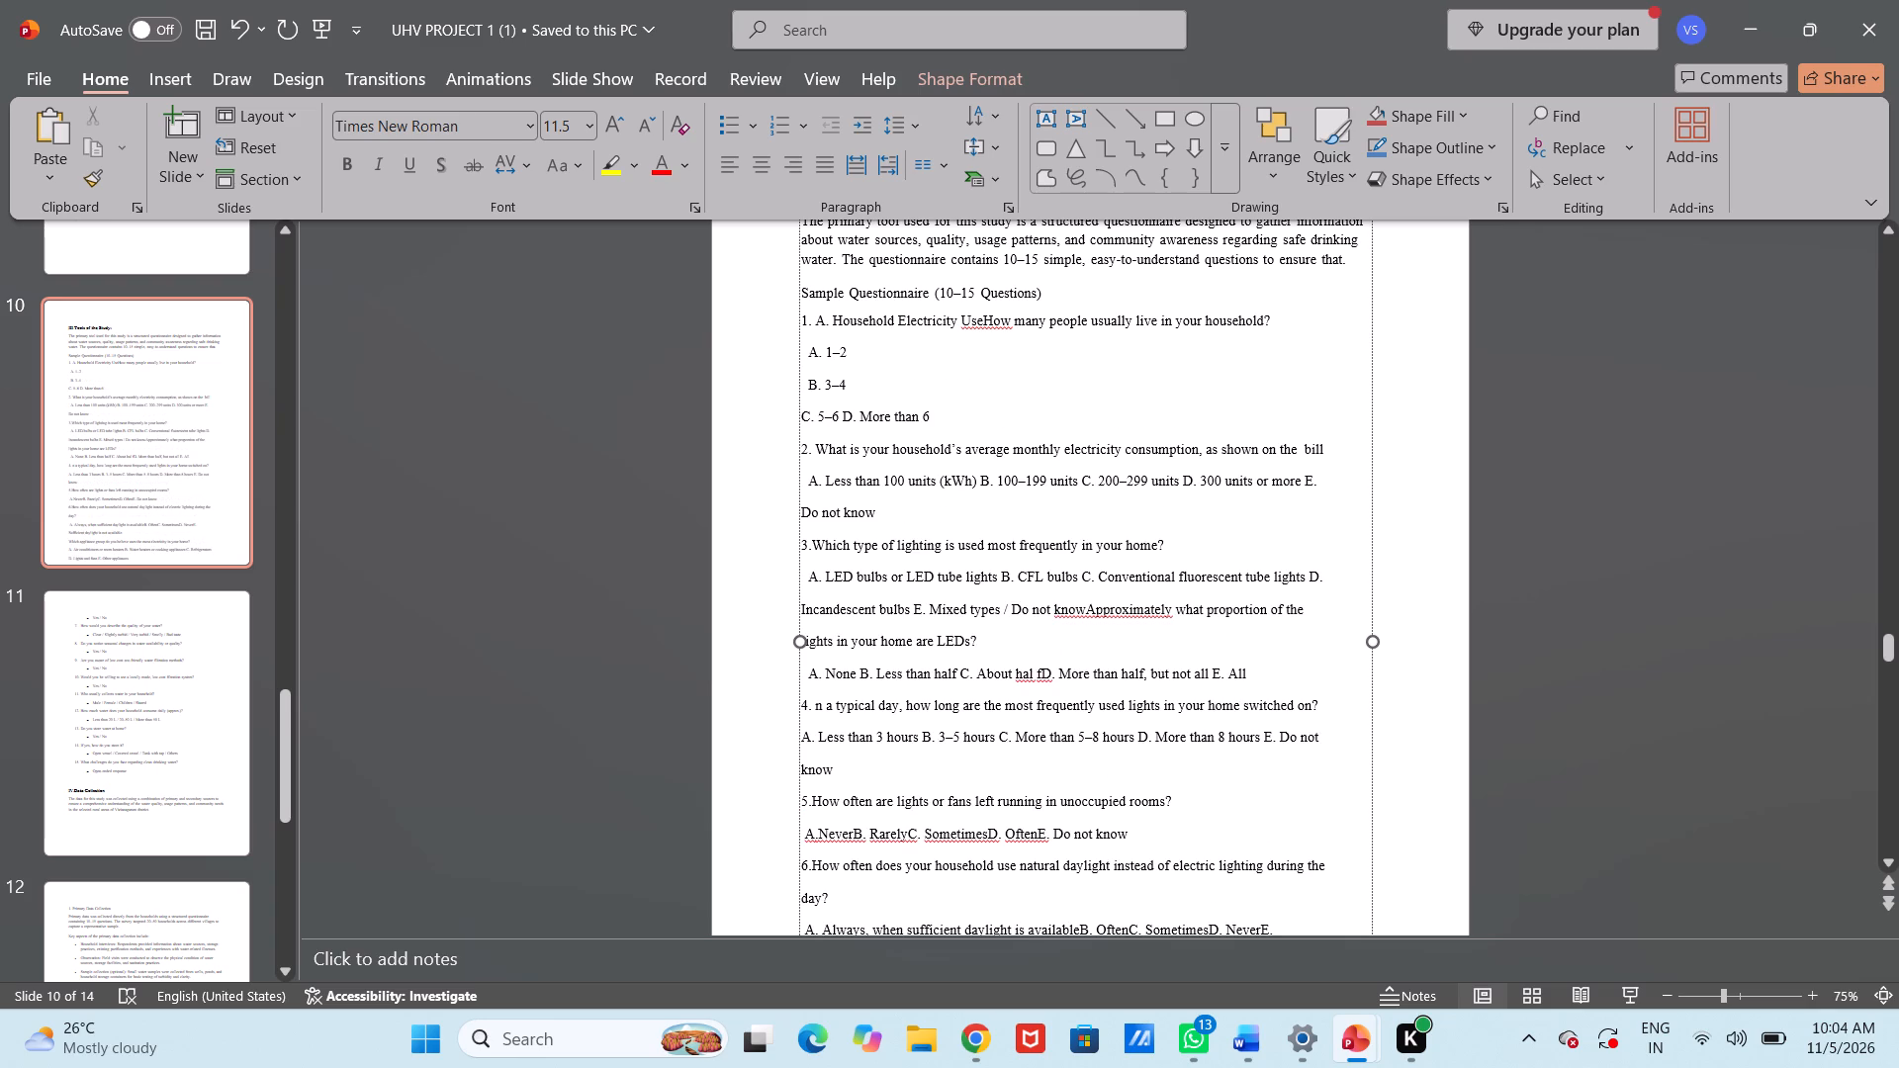
pyautogui.click(840, 414)
pyautogui.press('Return')
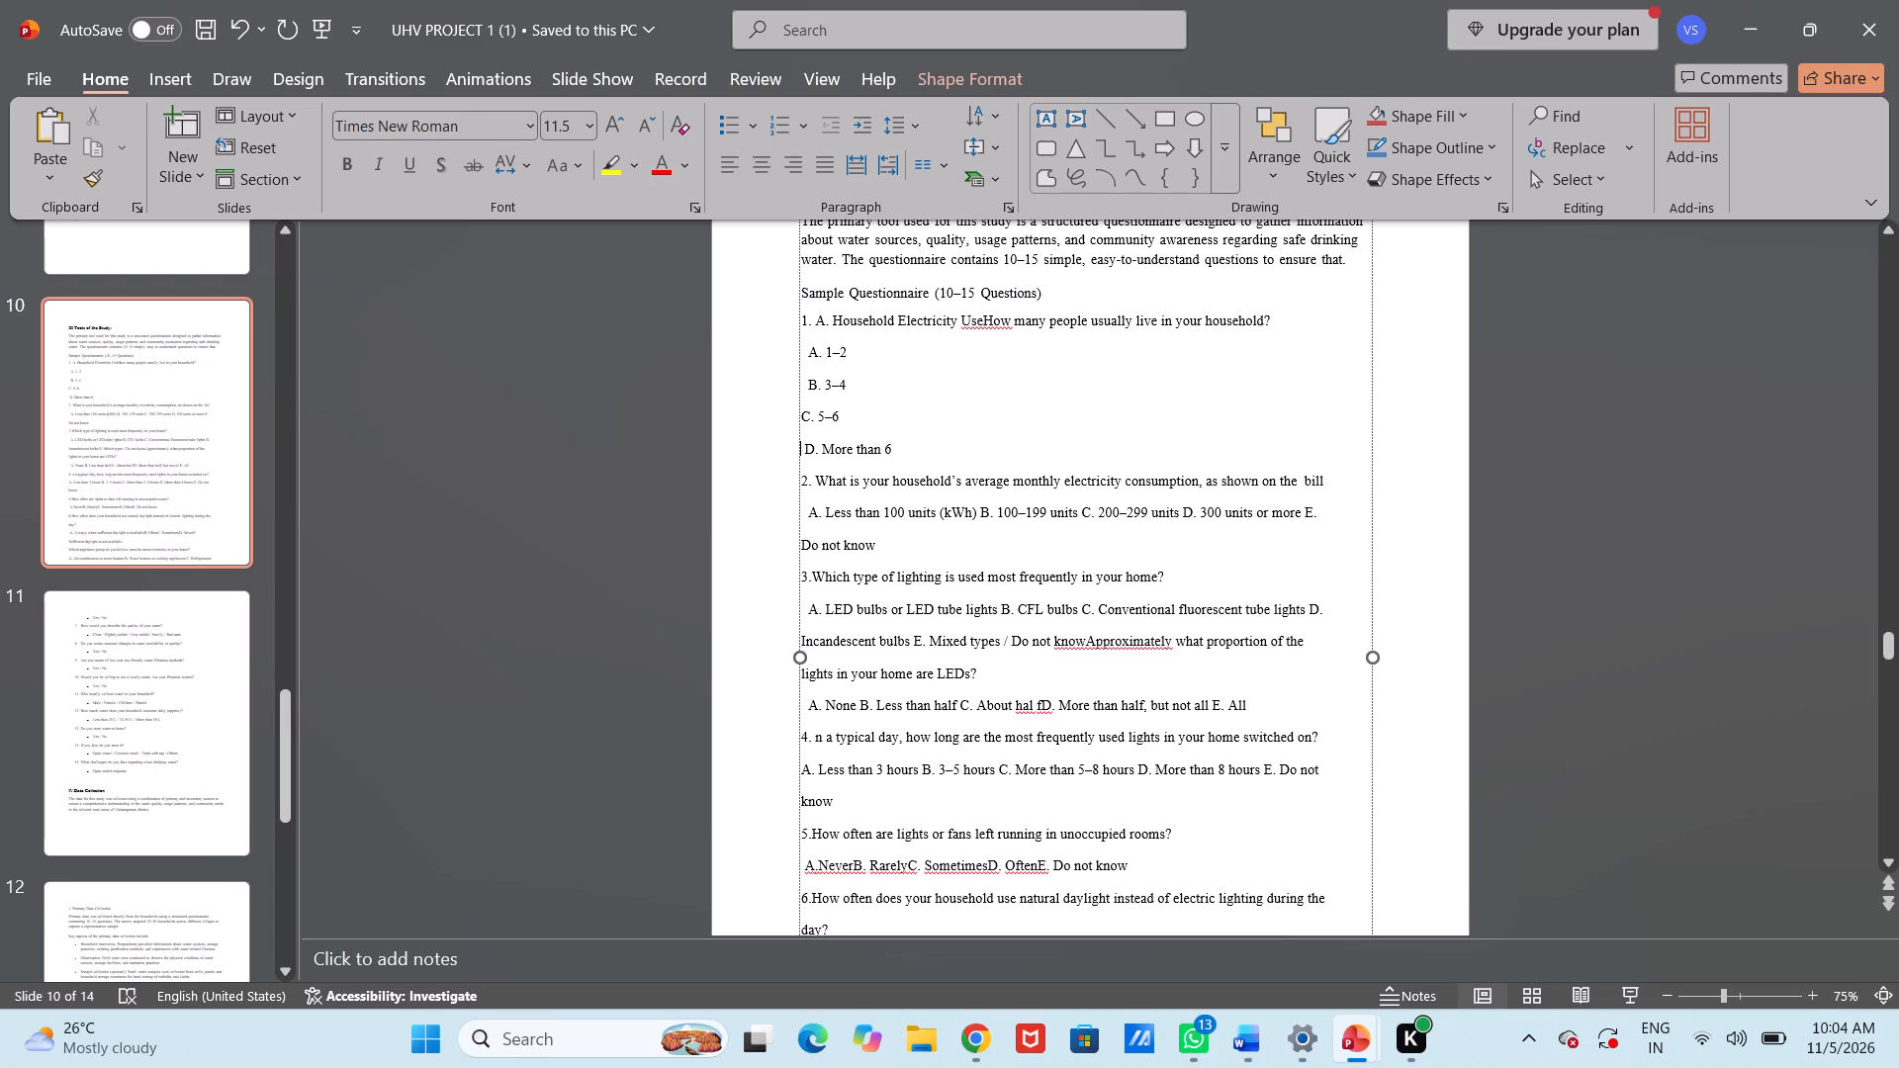
# Delete the unnumbered appliance group question and question 6, including their answer options, from the end of the questionnaire.
pyautogui.keyDown('ctrl'); pyautogui.scroll(-2, 887, 536); pyautogui.keyUp('ctrl')
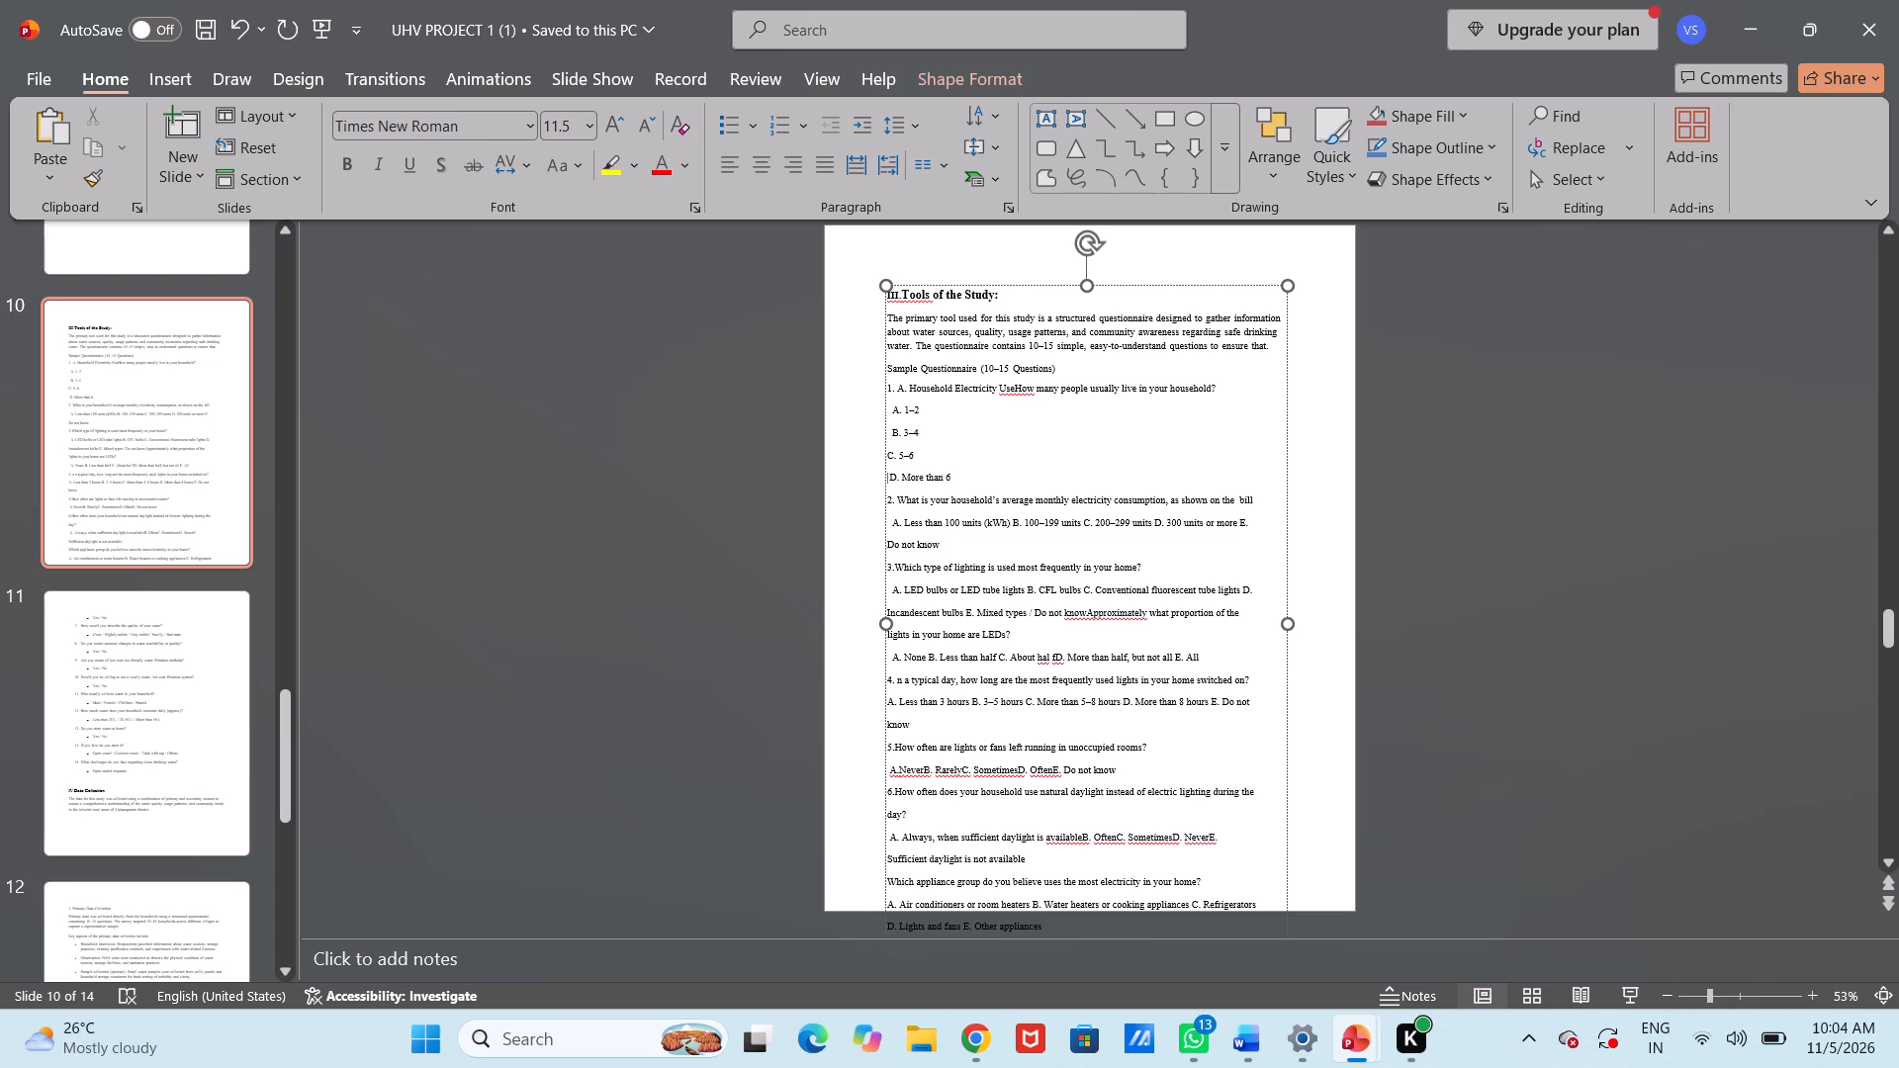
pyautogui.moveTo(892, 882); pyautogui.dragTo(1039, 917)
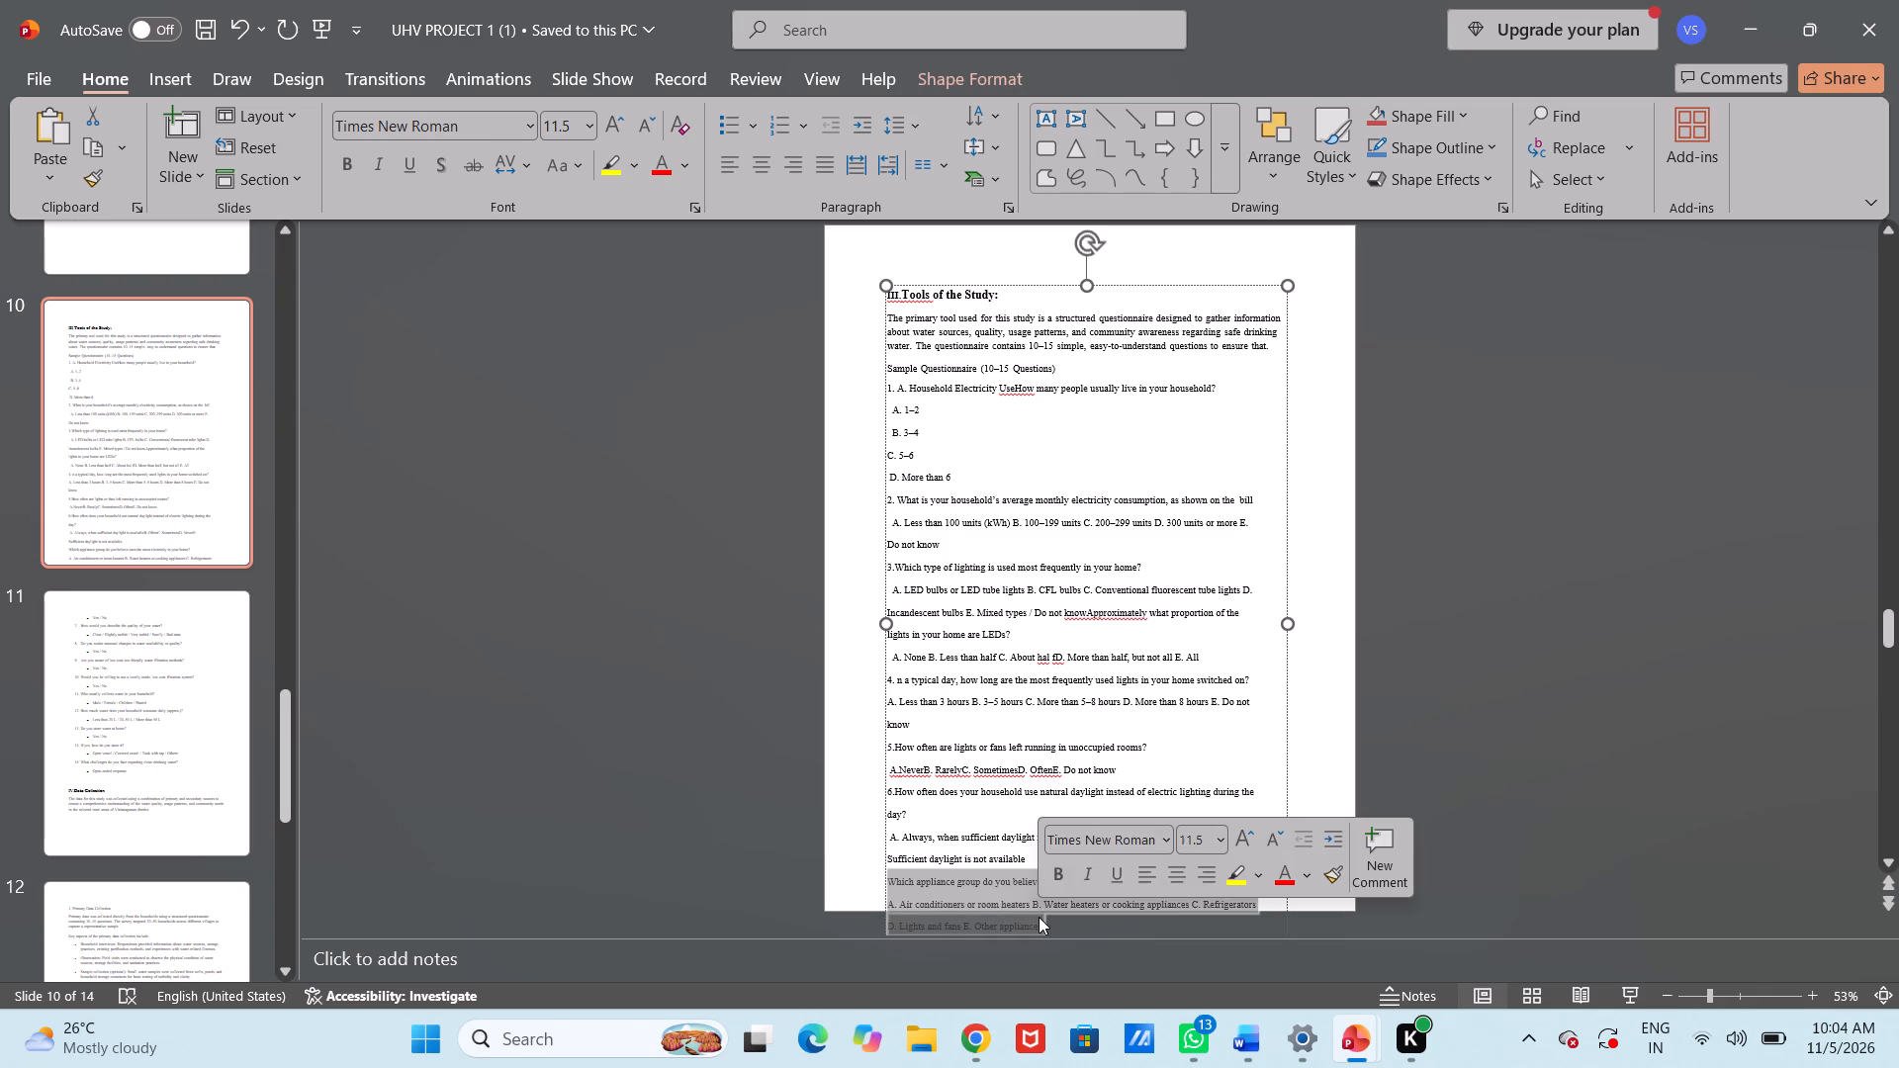
pyautogui.press('BackSpace')
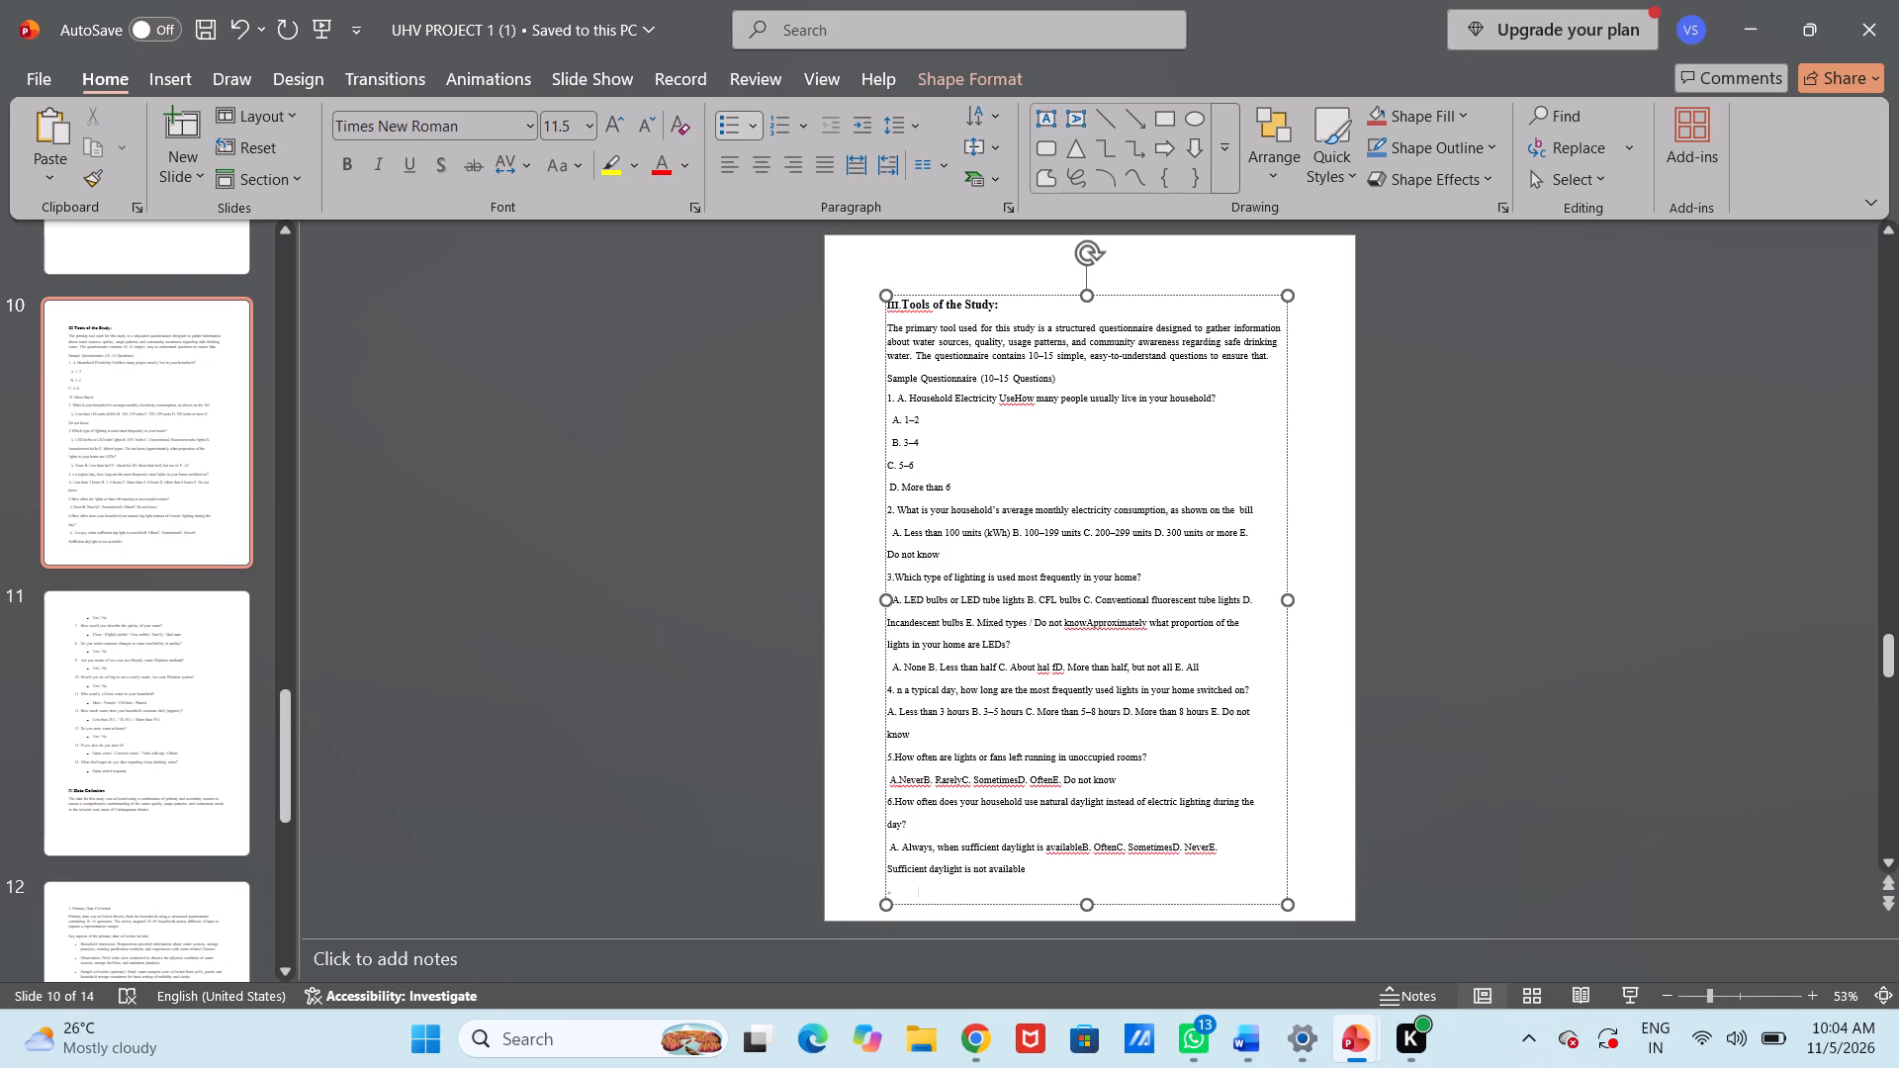
pyautogui.moveTo(891, 804); pyautogui.dragTo(932, 830)
pyautogui.moveTo(932, 830); pyautogui.dragTo(1090, 919)
pyautogui.press('BackSpace')
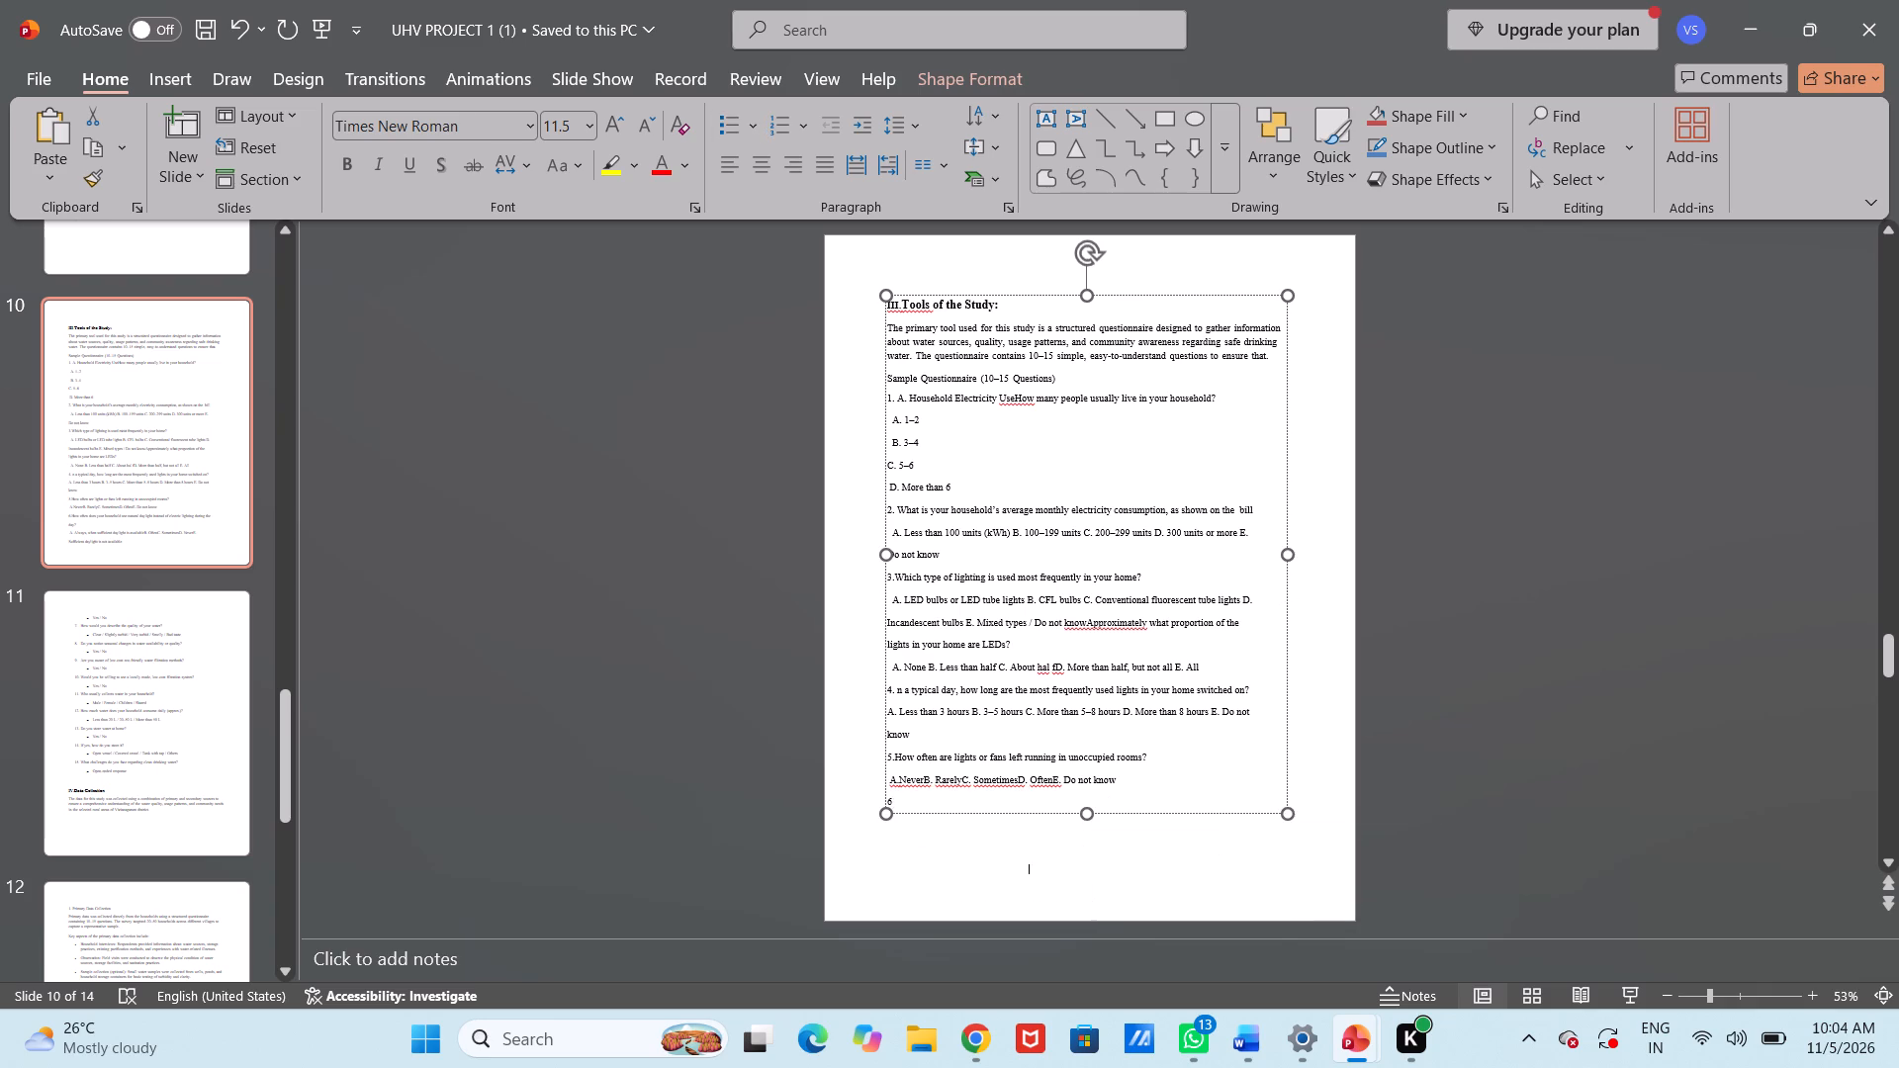
pyautogui.press('BackSpace')
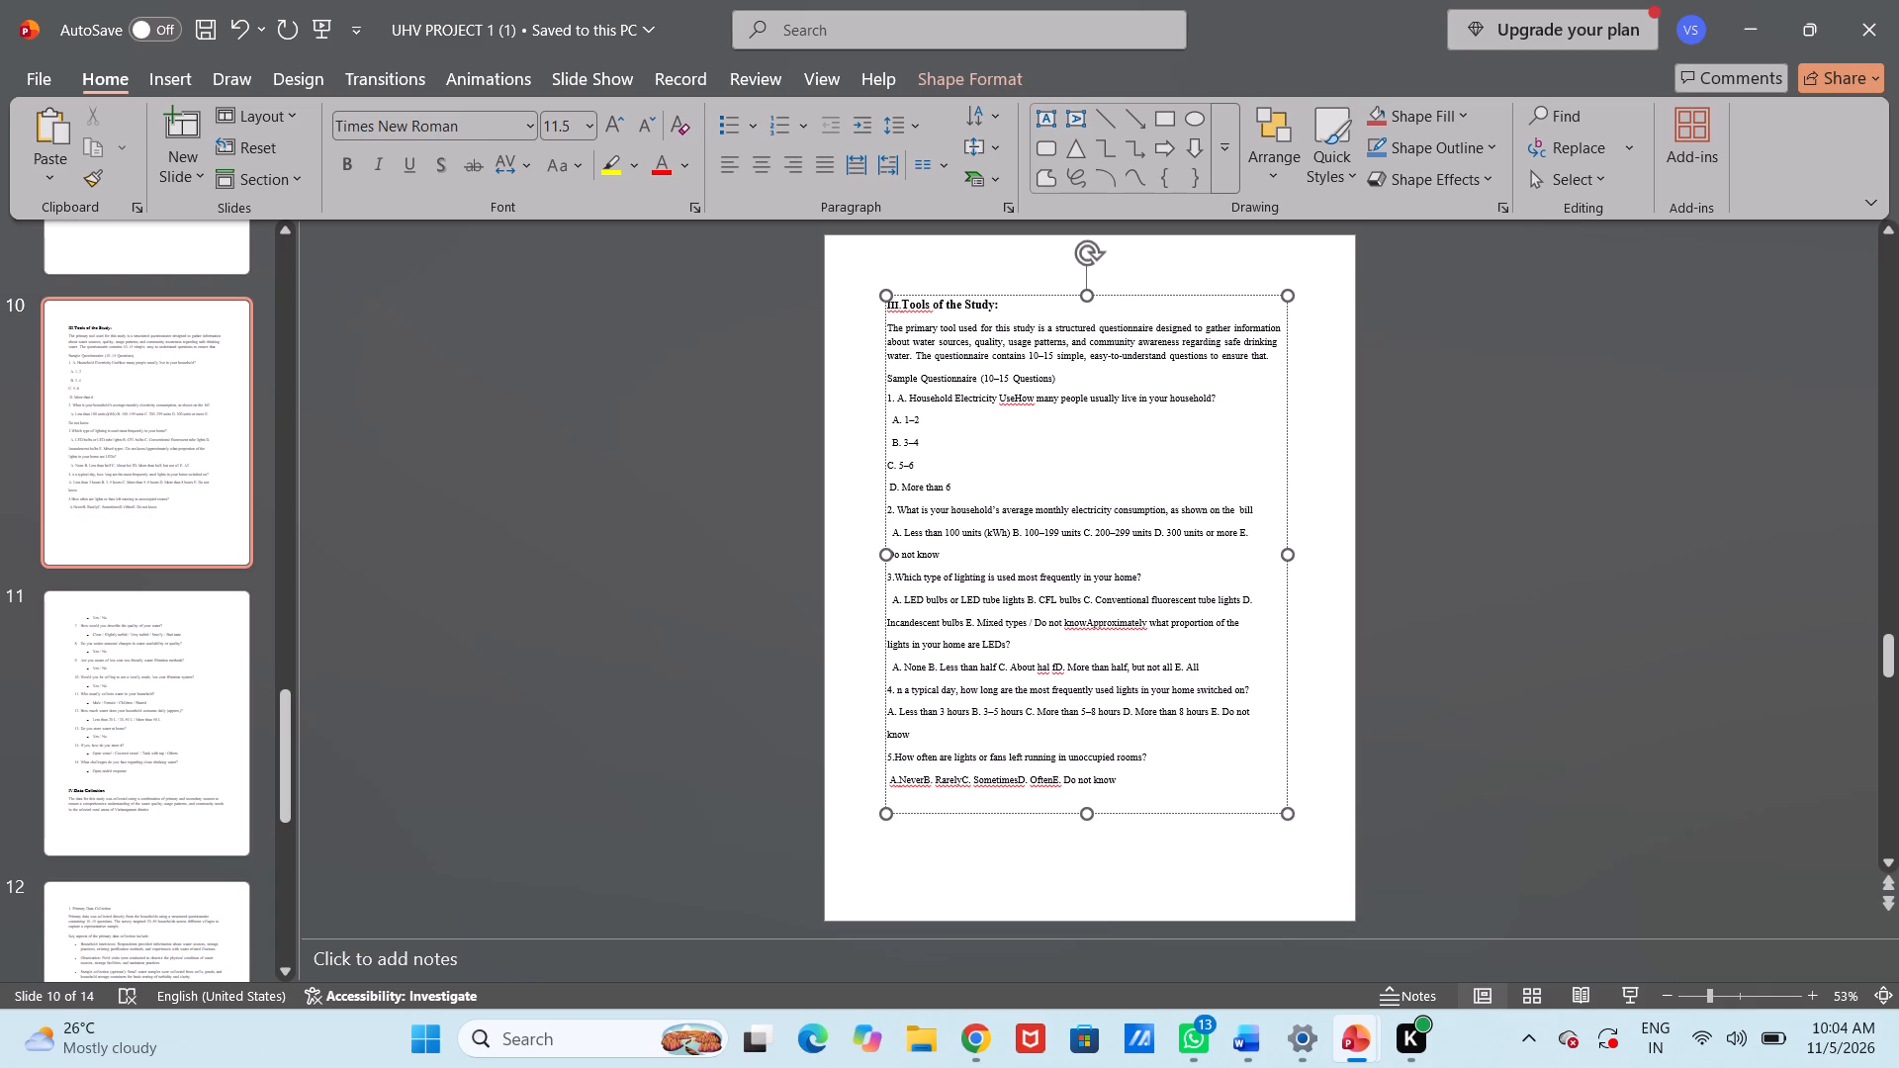
# Split question 2's monthly consumption answer options A to E so that each stands on its own line.
pyautogui.click(1013, 534)
pyautogui.press('Return')
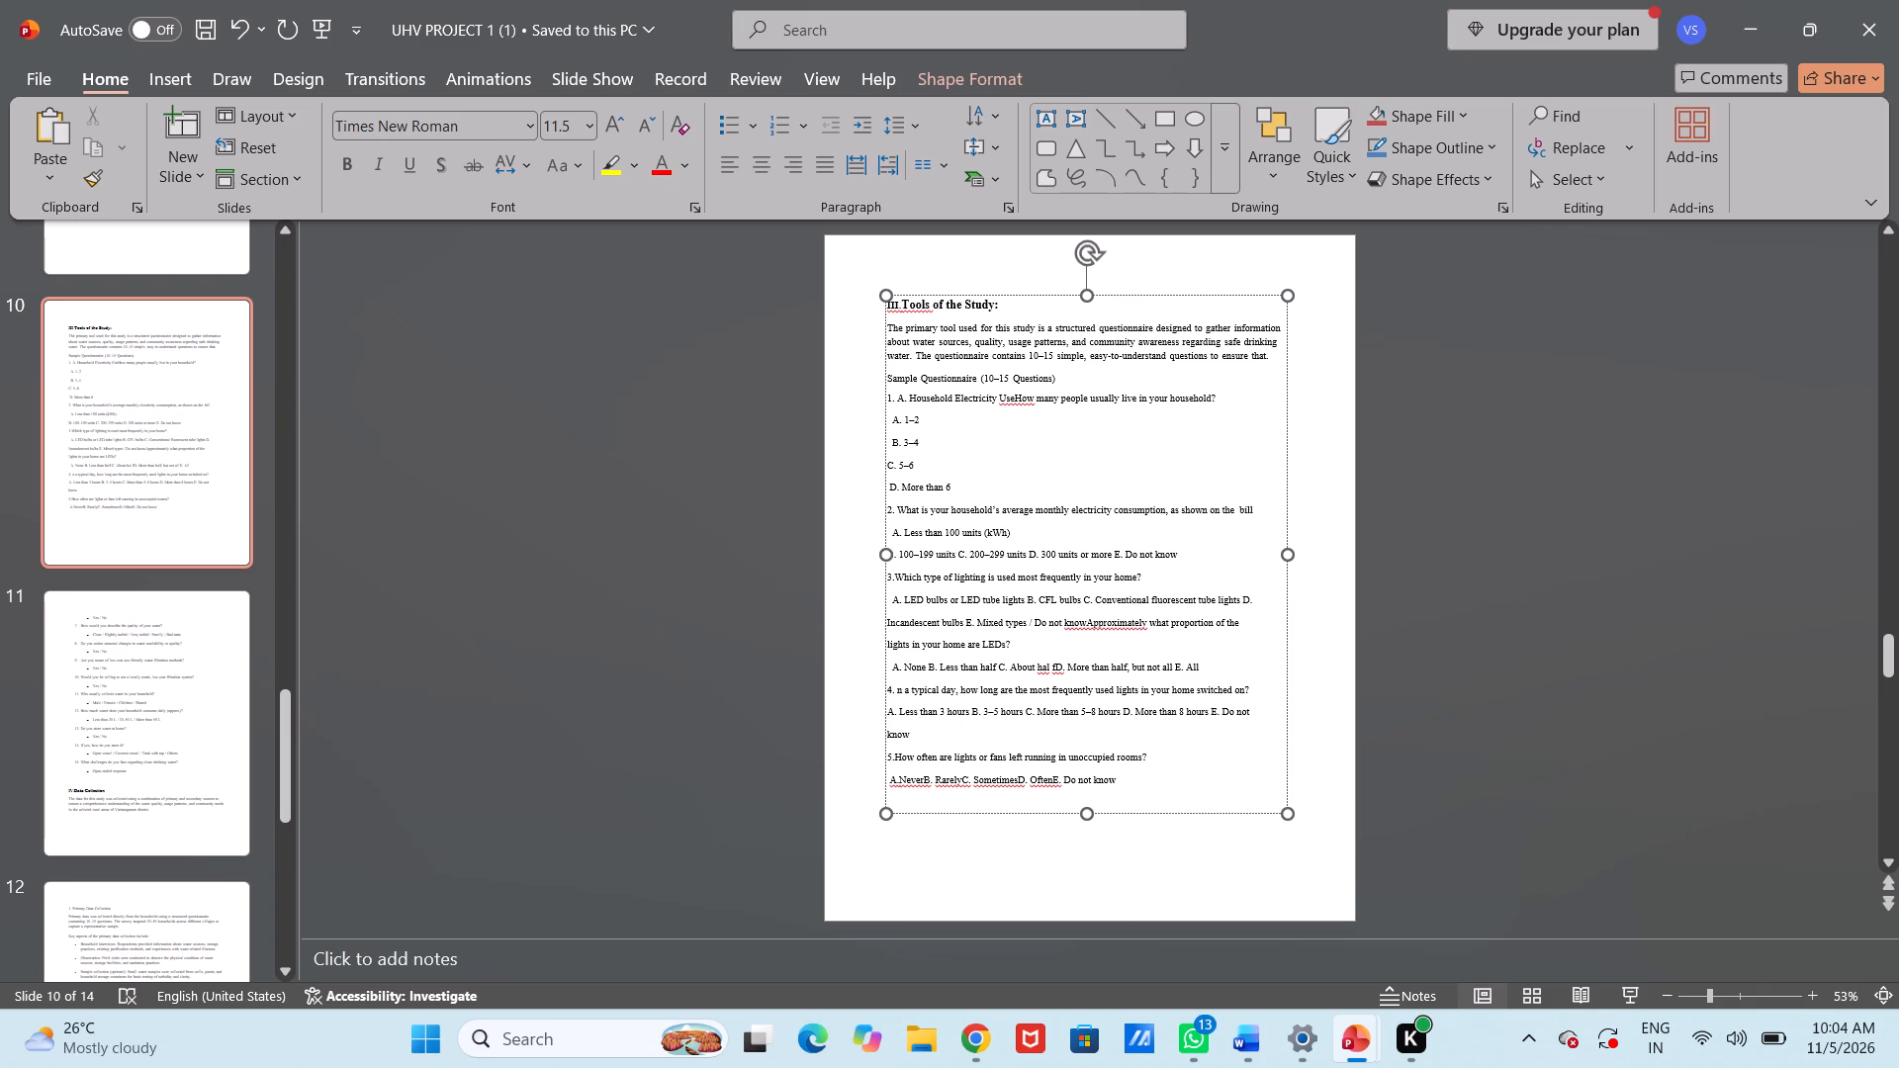
pyautogui.click(957, 552)
pyautogui.press('Return')
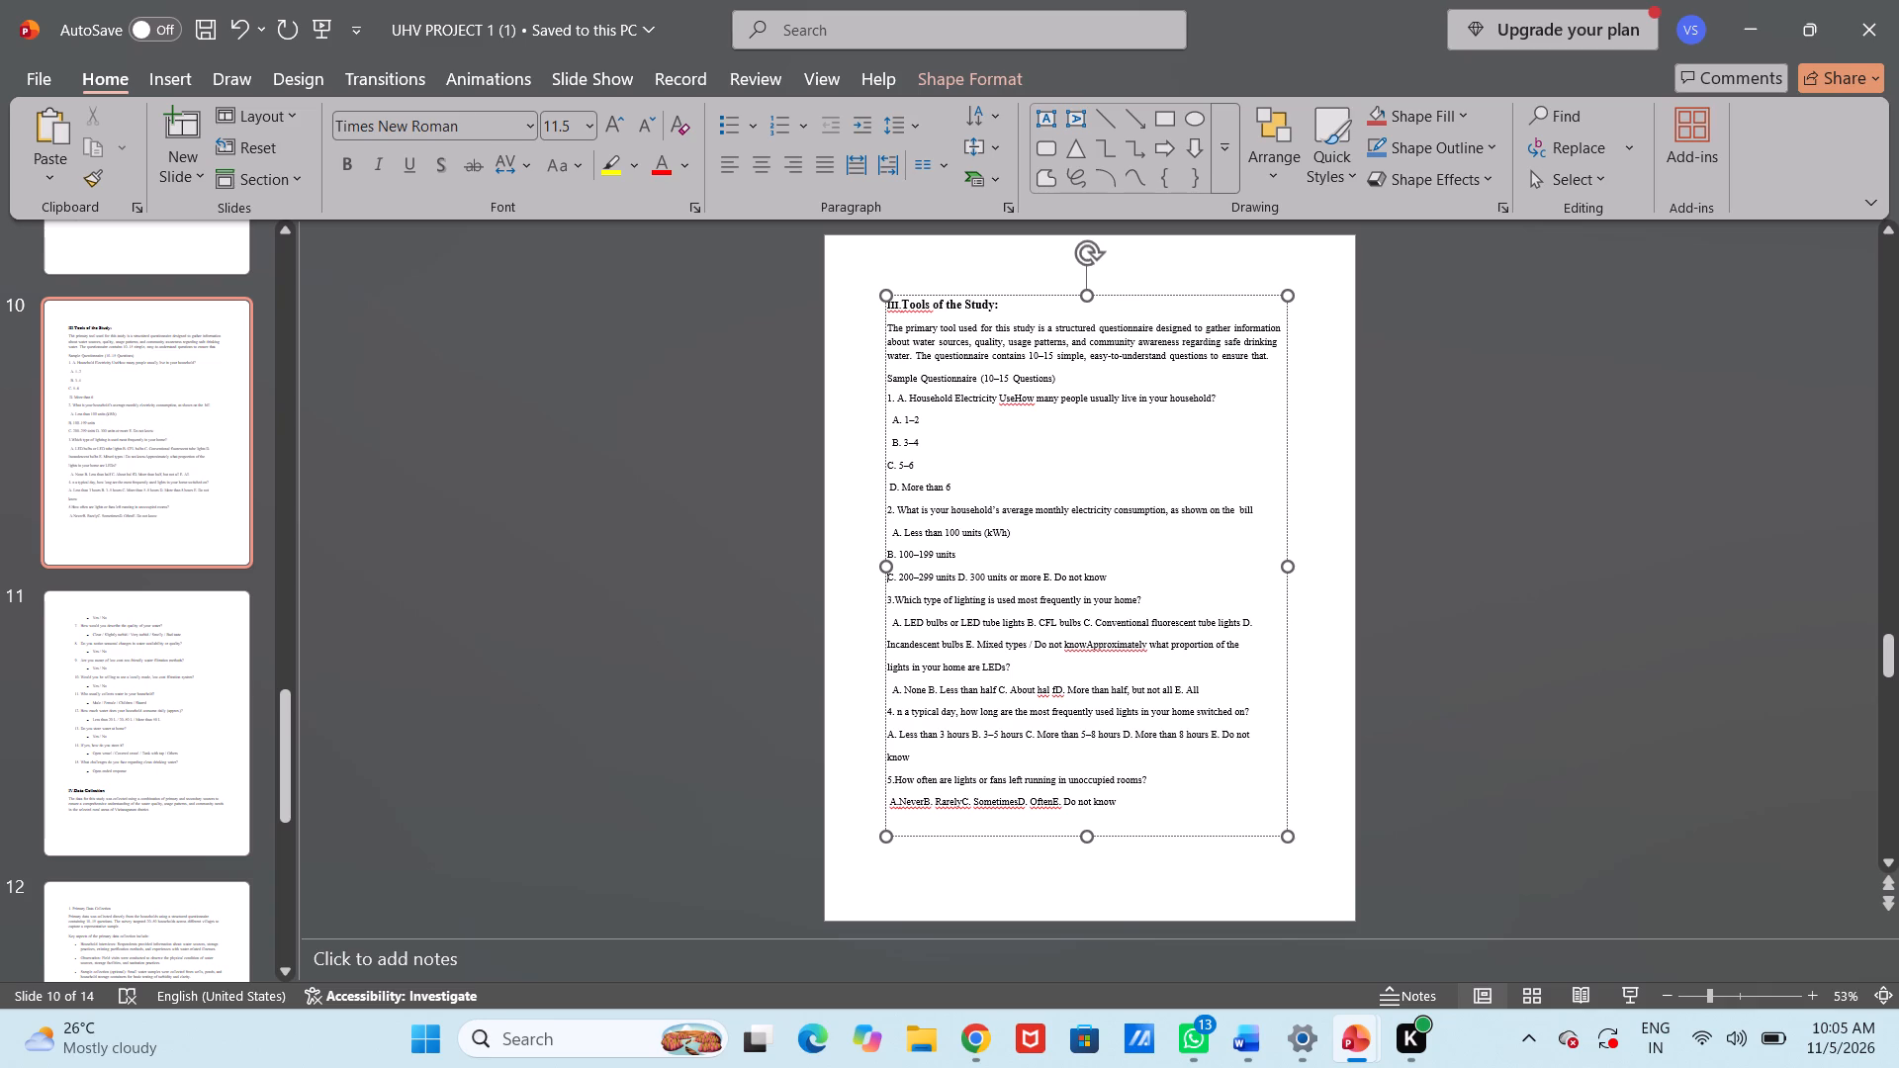
pyautogui.click(960, 578)
pyautogui.press('Return')
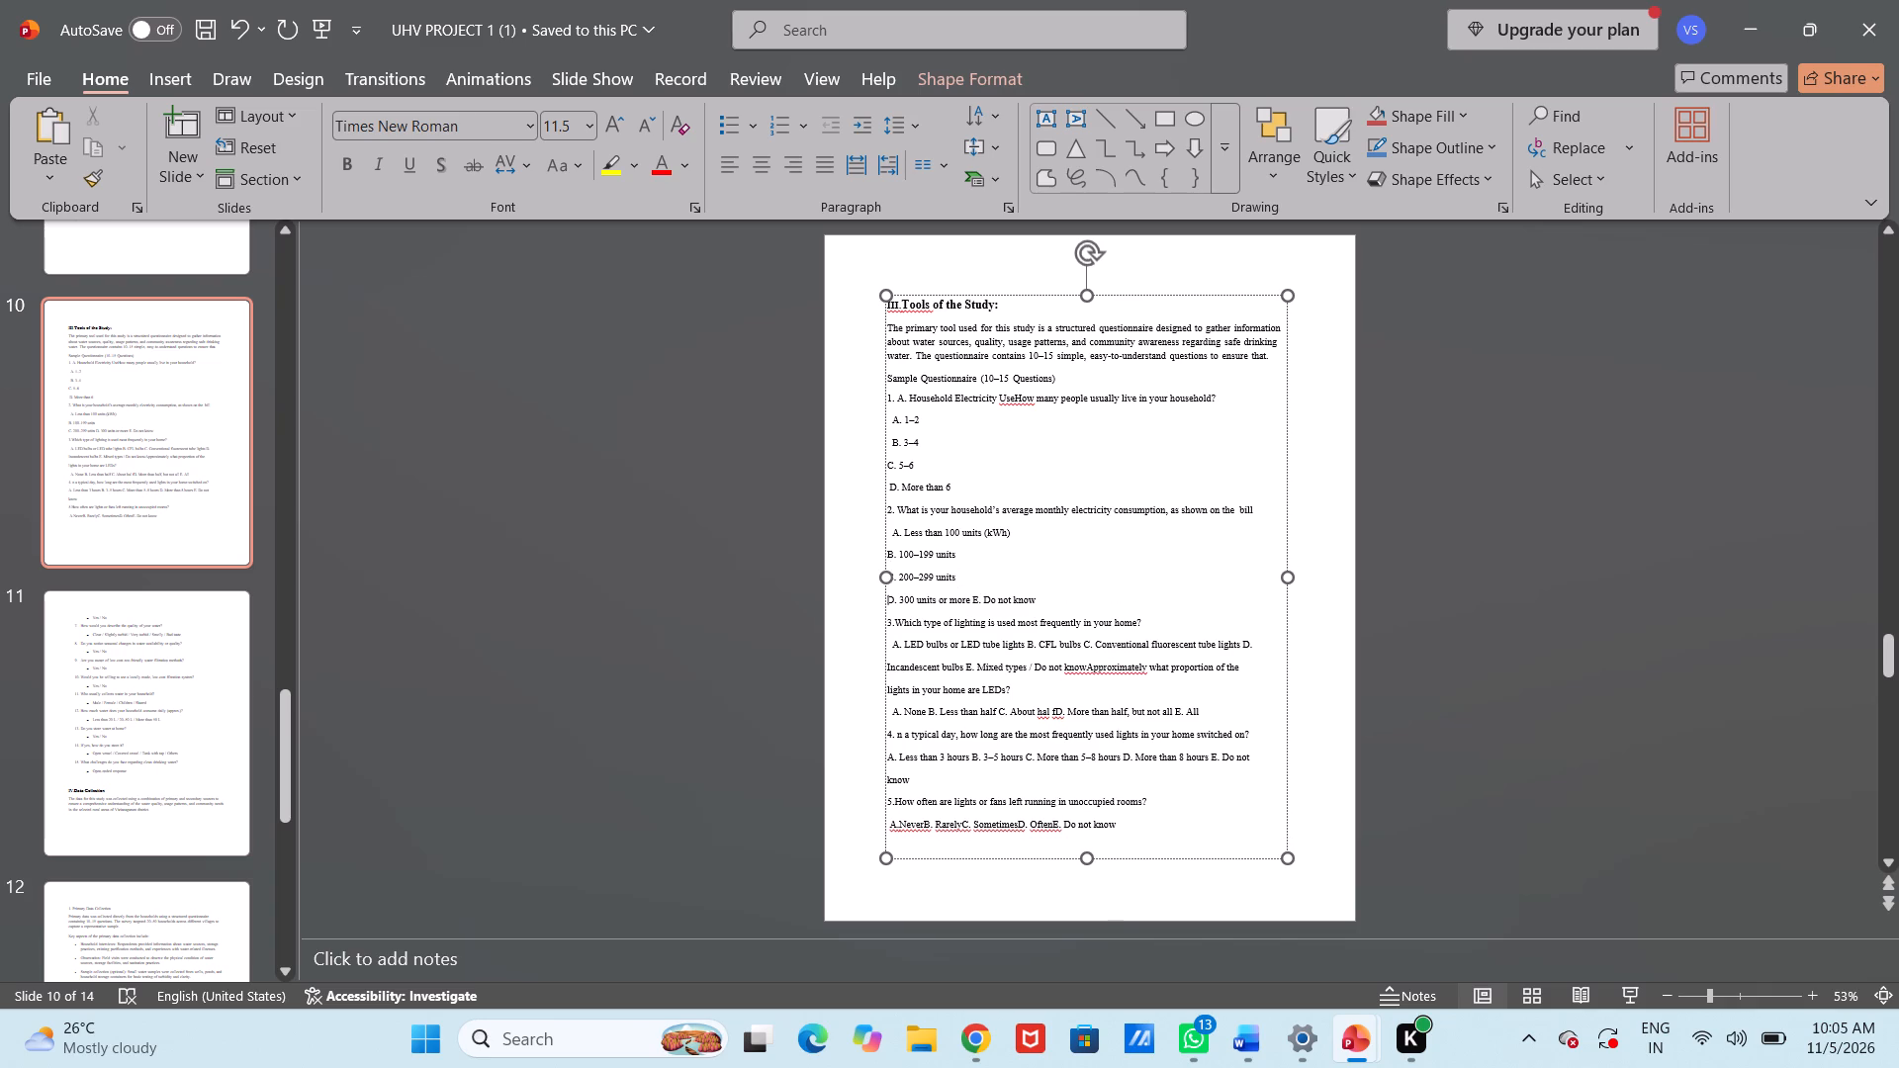
pyautogui.click(969, 601)
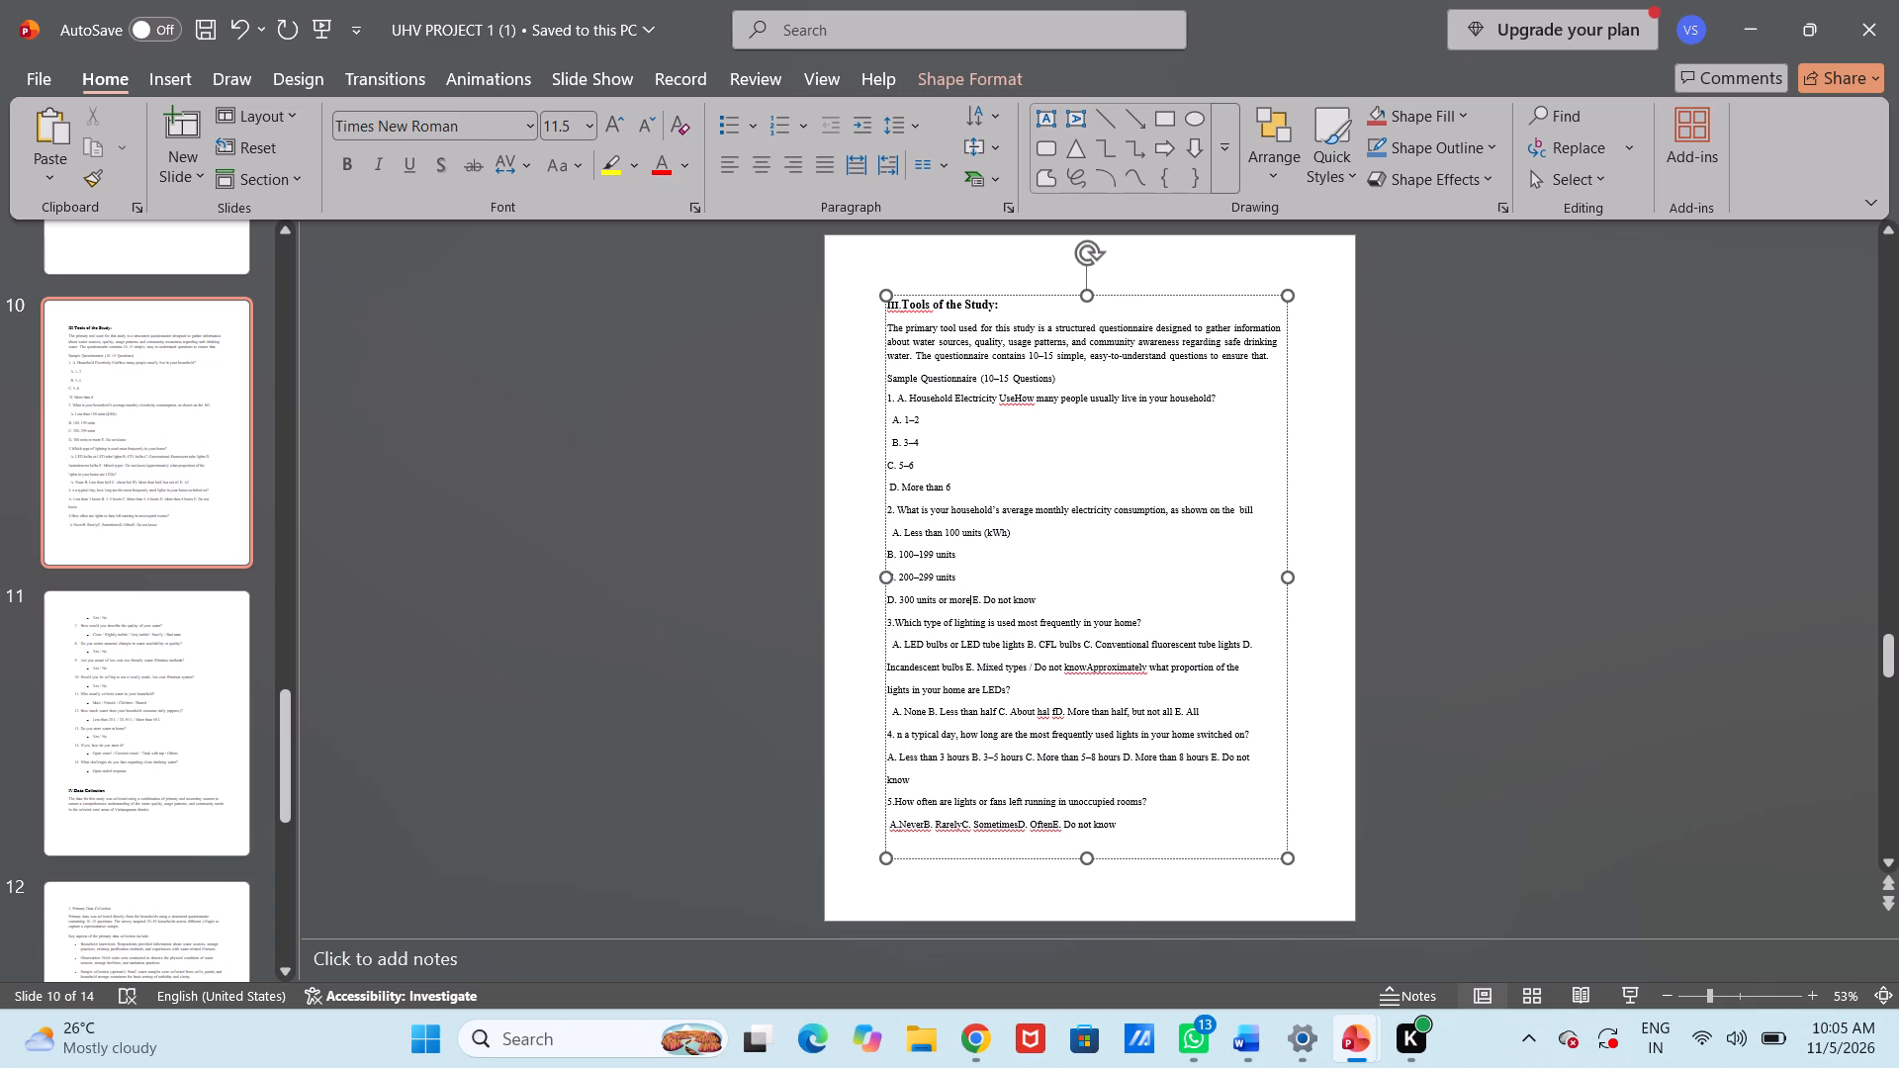
pyautogui.press('Return')
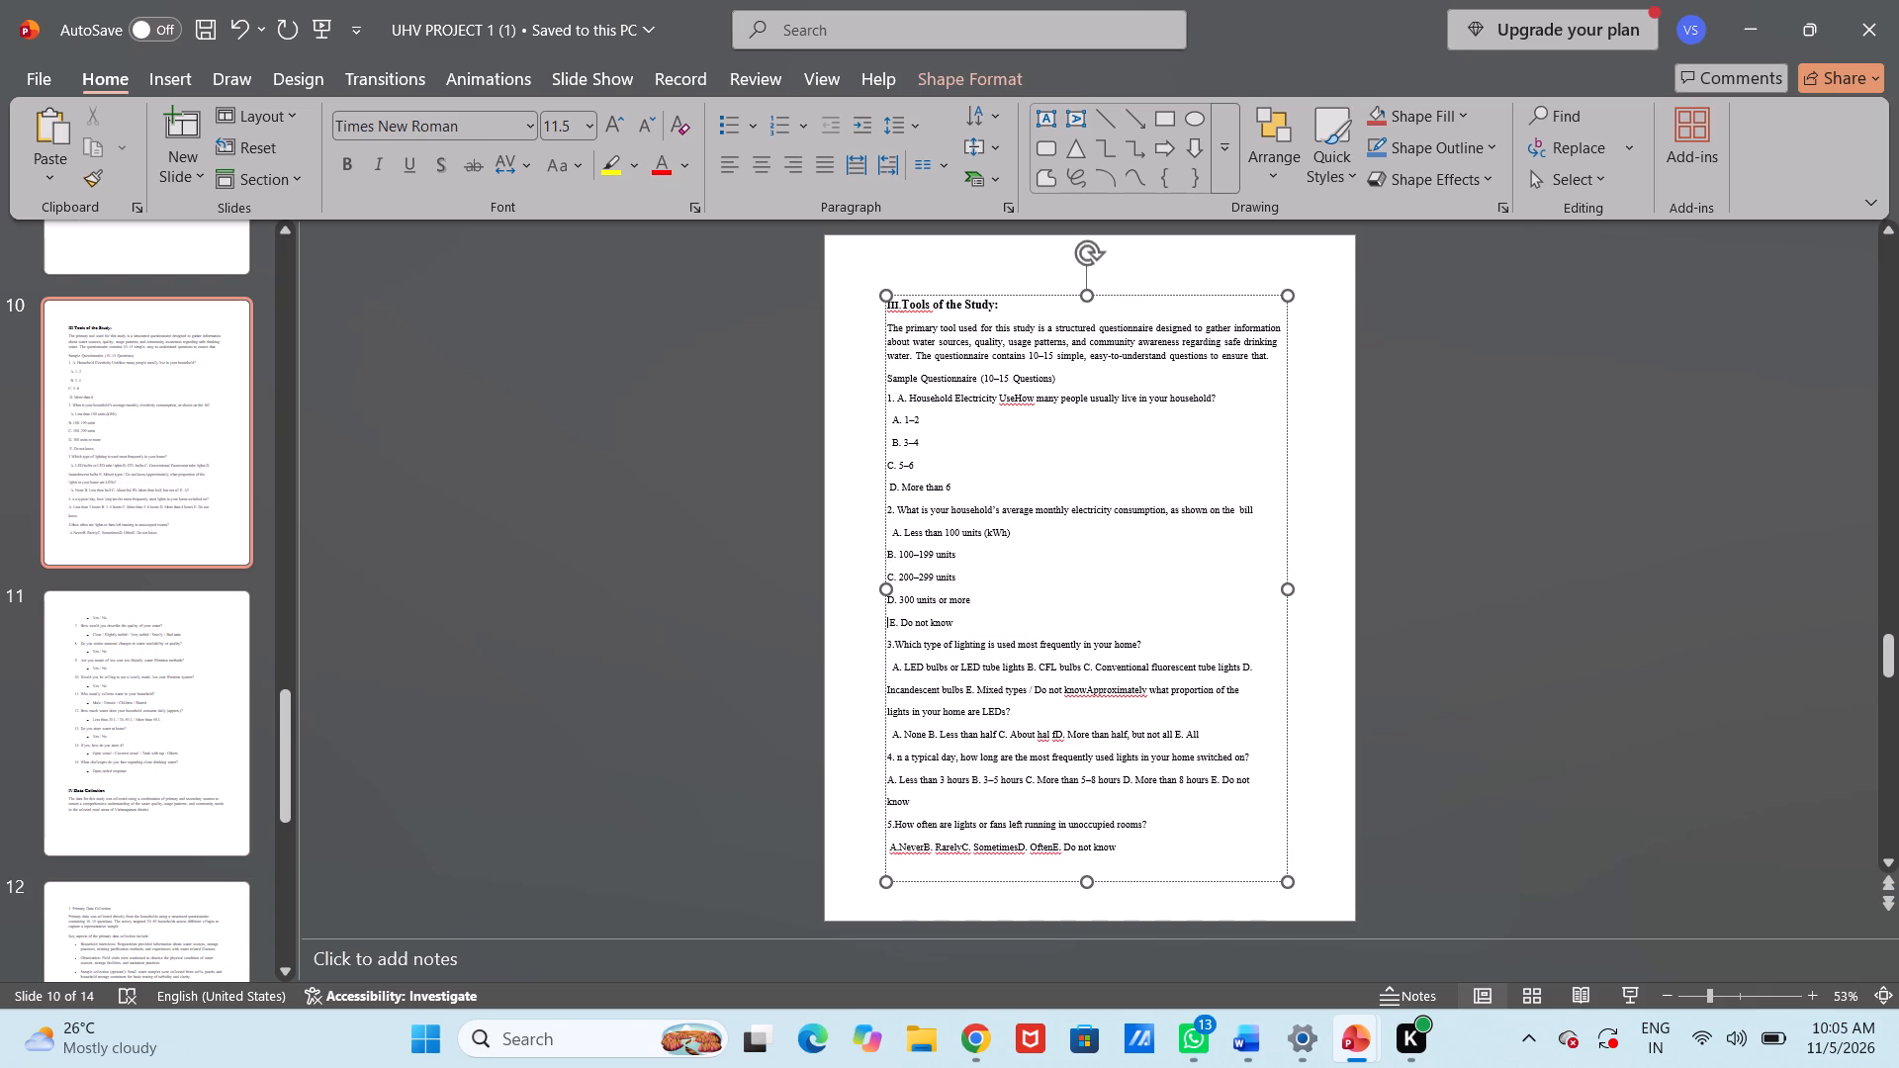
# Split question 3's lighting type answer options onto separate lines, breaking before B, C, D and E.
pyautogui.click(1029, 667)
pyautogui.press('Return')
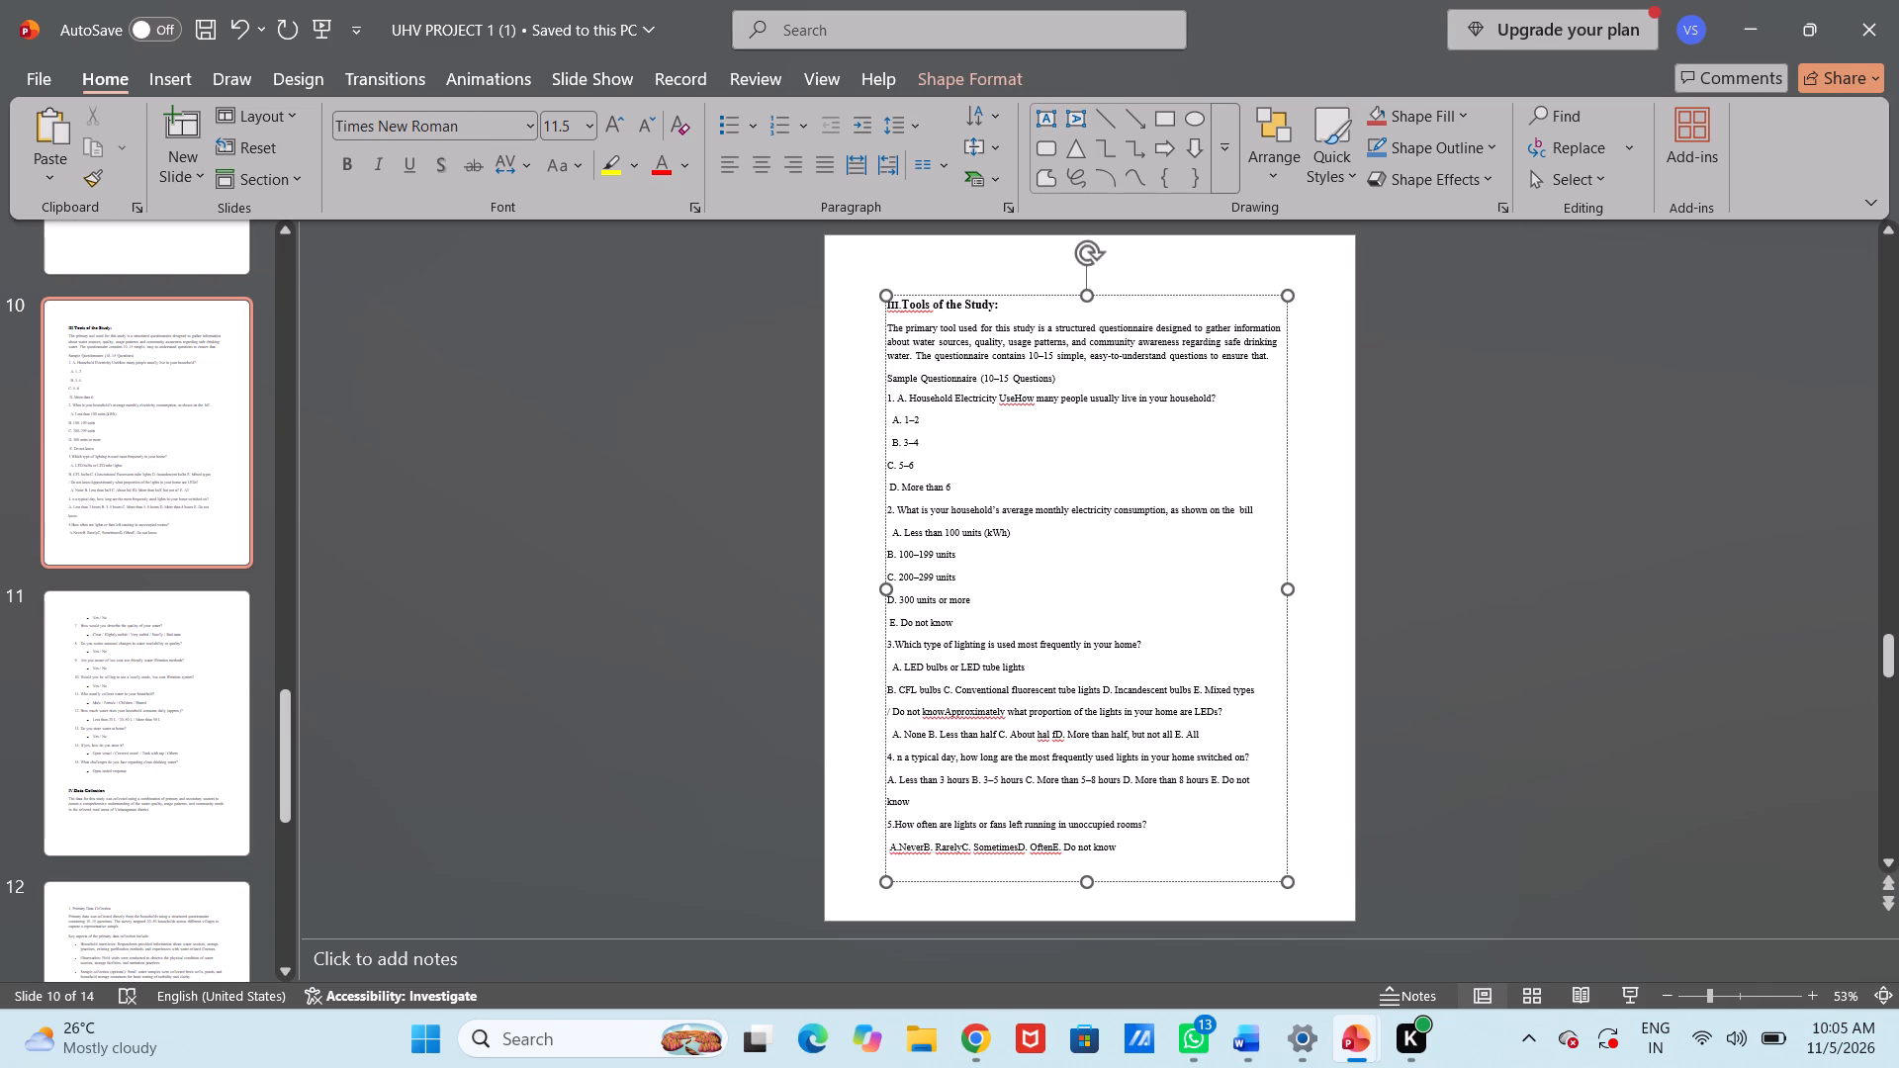
pyautogui.click(943, 691)
pyautogui.press('Return')
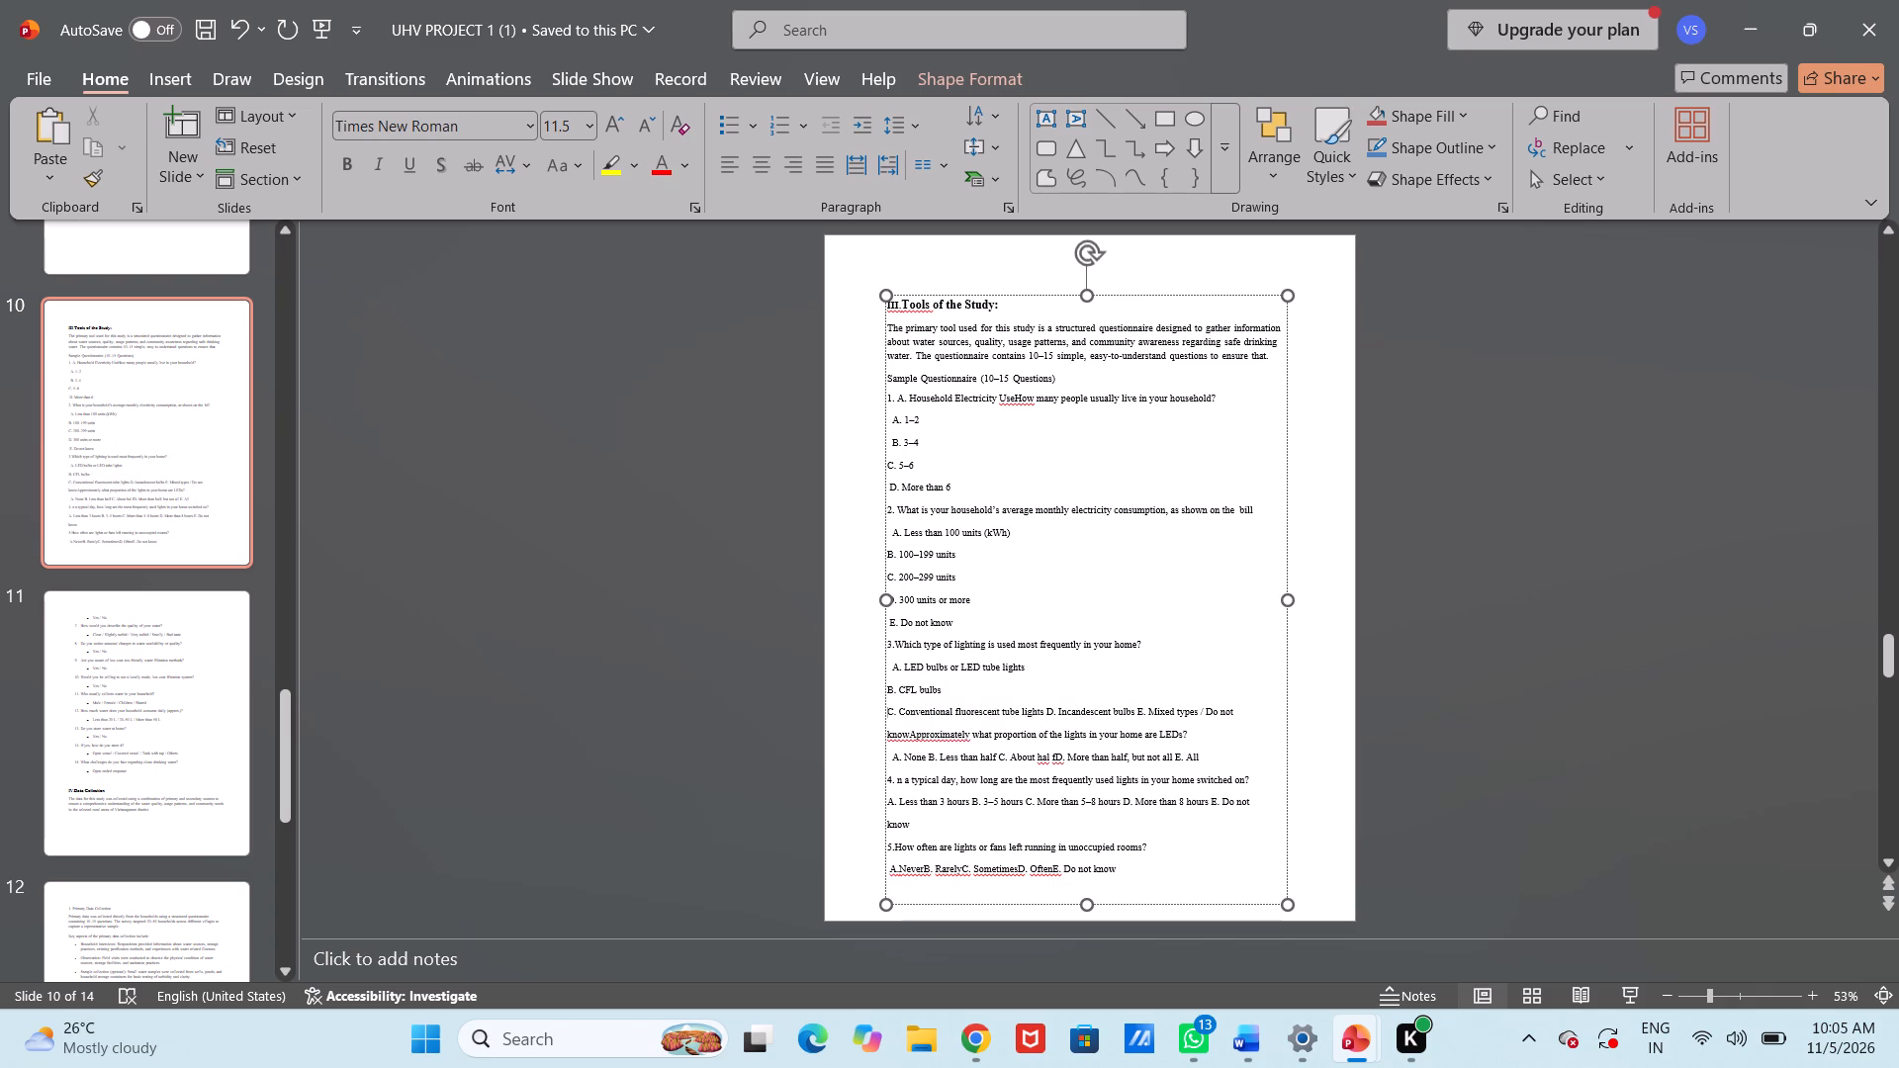
pyautogui.click(1043, 709)
pyautogui.press('Return')
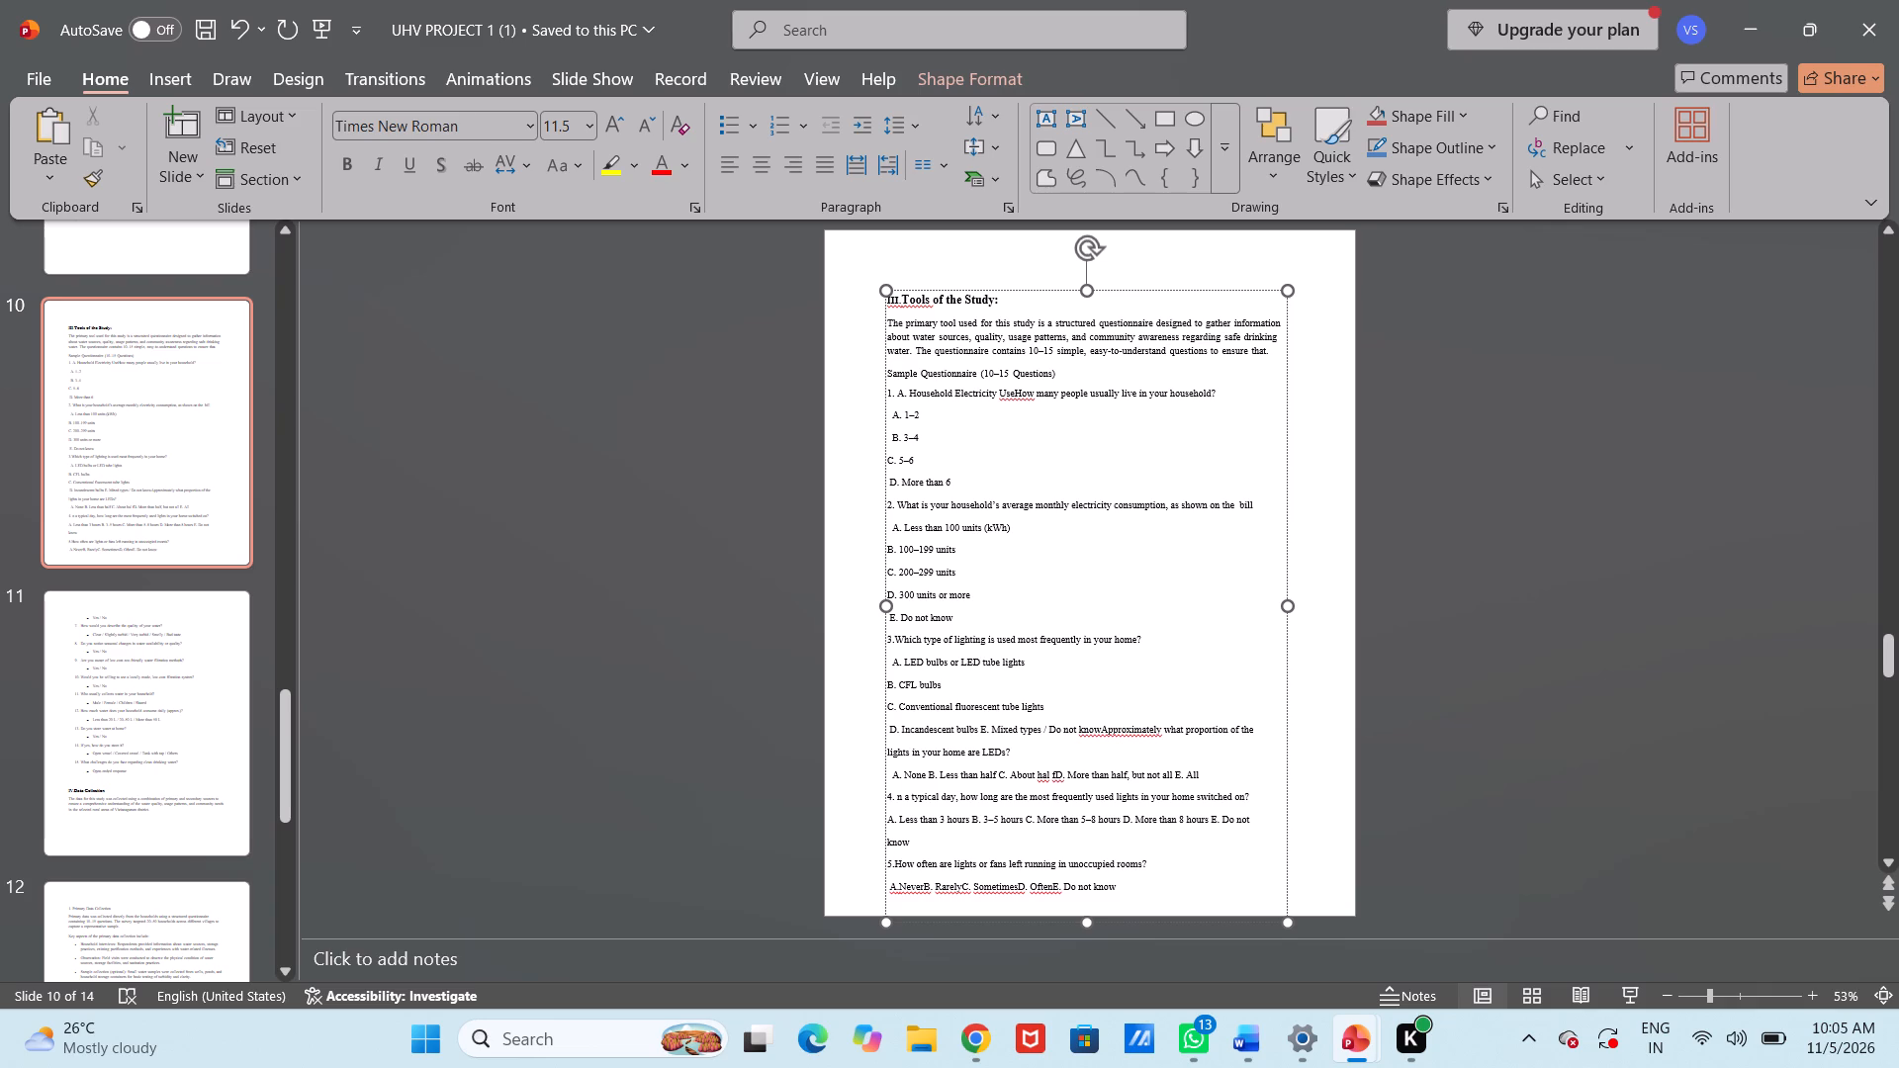
pyautogui.click(978, 730)
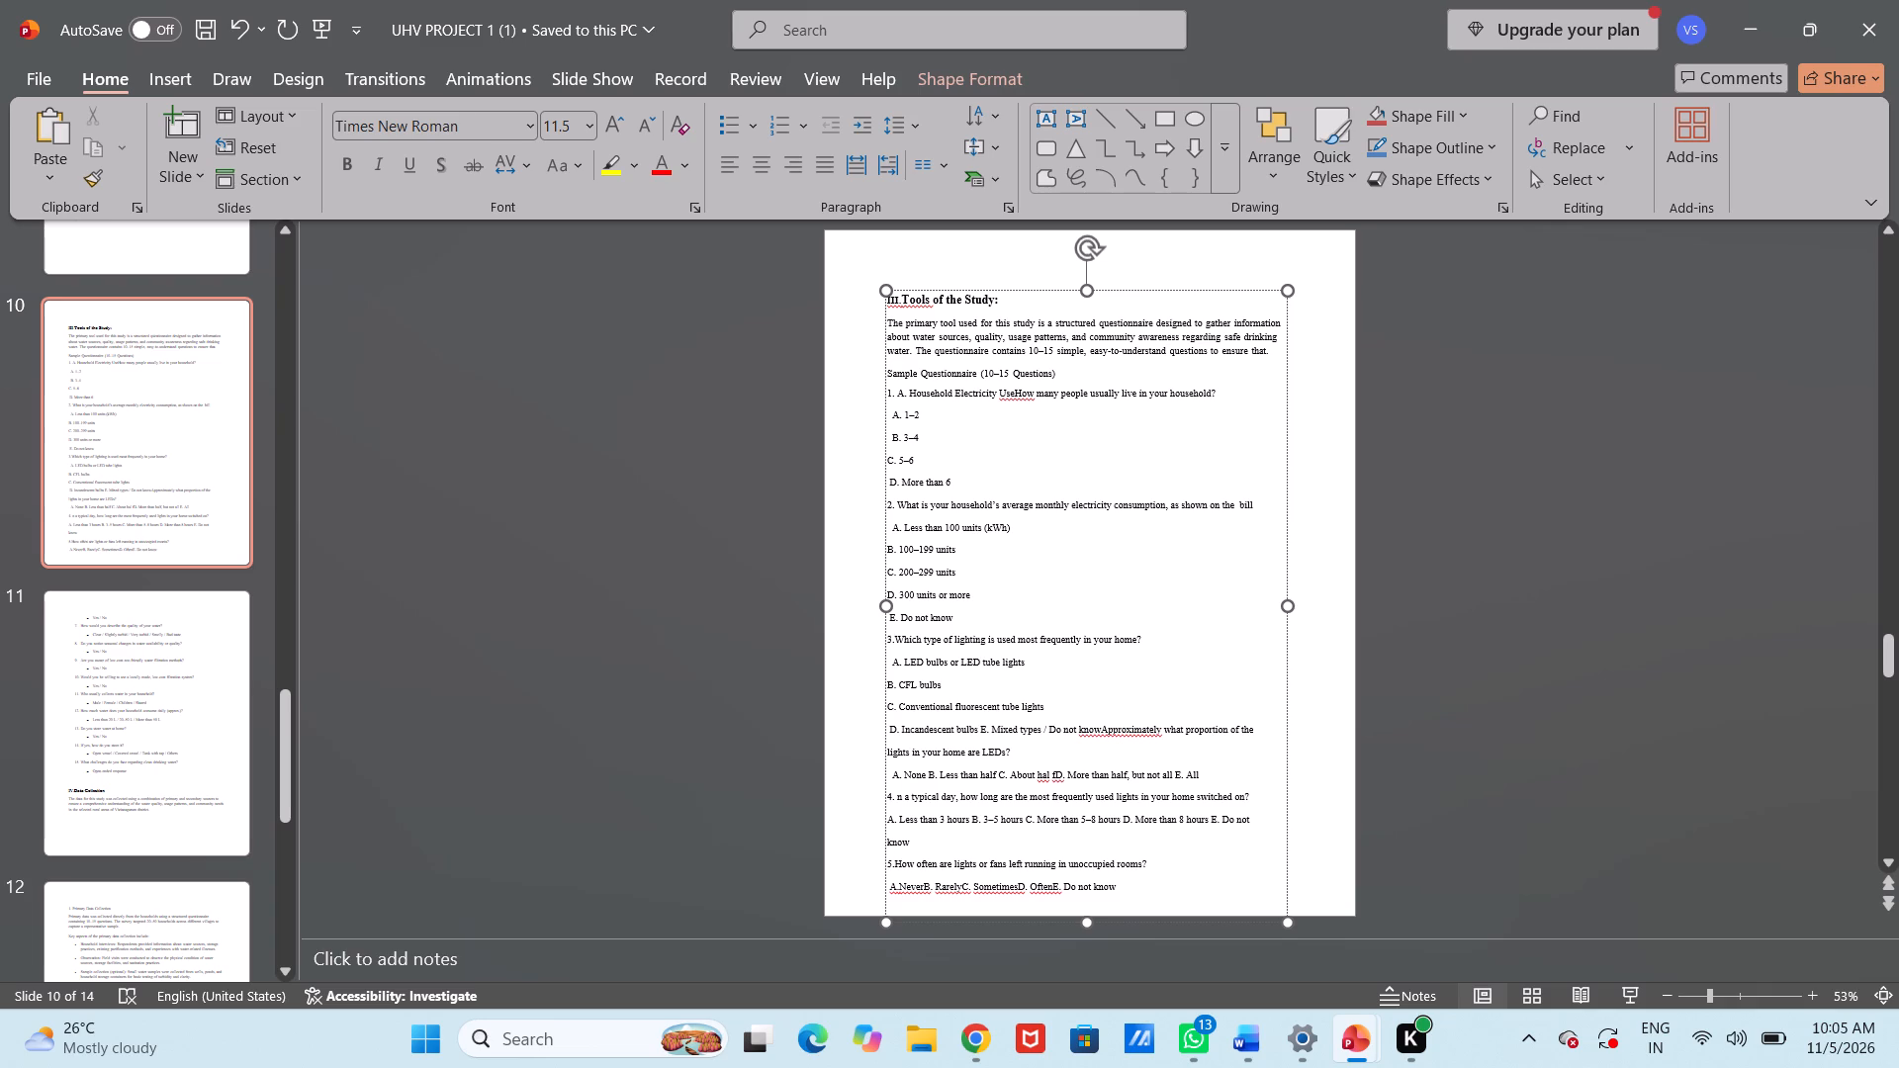
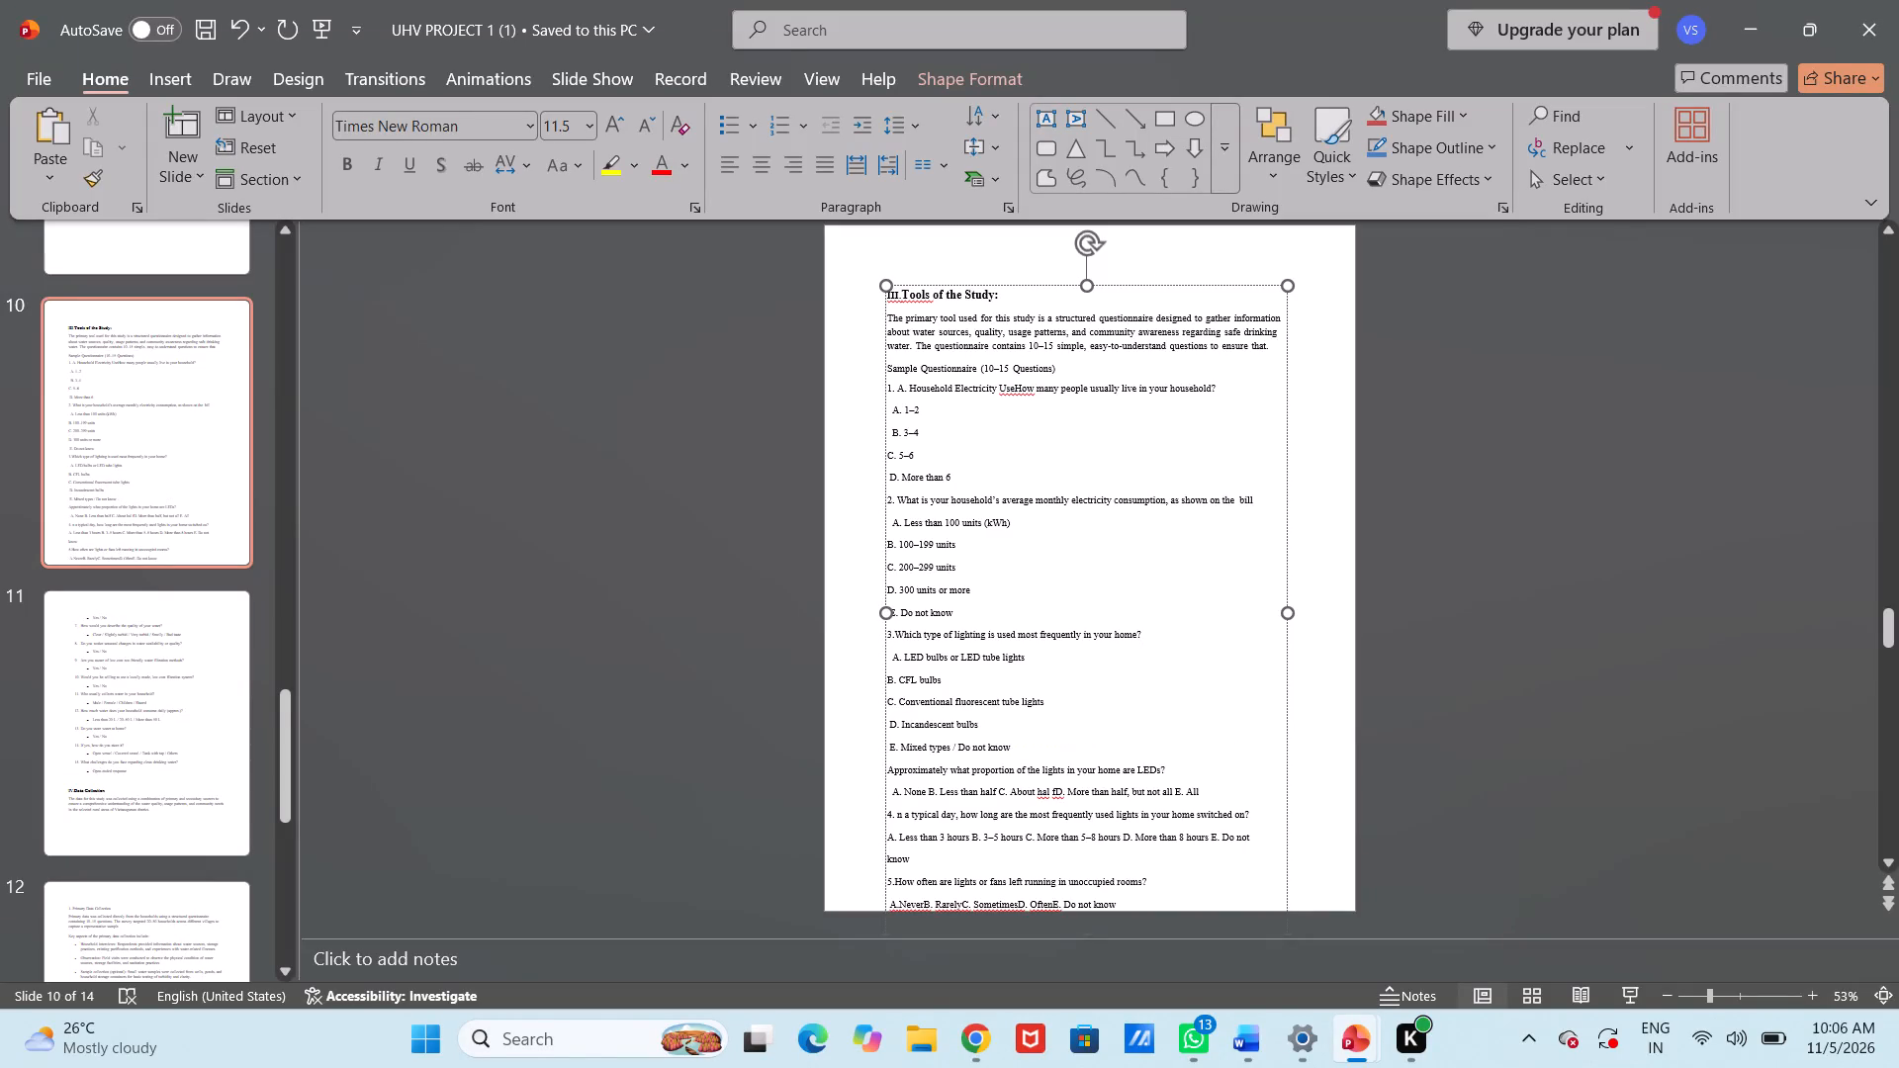
# Number the LED proportion question as 4. and split its answer options A to E so that each stands on its own line.
pyautogui.write('4.')
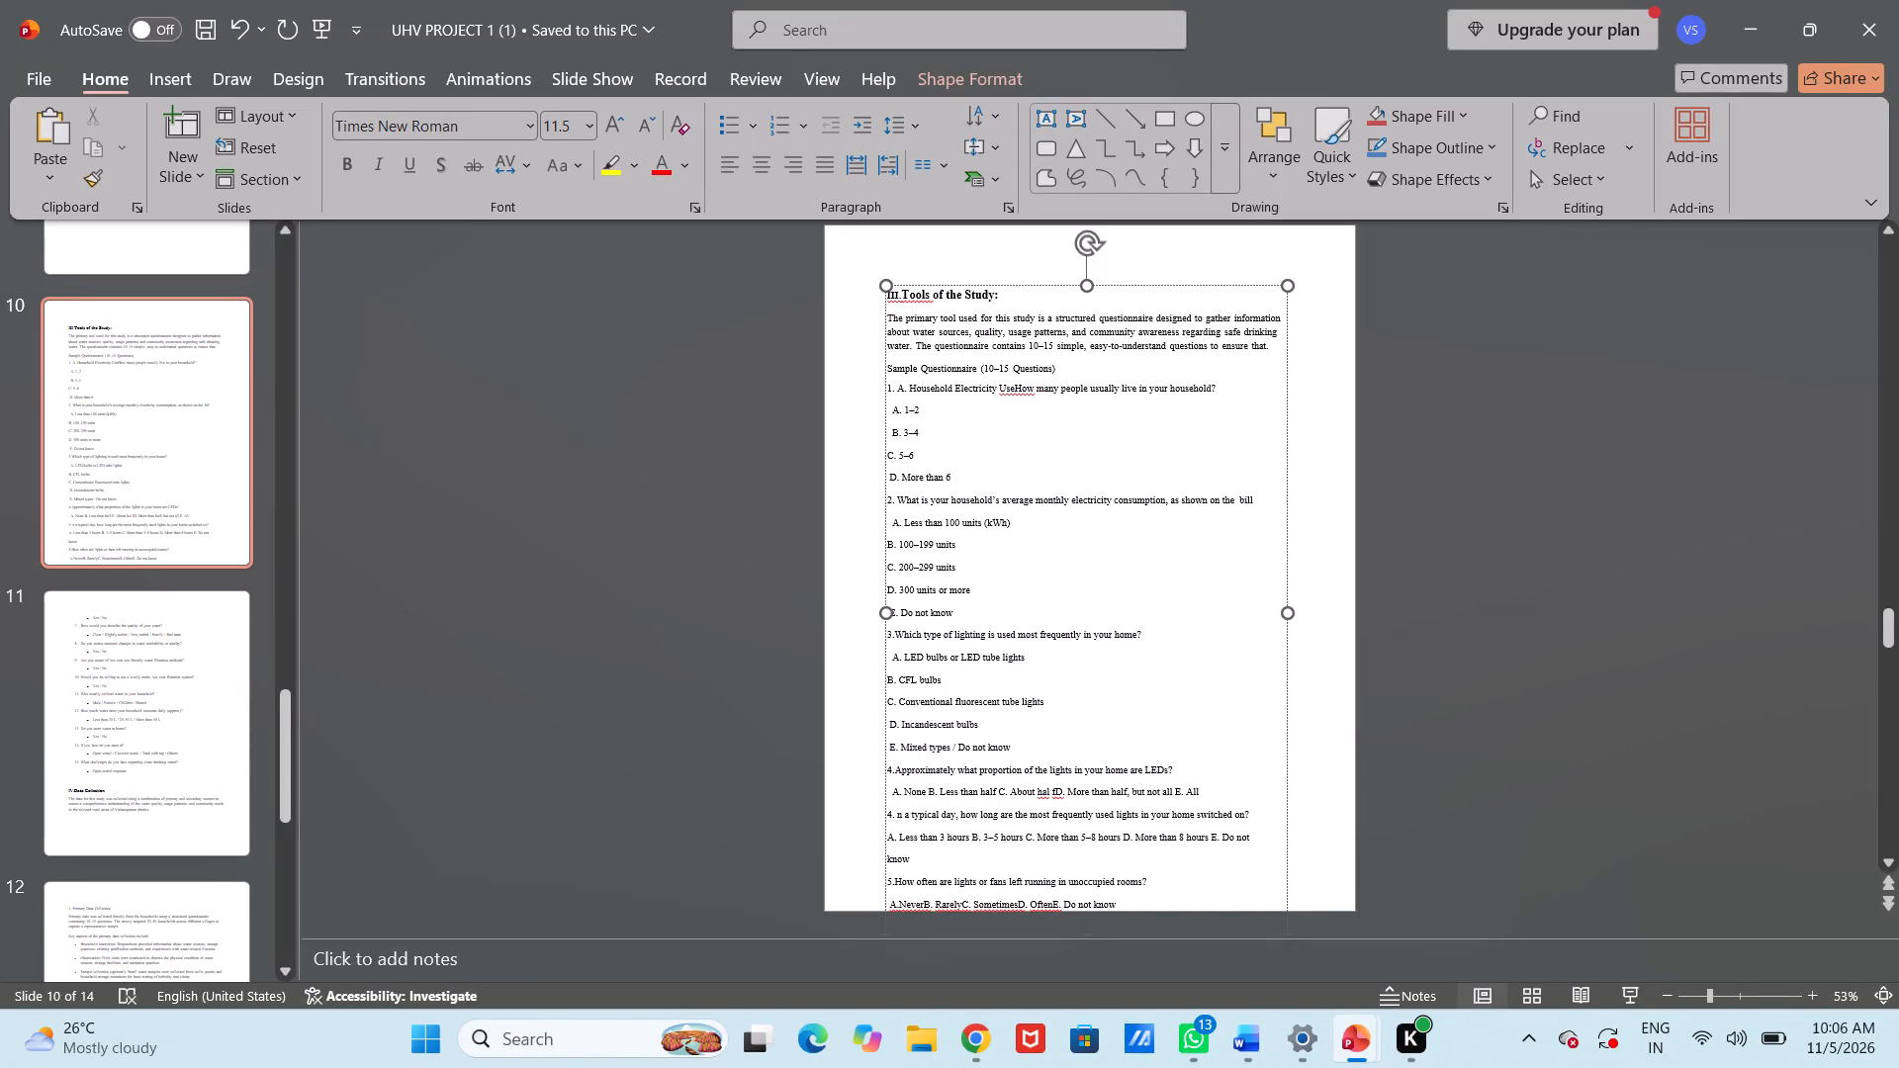
pyautogui.click(924, 788)
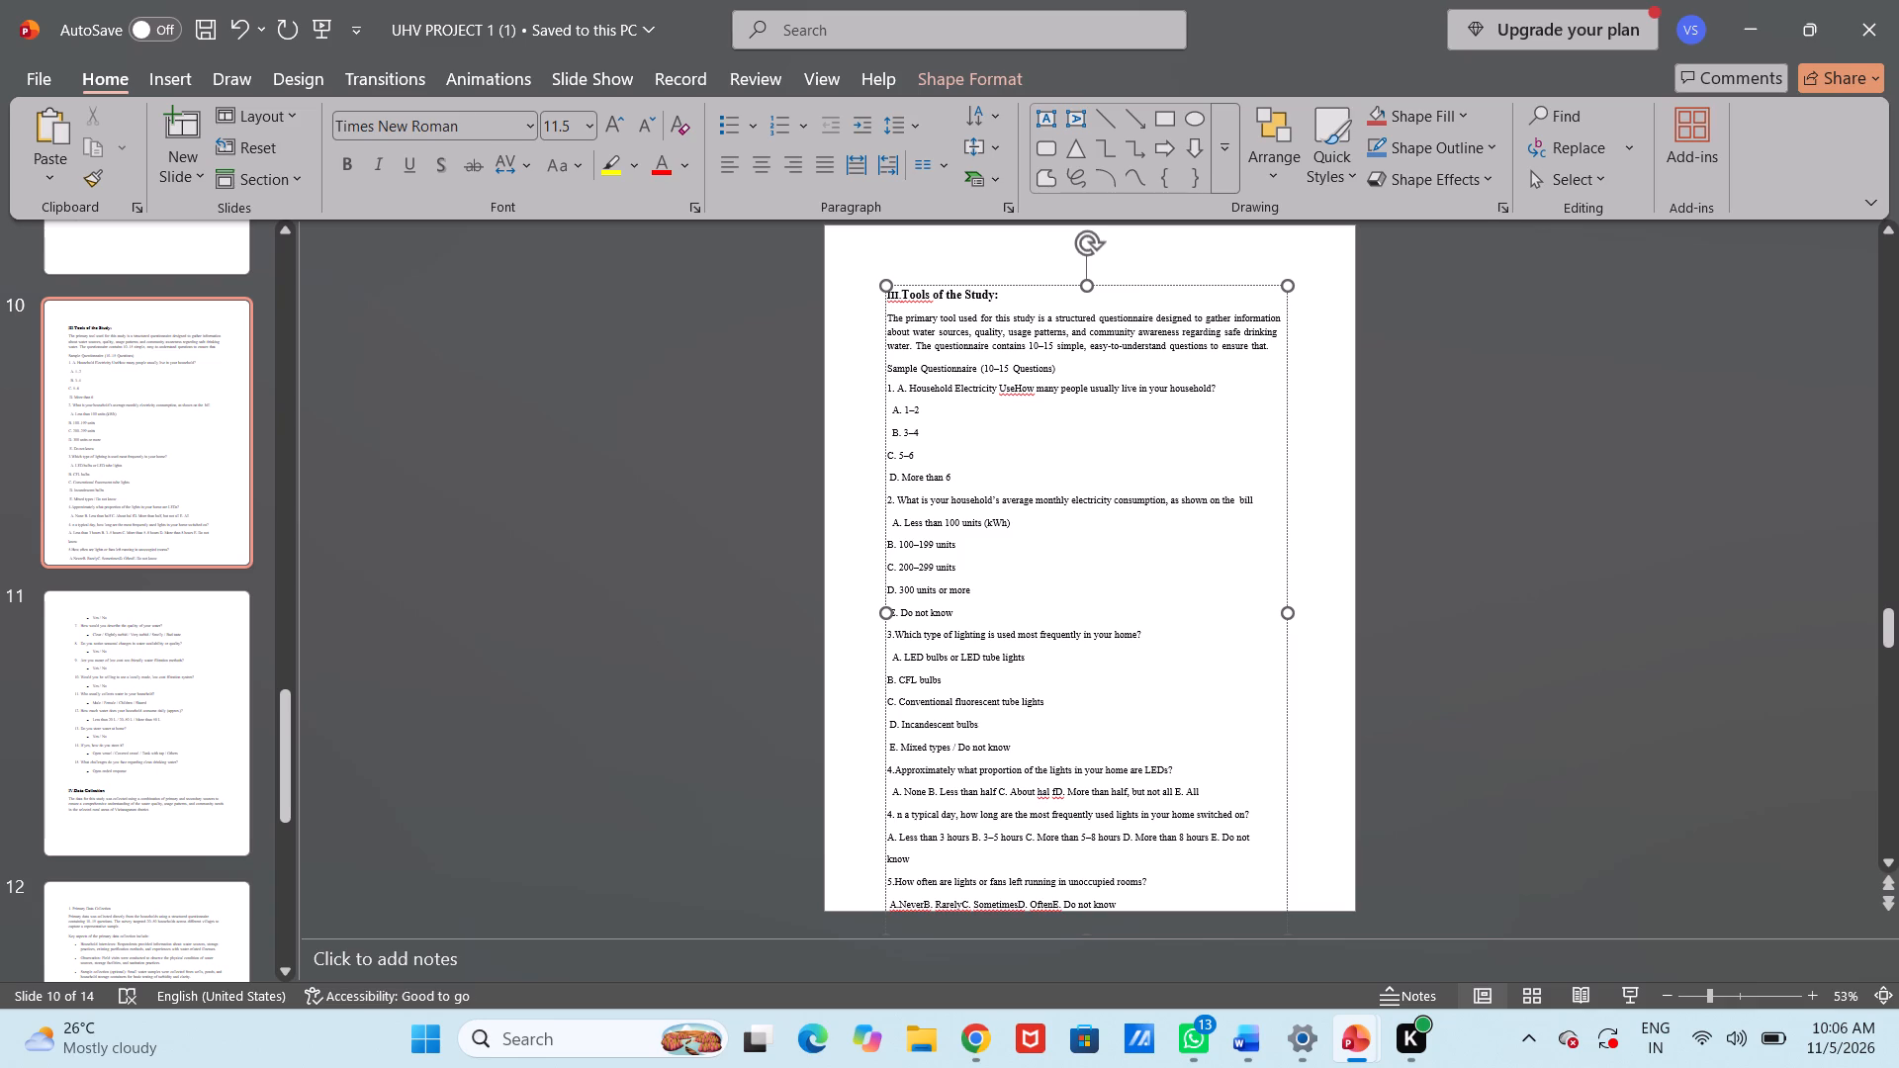
pyautogui.press('Return')
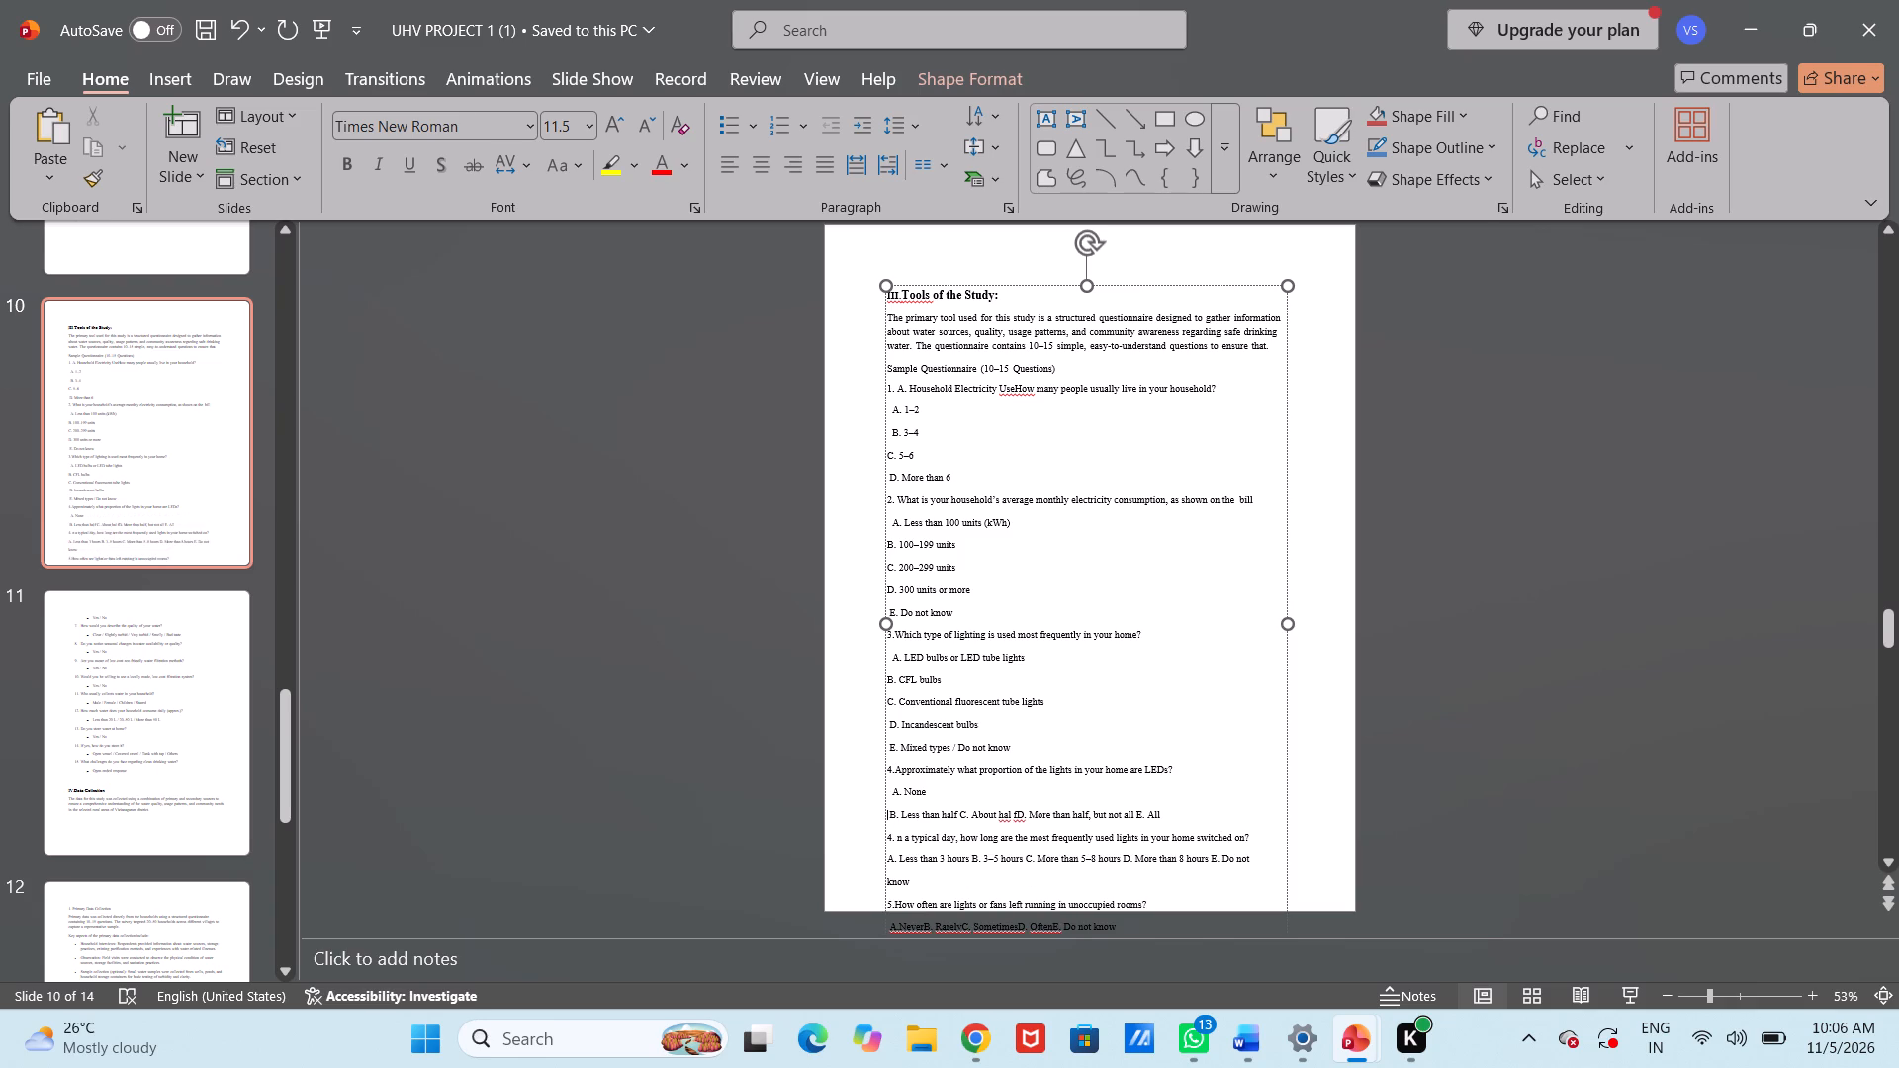
pyautogui.click(957, 812)
pyautogui.press('Return')
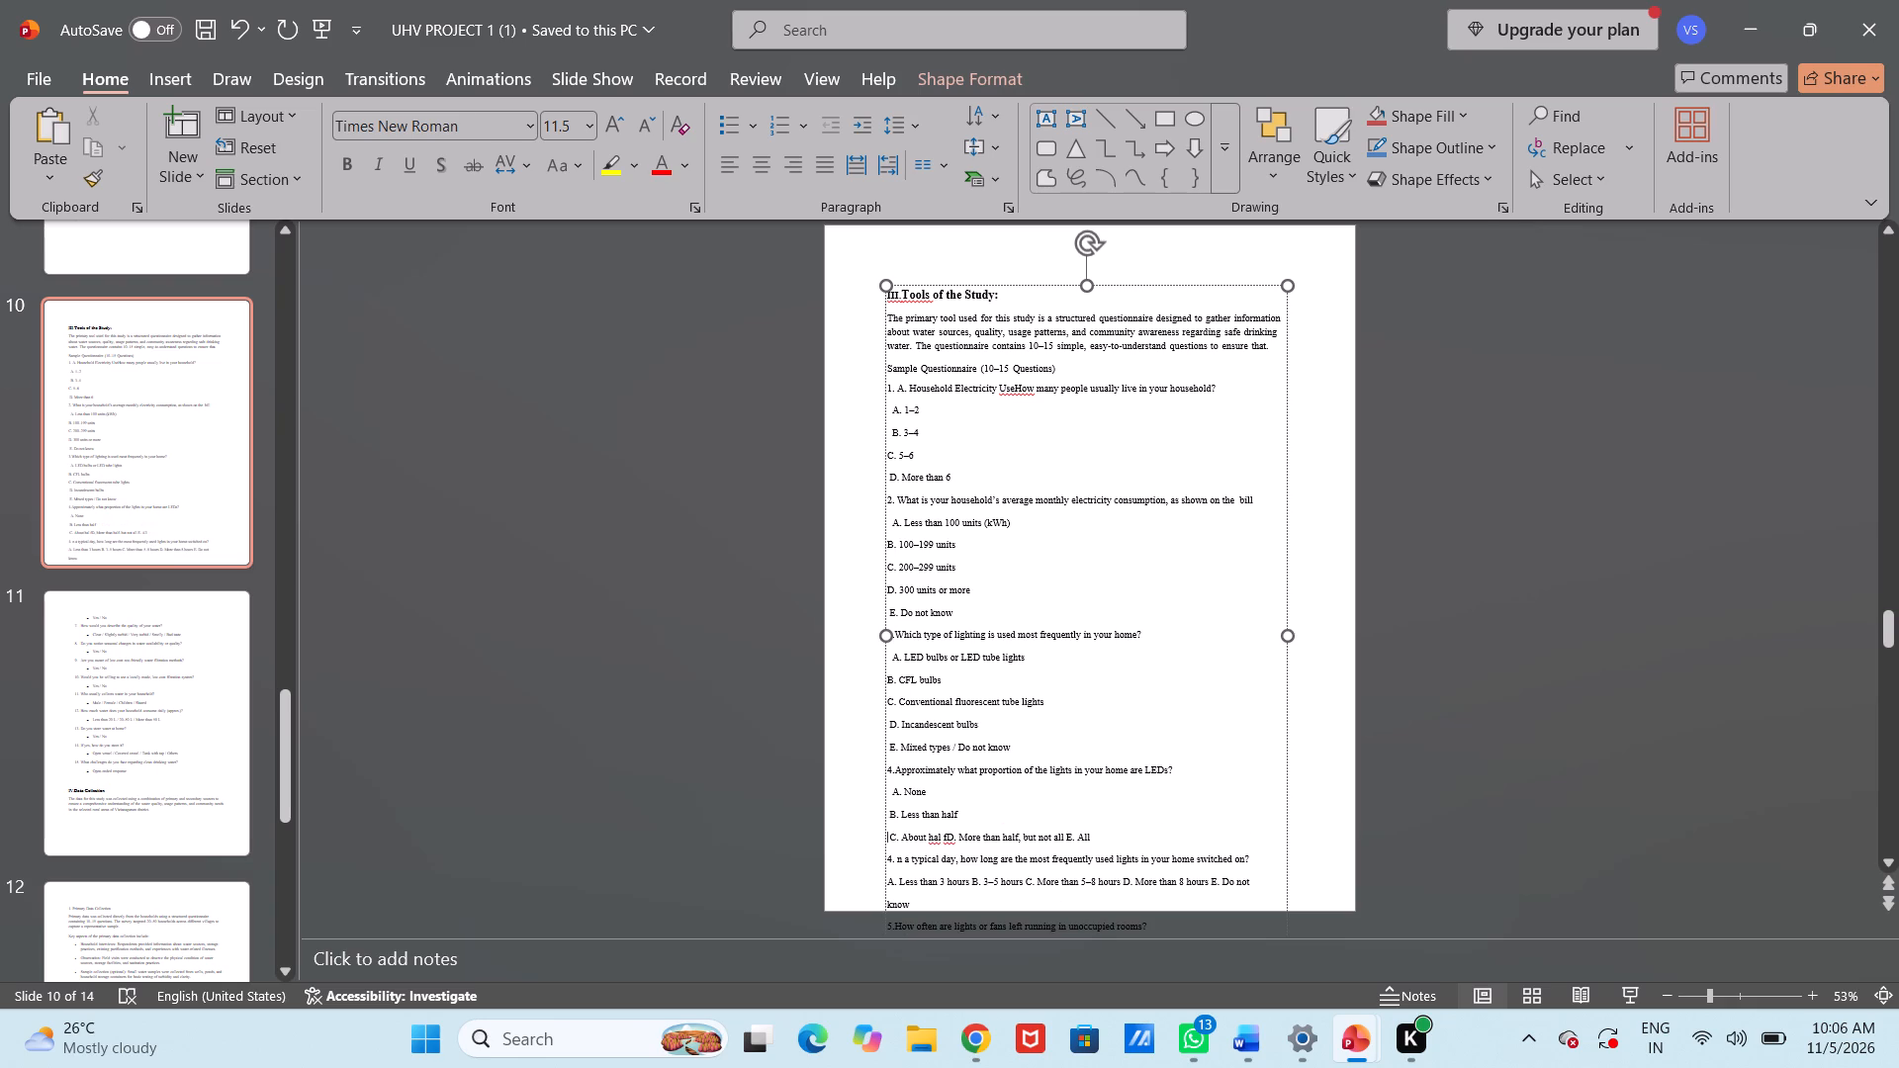
pyautogui.click(945, 837)
pyautogui.press('Right')
pyautogui.press('Return')
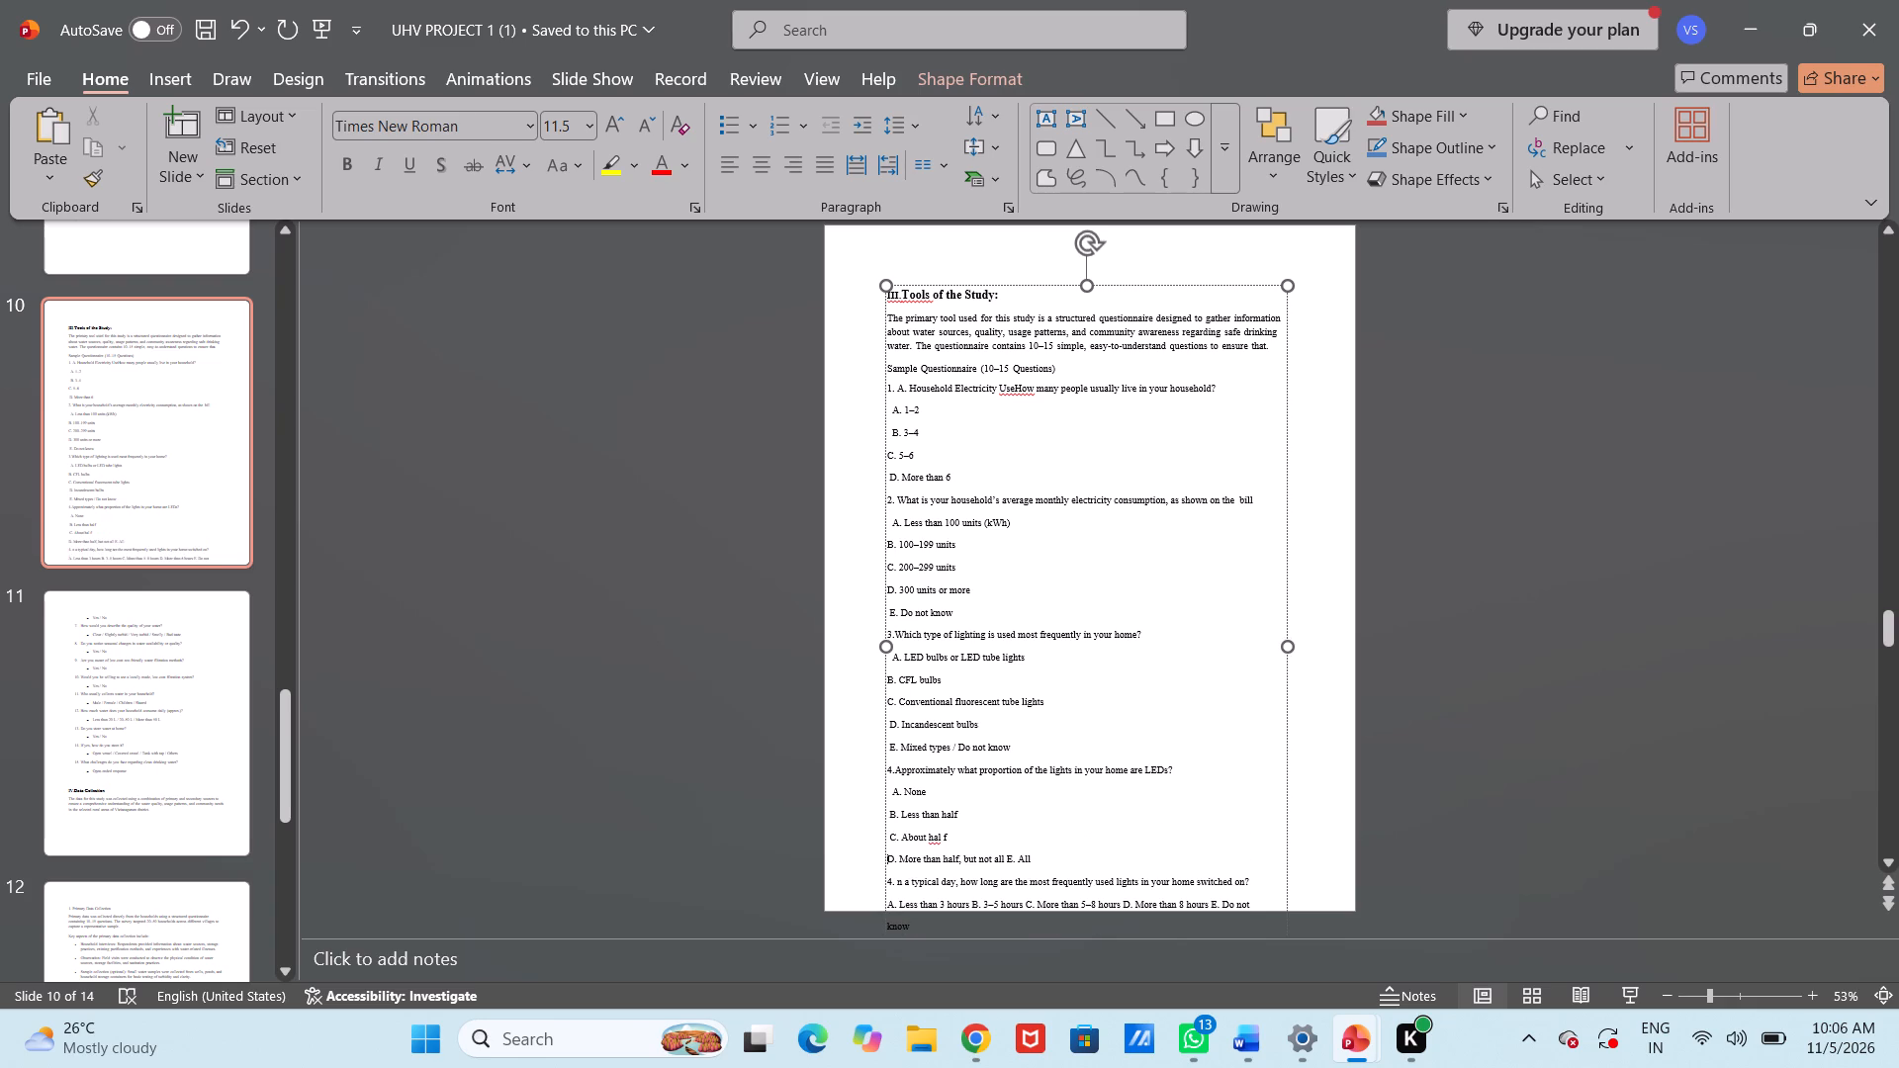
pyautogui.click(1003, 855)
pyautogui.press('Return')
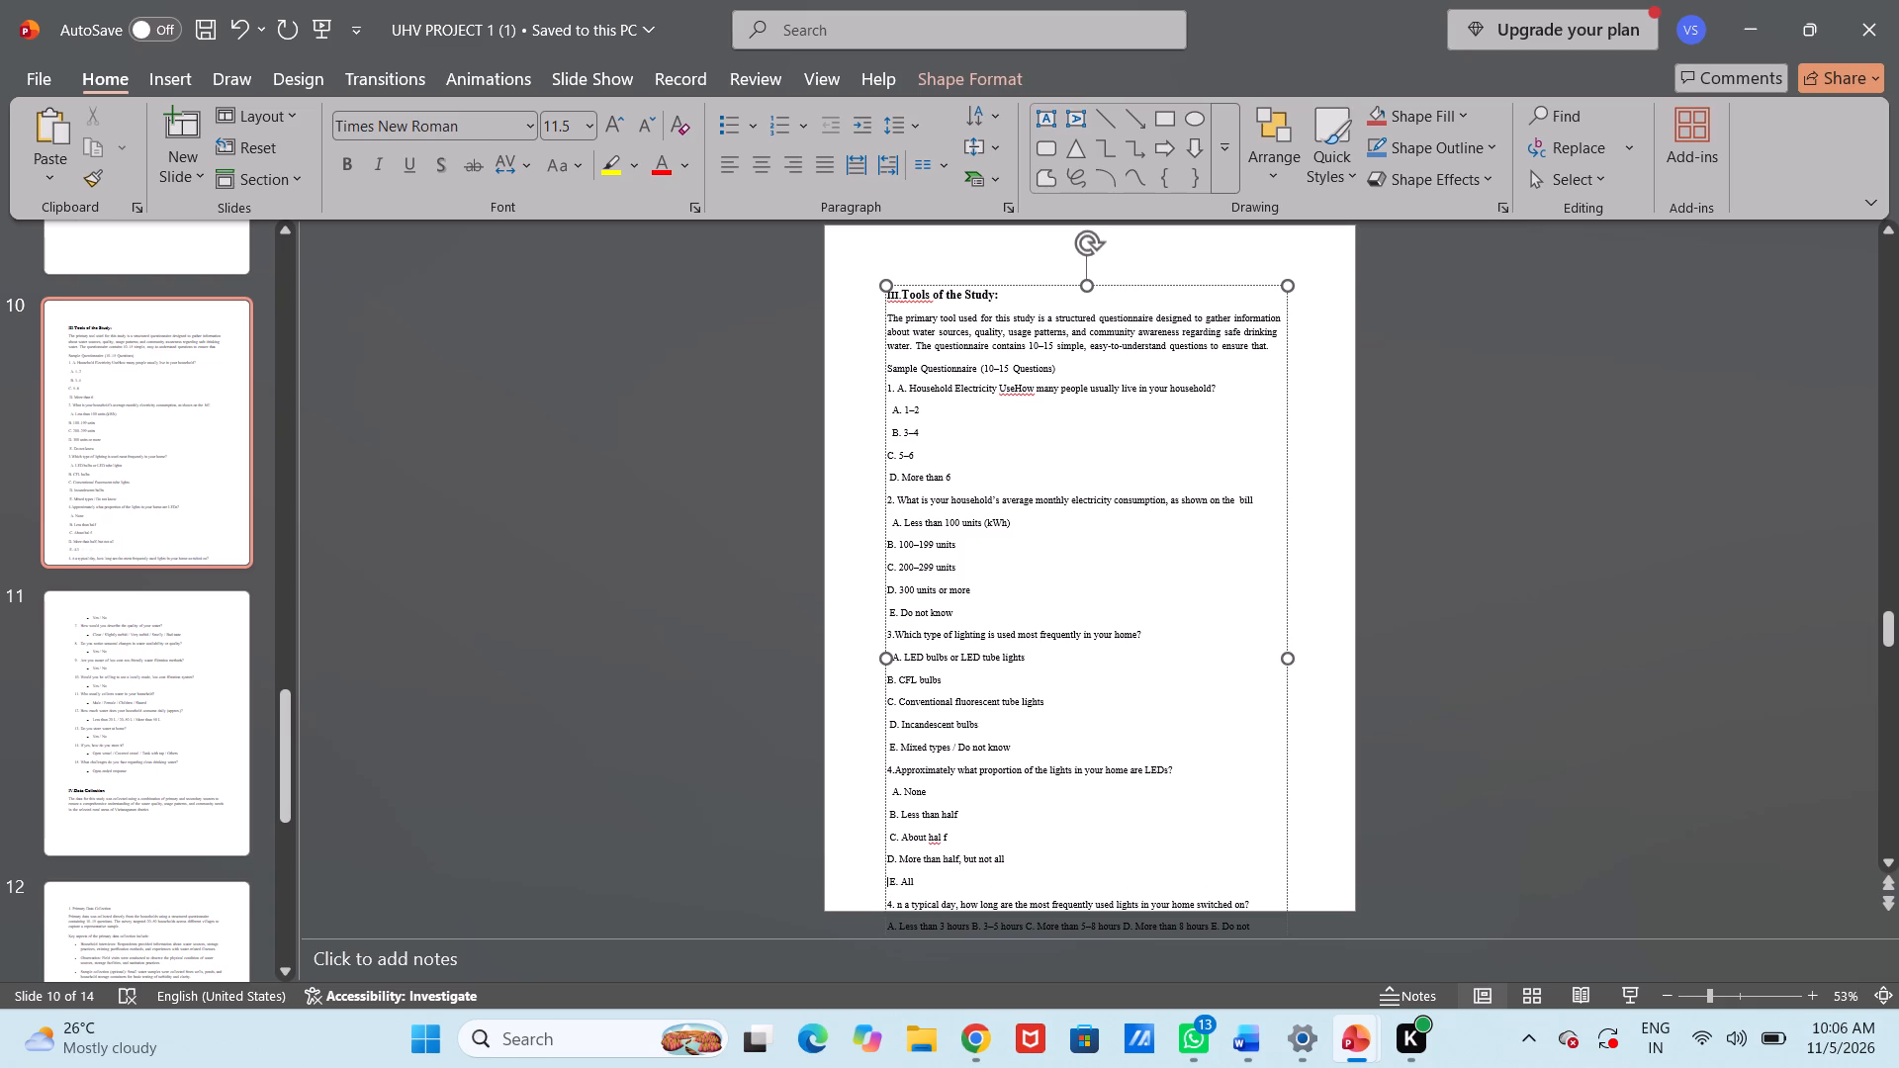
# Delete the typical-day lighting duration question and the unoccupied-rooms question, including their answer options, from the end of slide 10's questionnaire.
pyautogui.scroll(-2, 1027, 860)
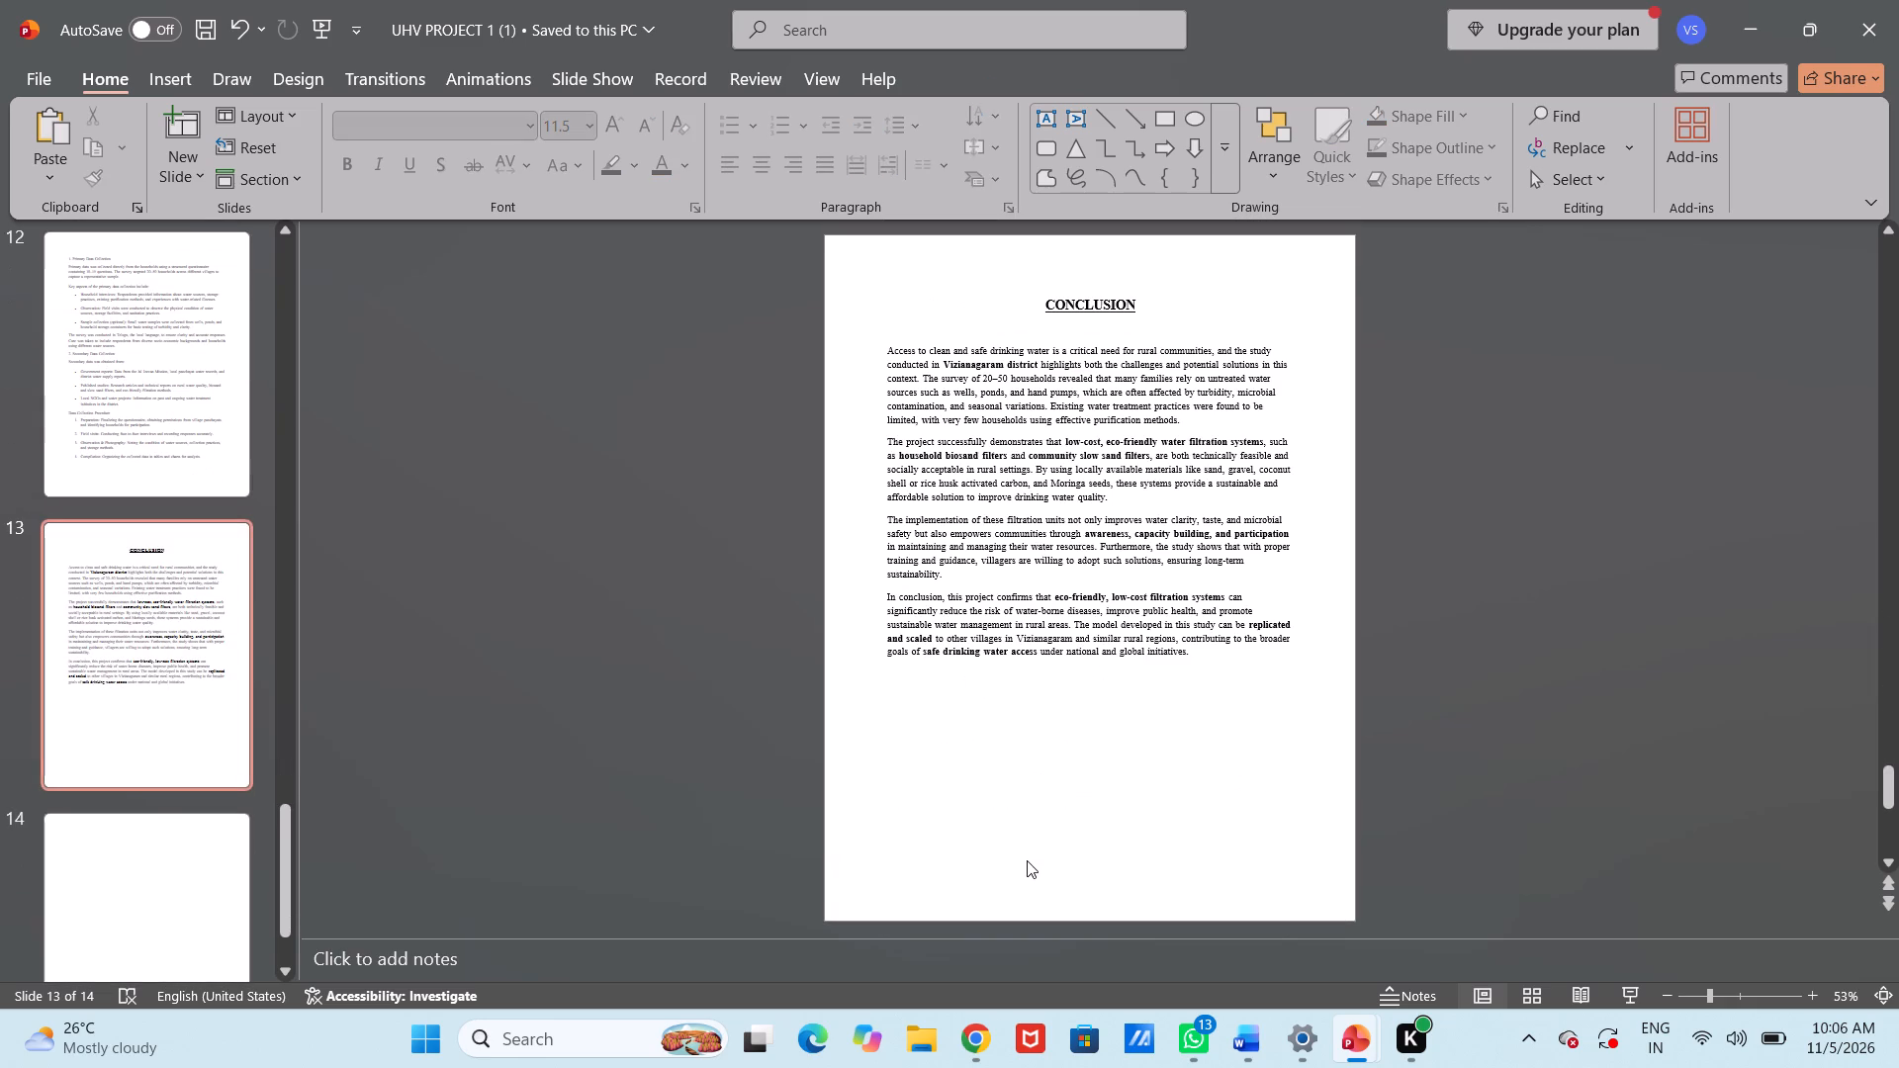
pyautogui.scroll(3, 1027, 860)
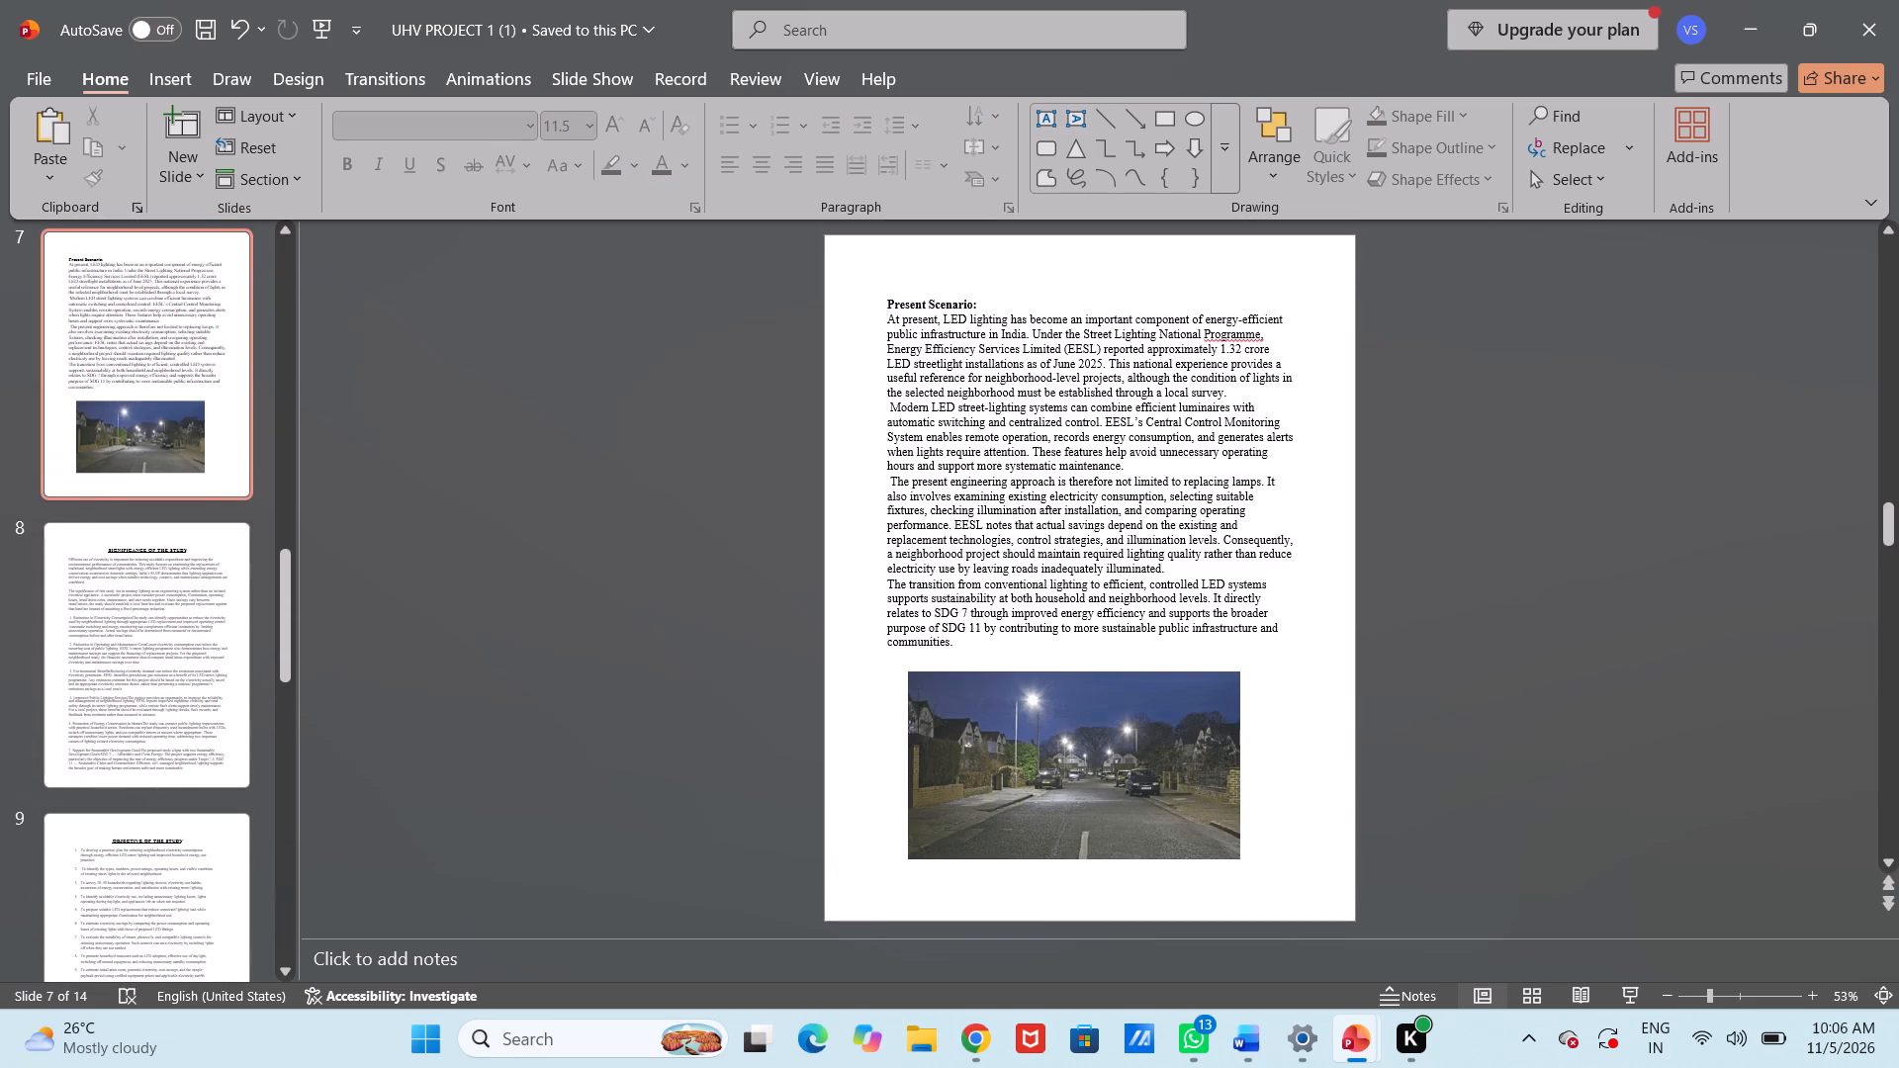
pyautogui.scroll(-2, 1027, 860)
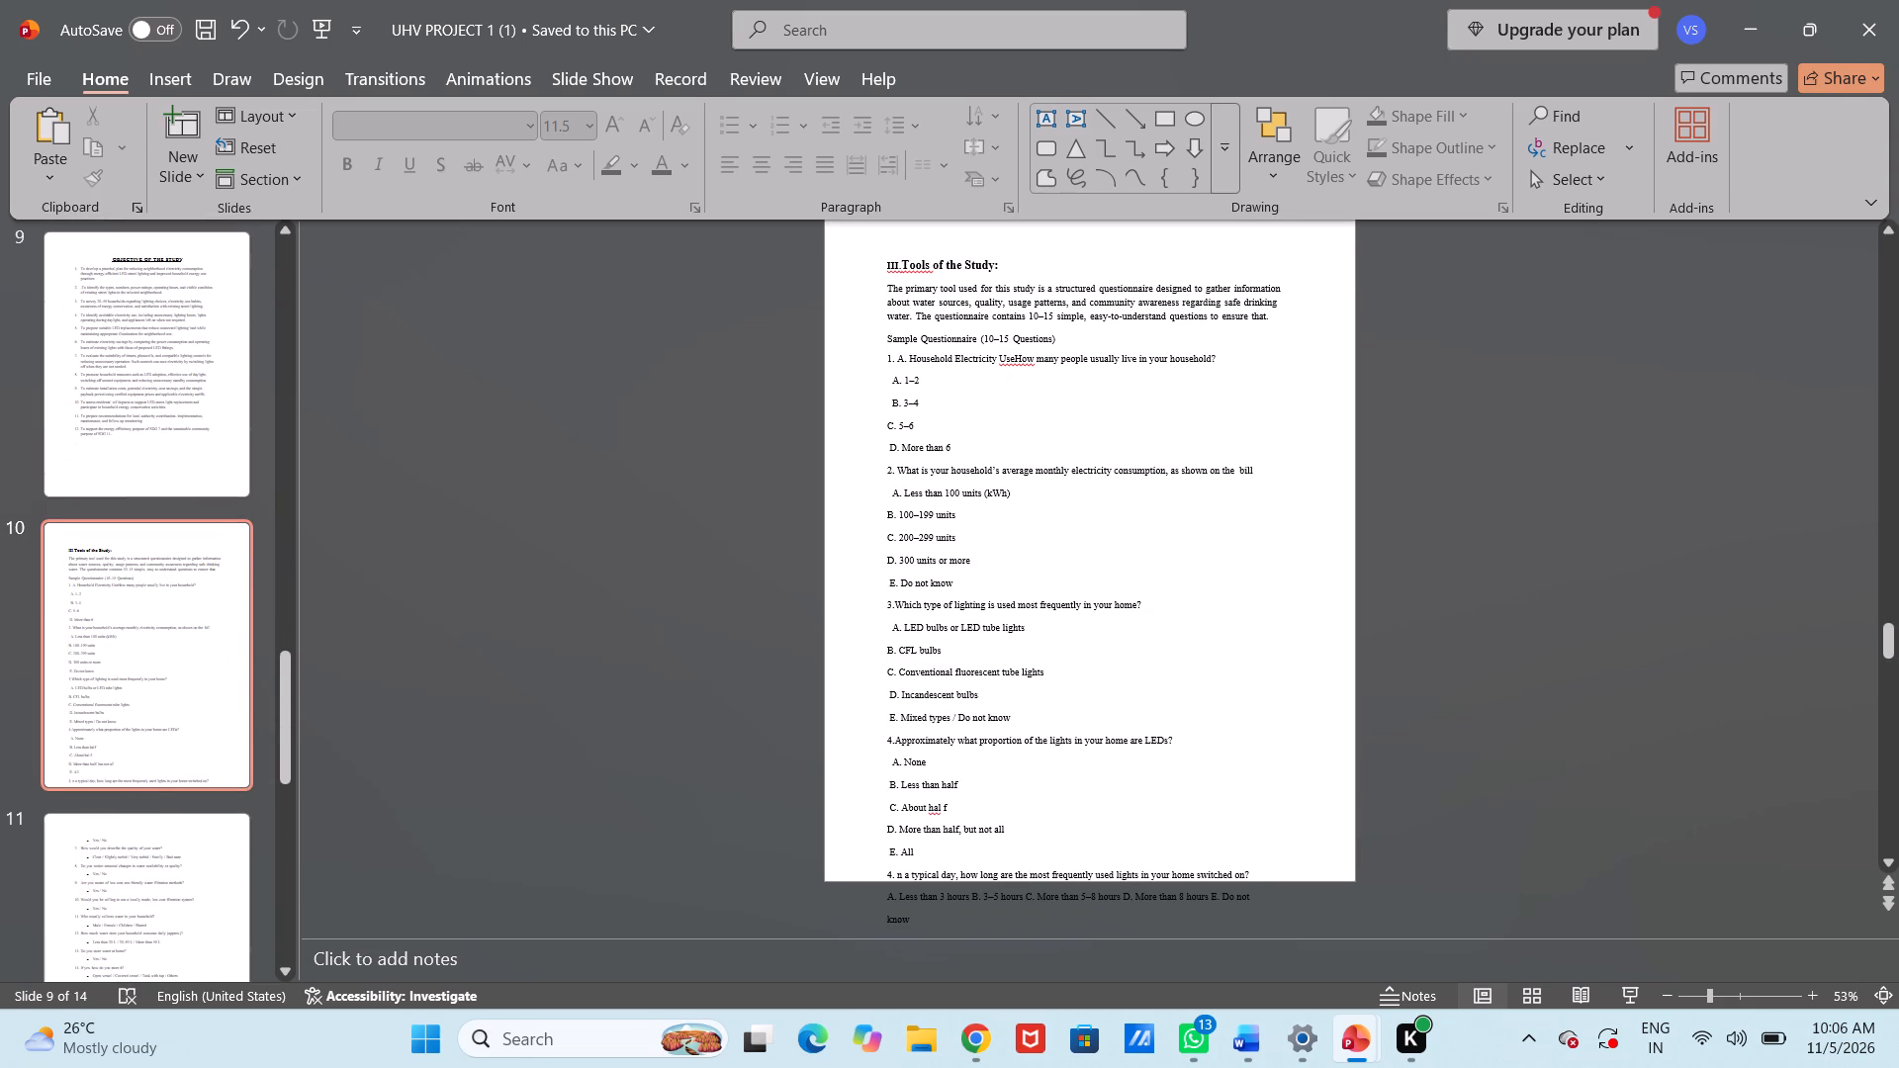
pyautogui.moveTo(887, 873); pyautogui.dragTo(1040, 915)
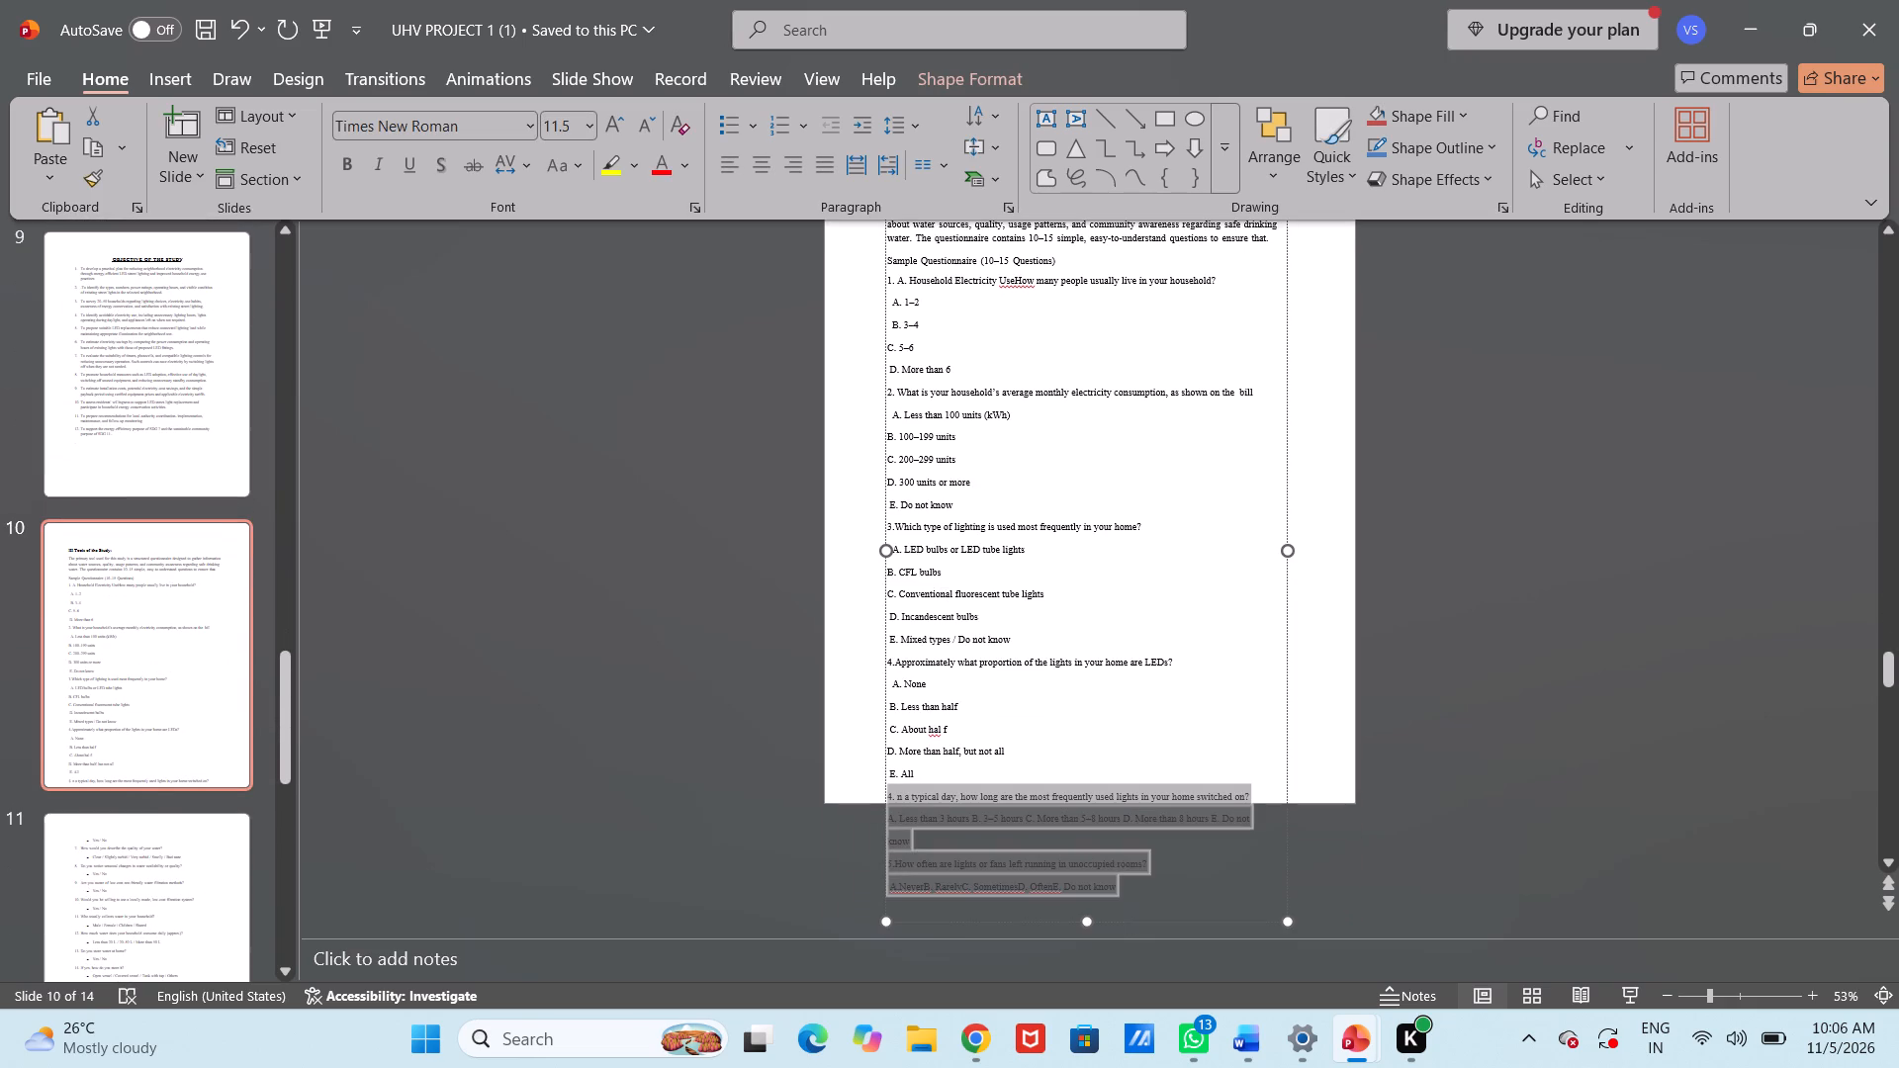
pyautogui.moveTo(1040, 915); pyautogui.dragTo(1060, 902)
pyautogui.press('BackSpace')
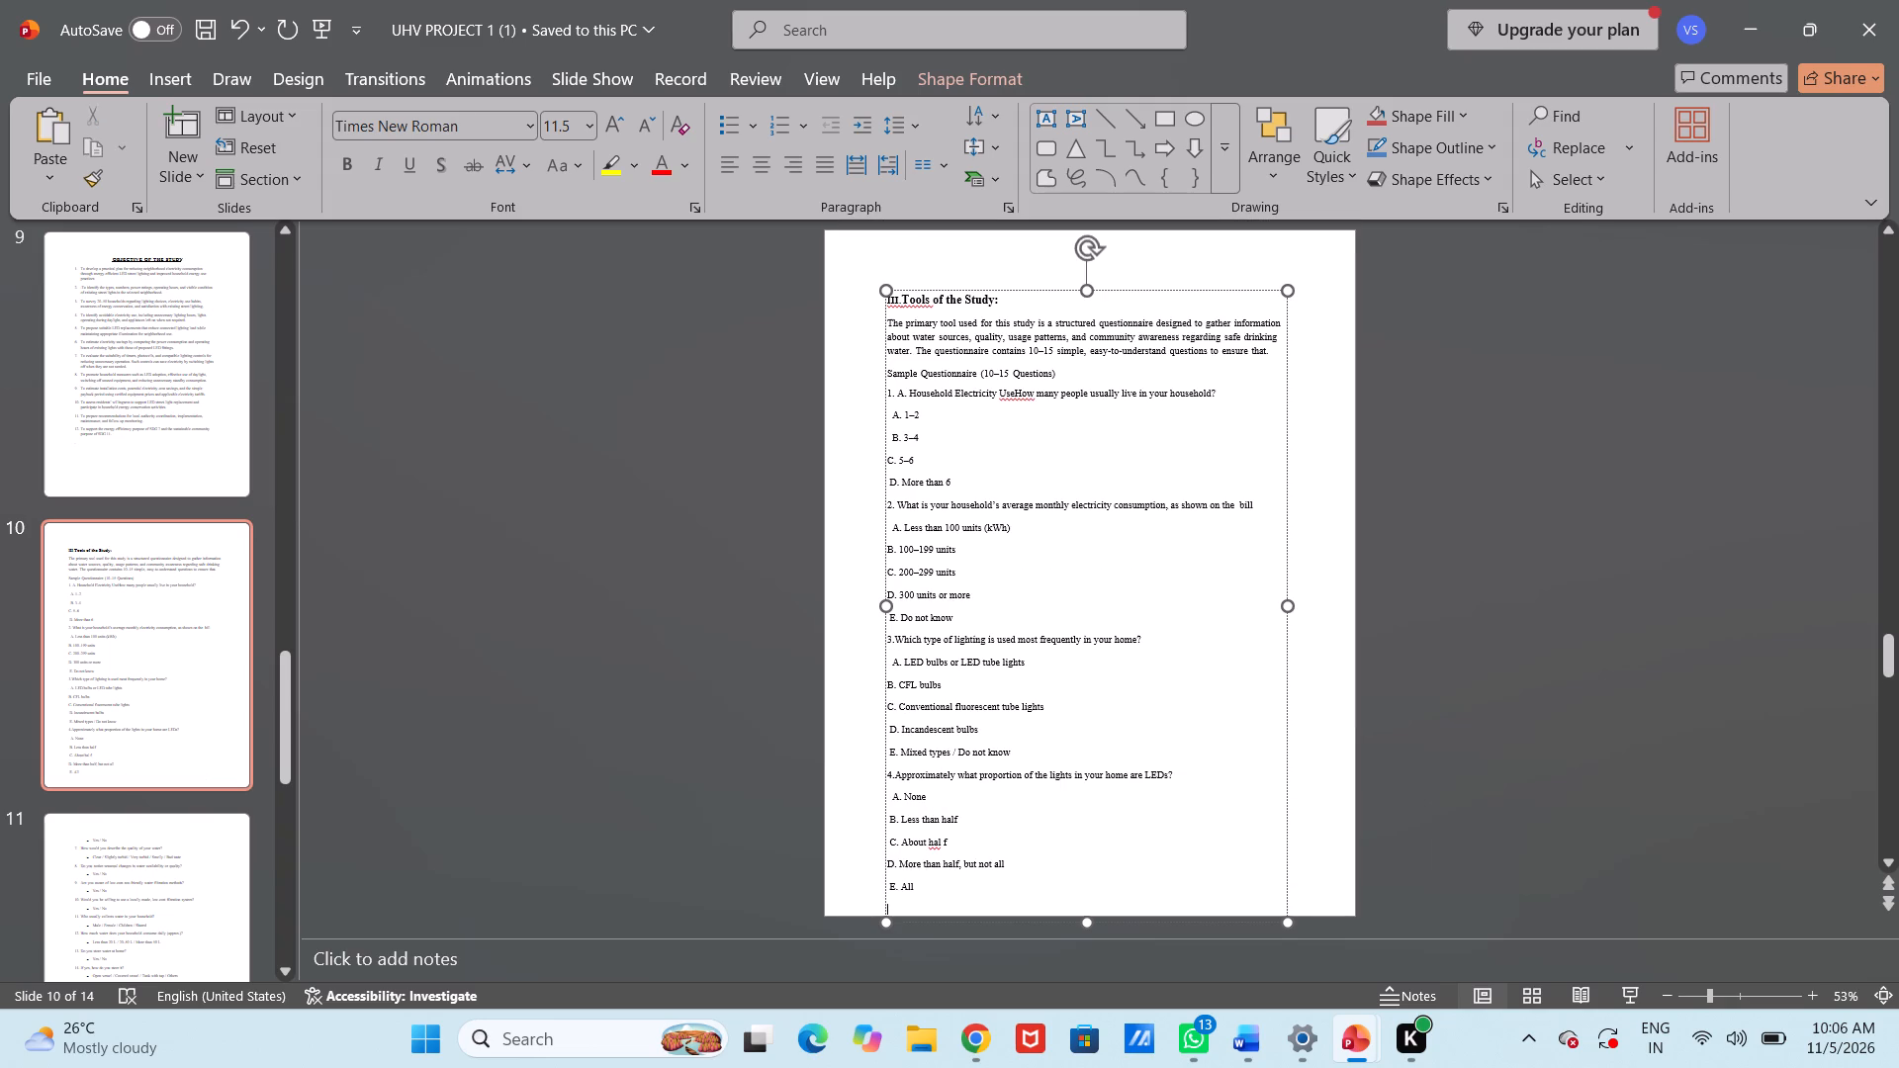
# On slide 11, select the old water questionnaire text from the first Yes / No line through question 10's answer options.
pyautogui.scroll(-1, 1134, 807)
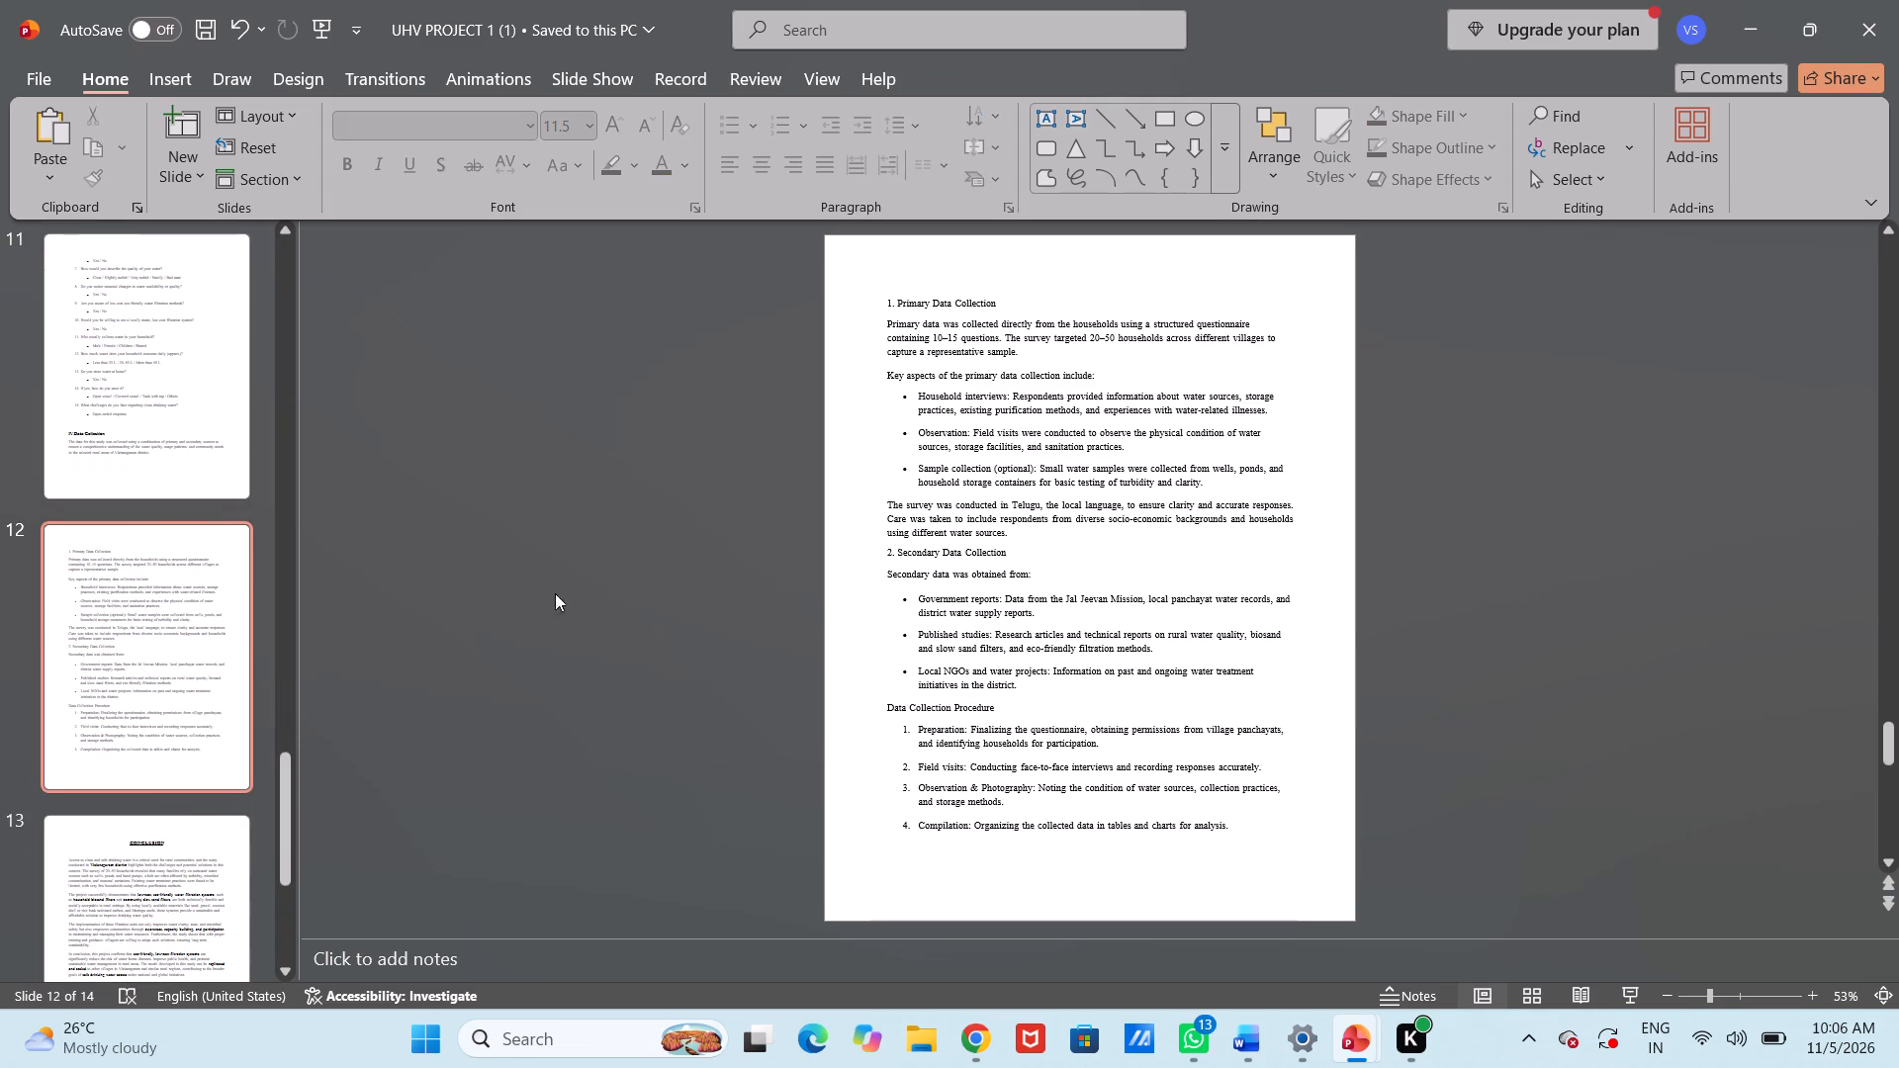
pyautogui.scroll(2, 160, 427)
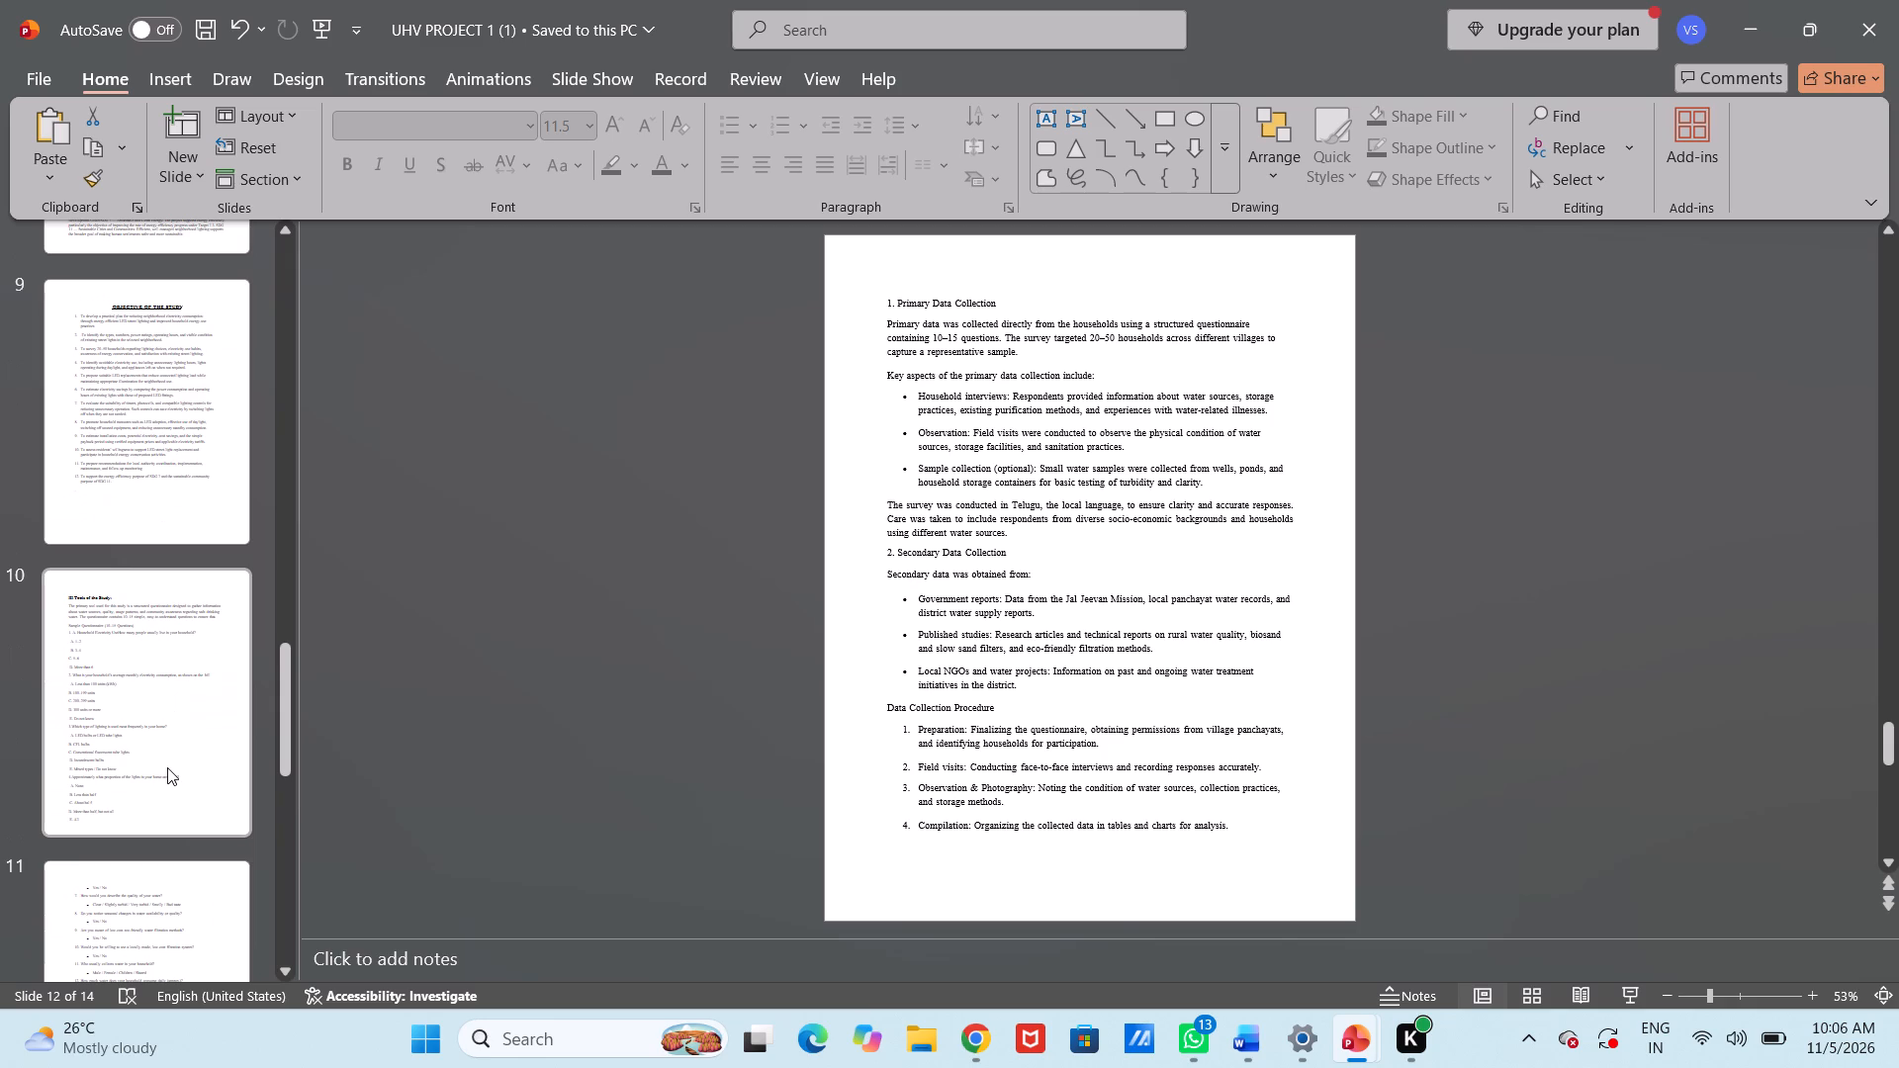
pyautogui.click(167, 767)
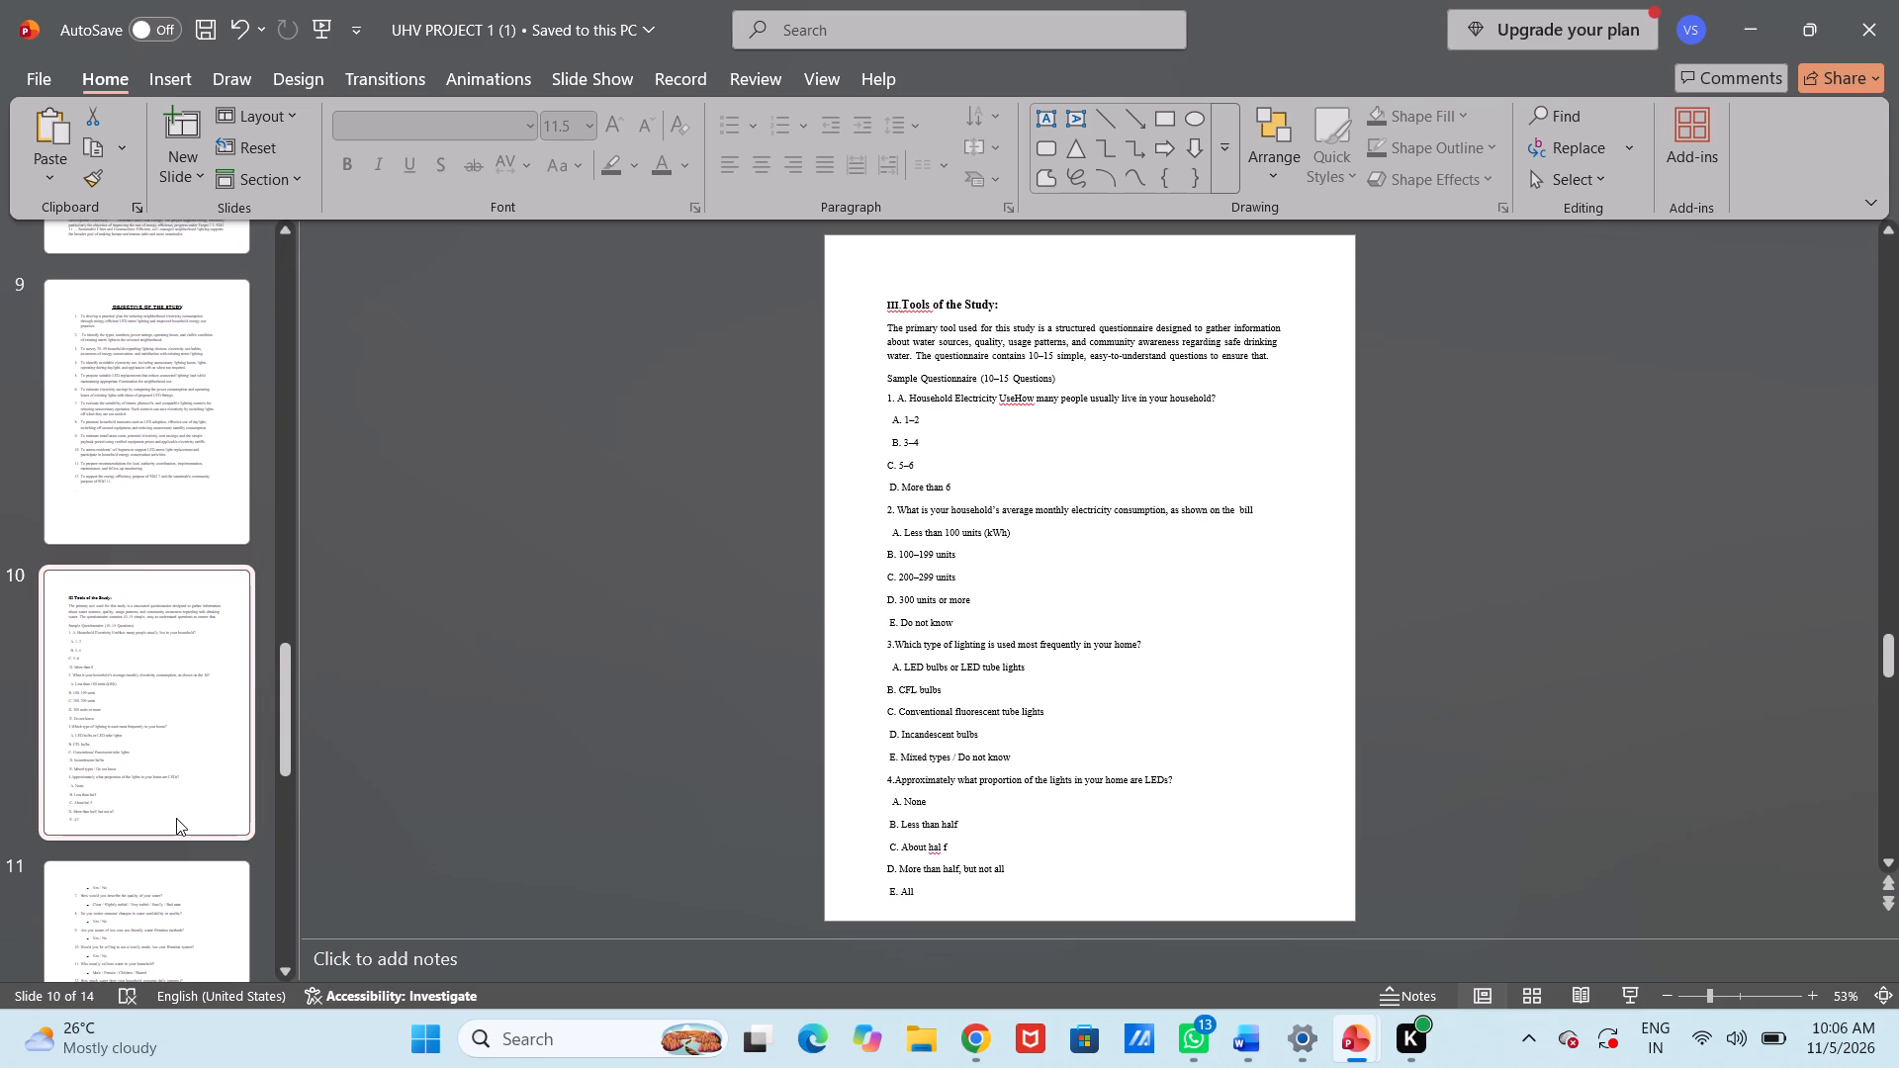
pyautogui.click(120, 930)
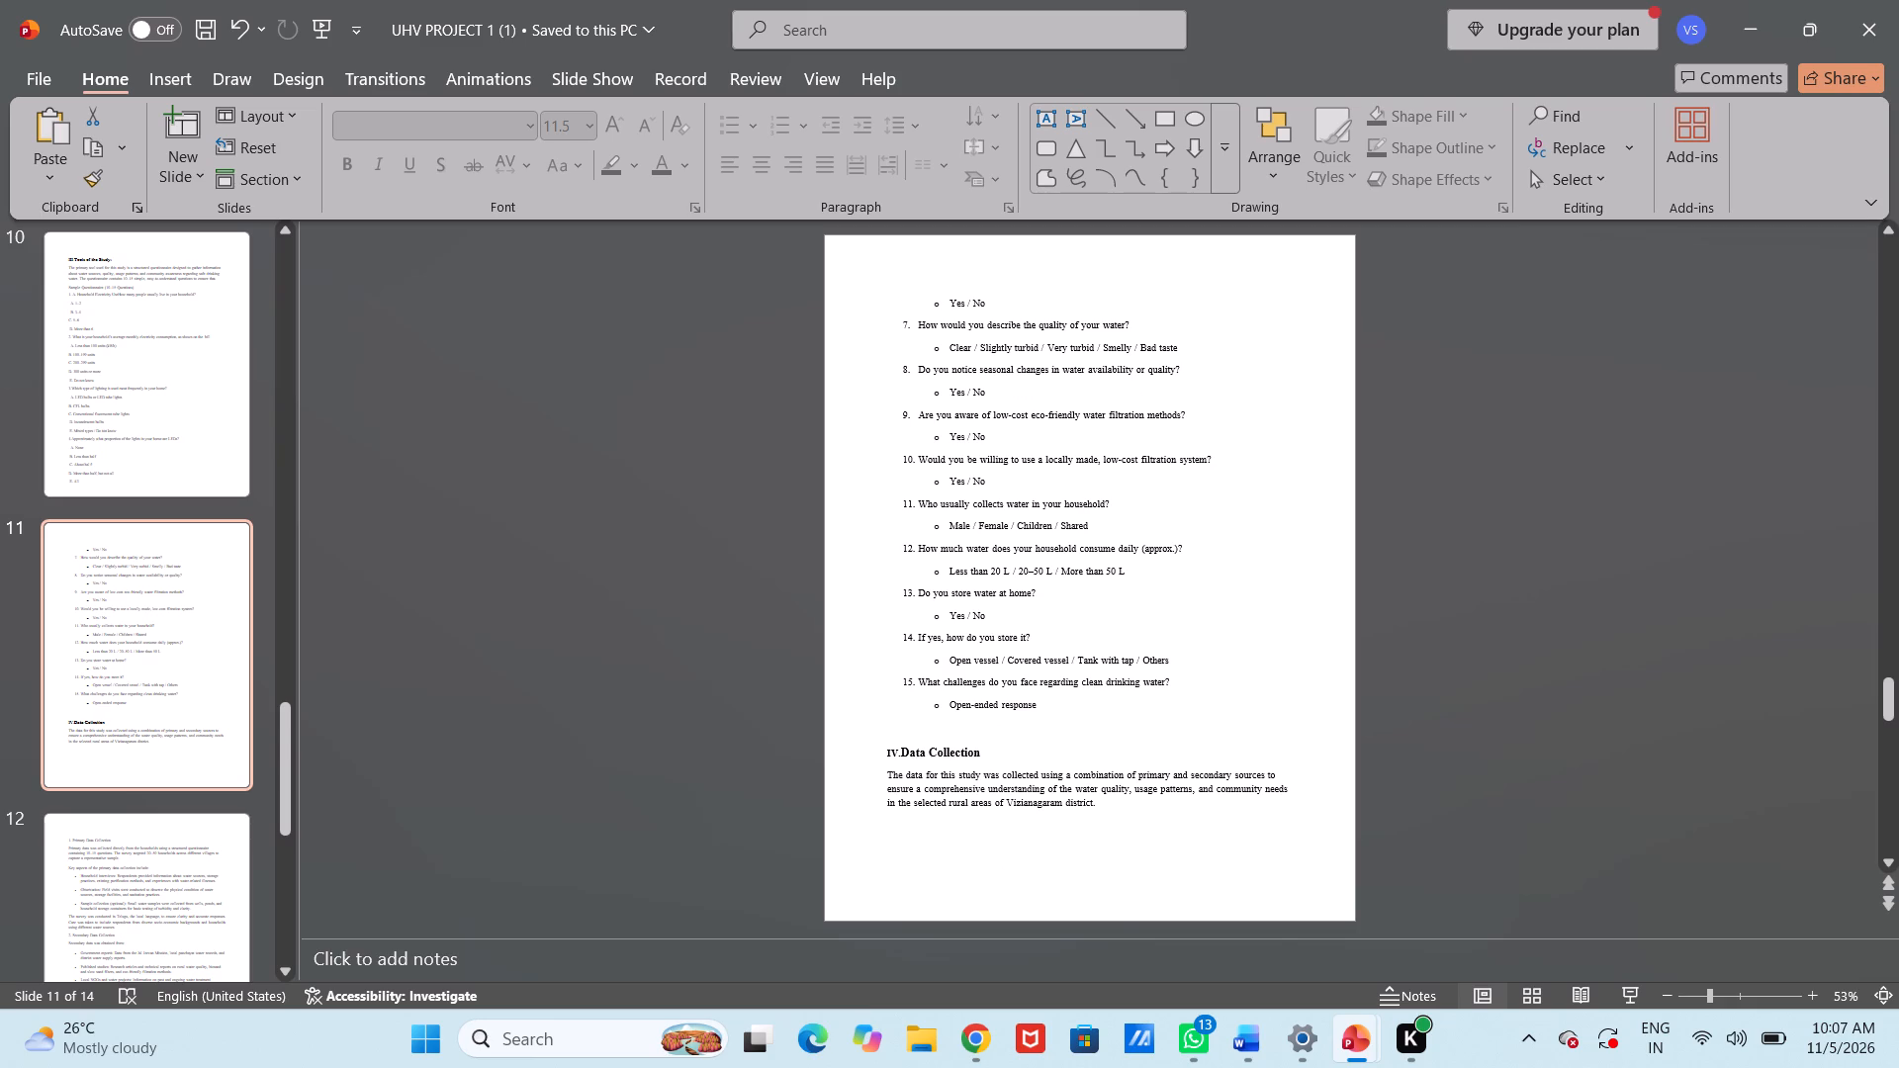
pyautogui.moveTo(932, 302); pyautogui.dragTo(1064, 492)
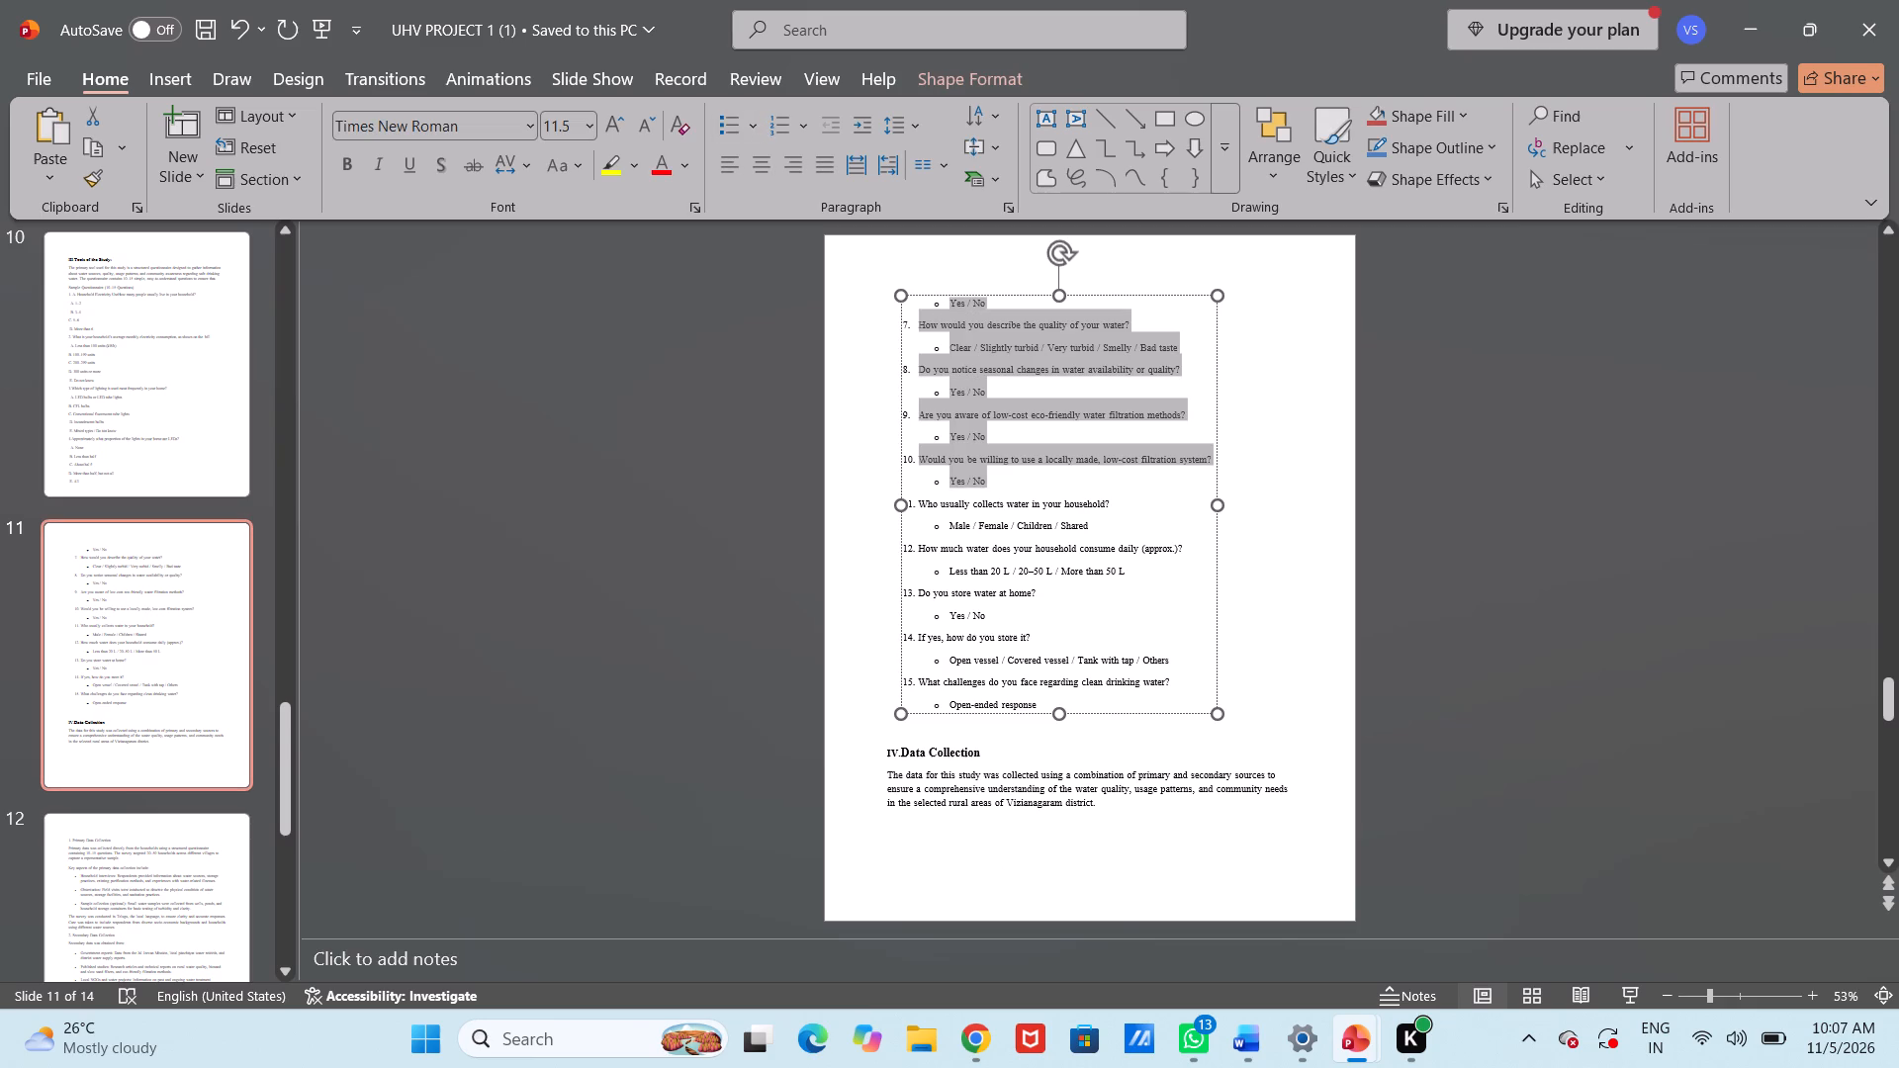
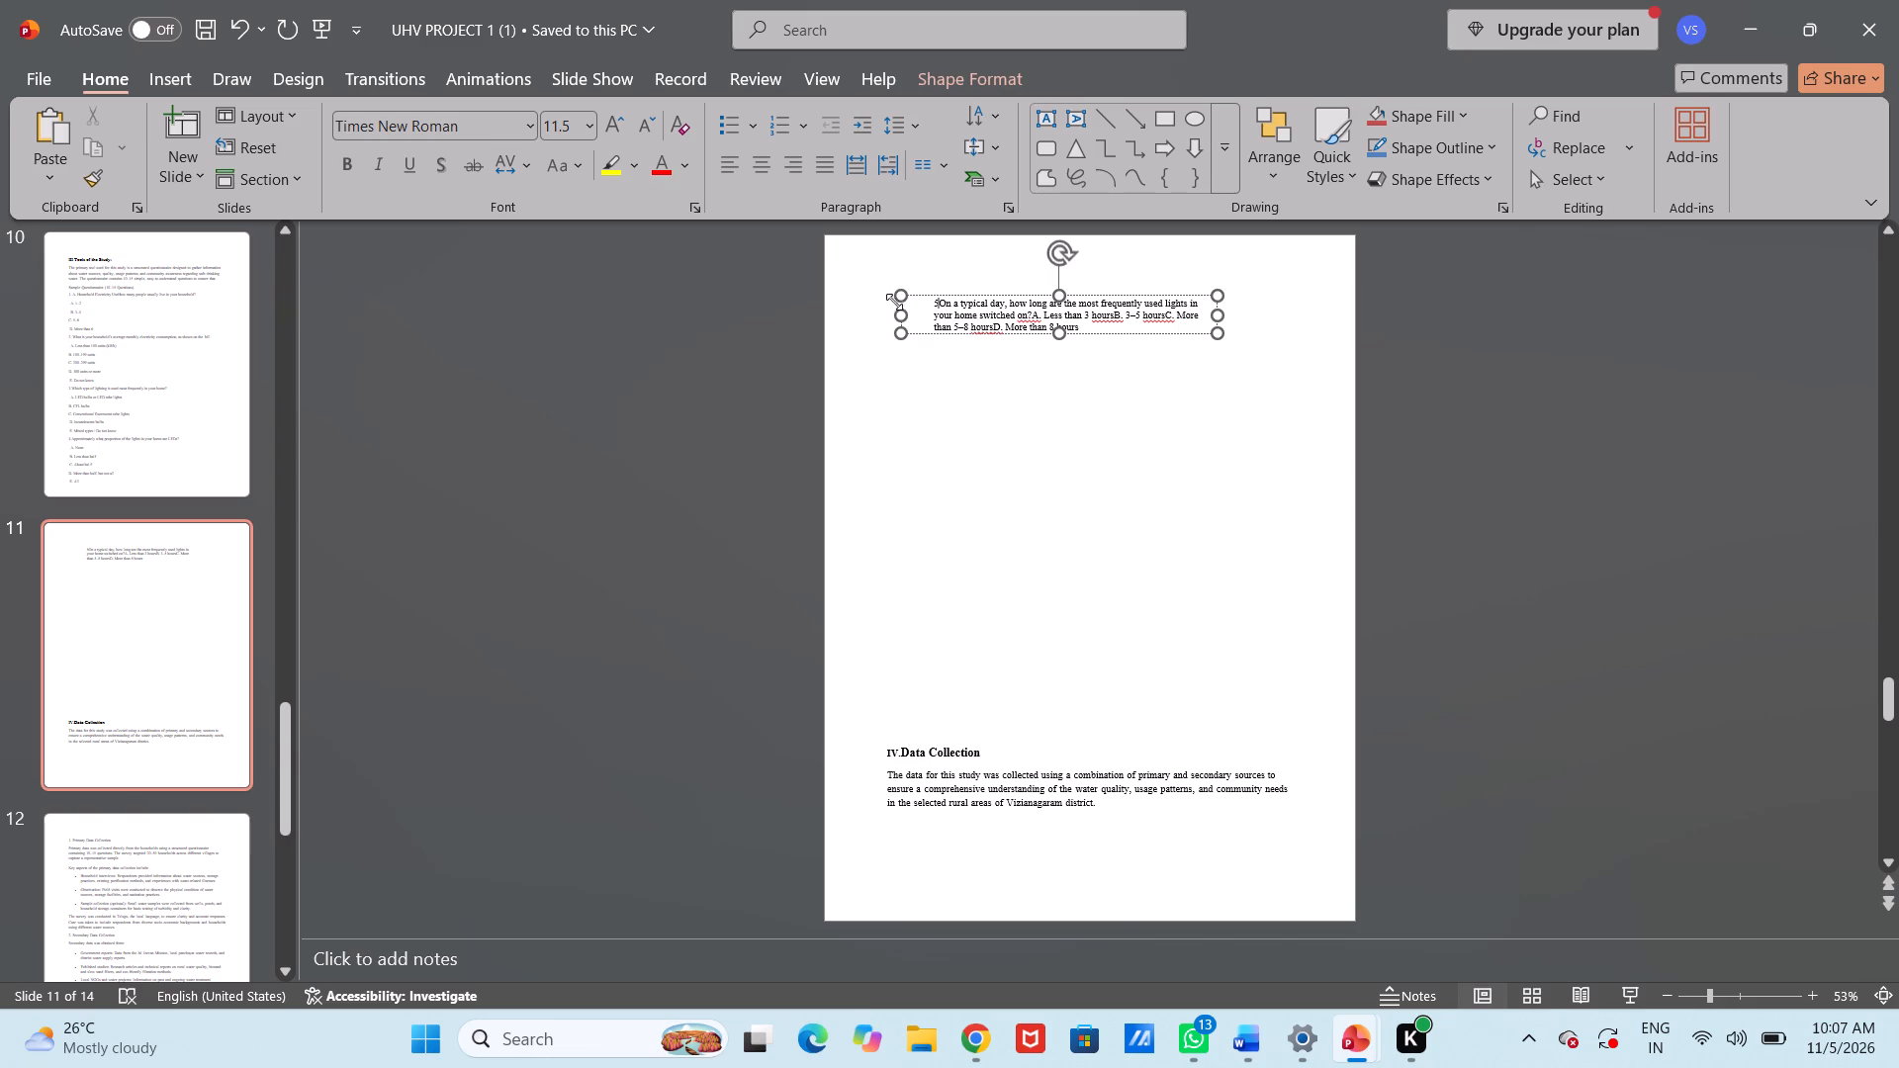
# On slide 11, enlarge the typical-day lighting question's text box so it starts near the page's top-left corner and spans almost the full page width.
pyautogui.moveTo(901, 297); pyautogui.dragTo(872, 276)
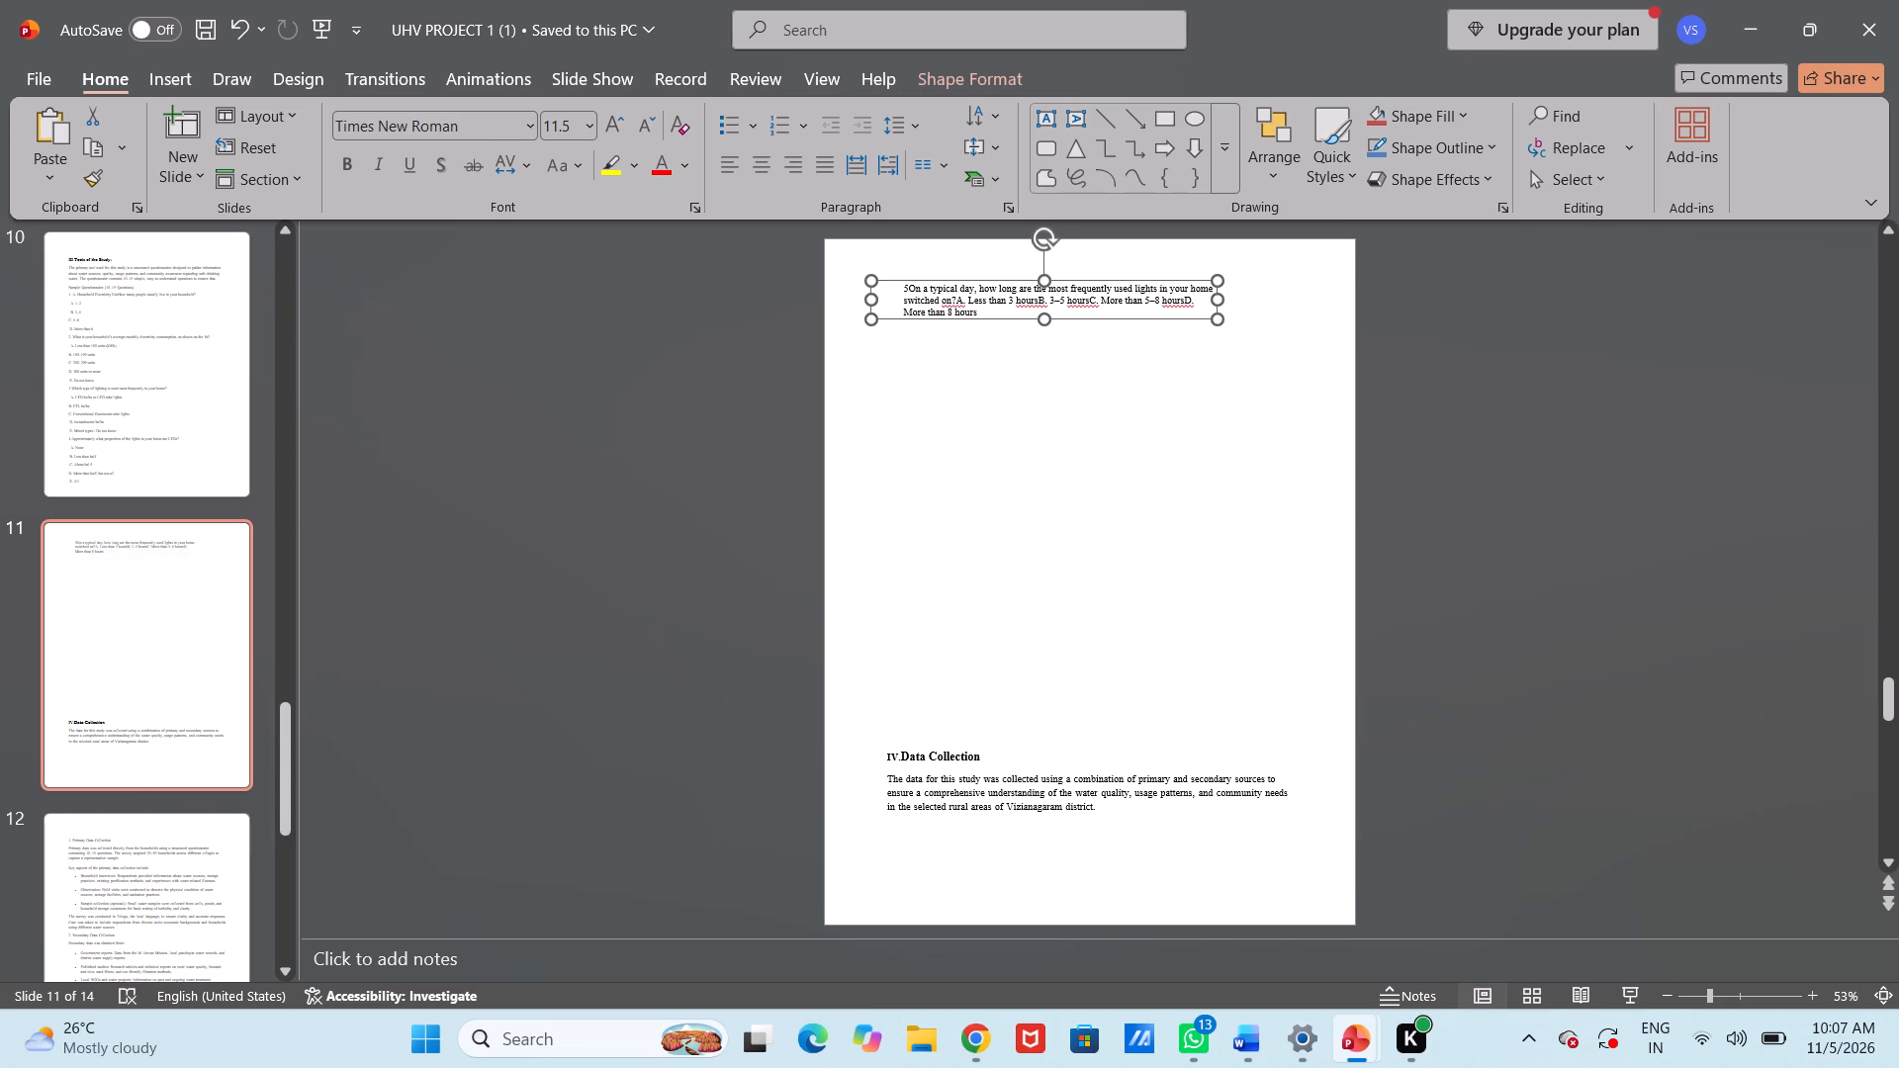
pyautogui.click(902, 286)
pyautogui.press('BackSpace')
pyautogui.press('BackSpace')
pyautogui.press('BackSpace')
pyautogui.moveTo(874, 278); pyautogui.dragTo(859, 267)
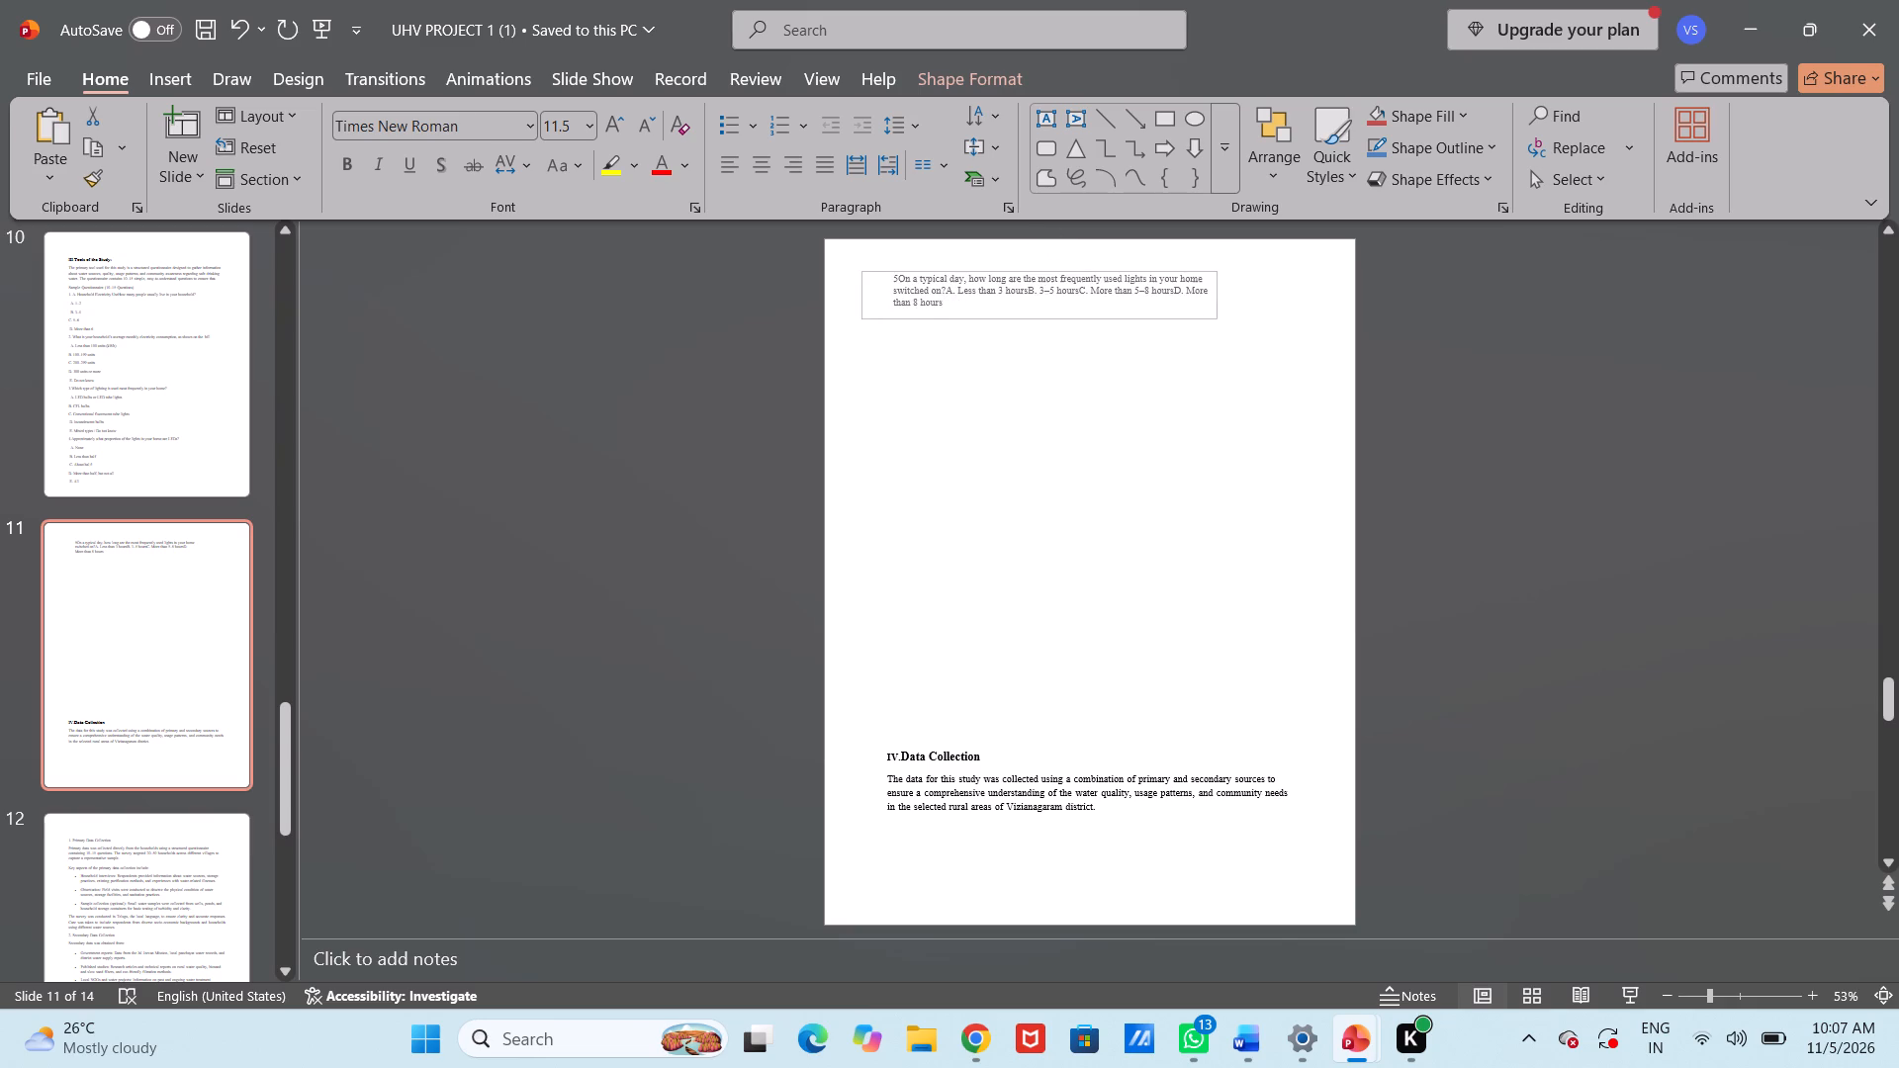
pyautogui.moveTo(859, 267); pyautogui.dragTo(849, 255)
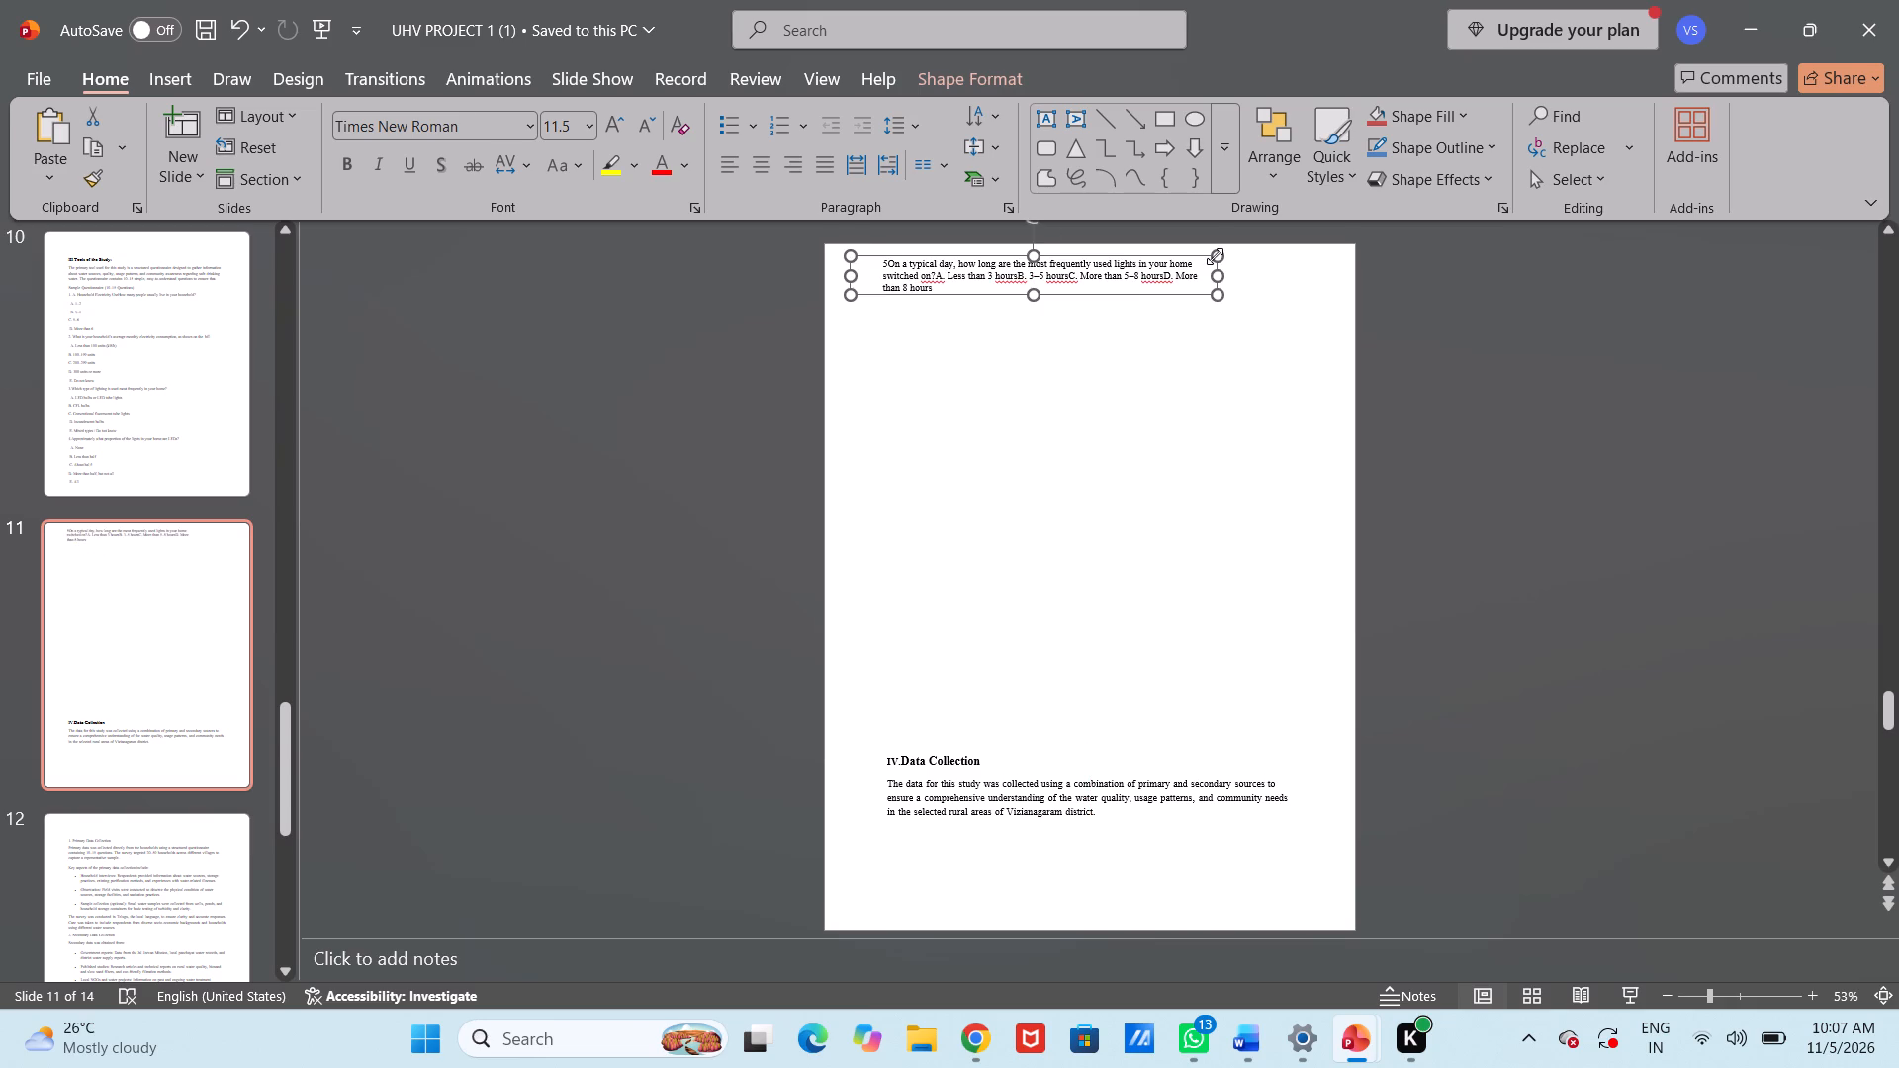
pyautogui.moveTo(1215, 256); pyautogui.dragTo(1337, 257)
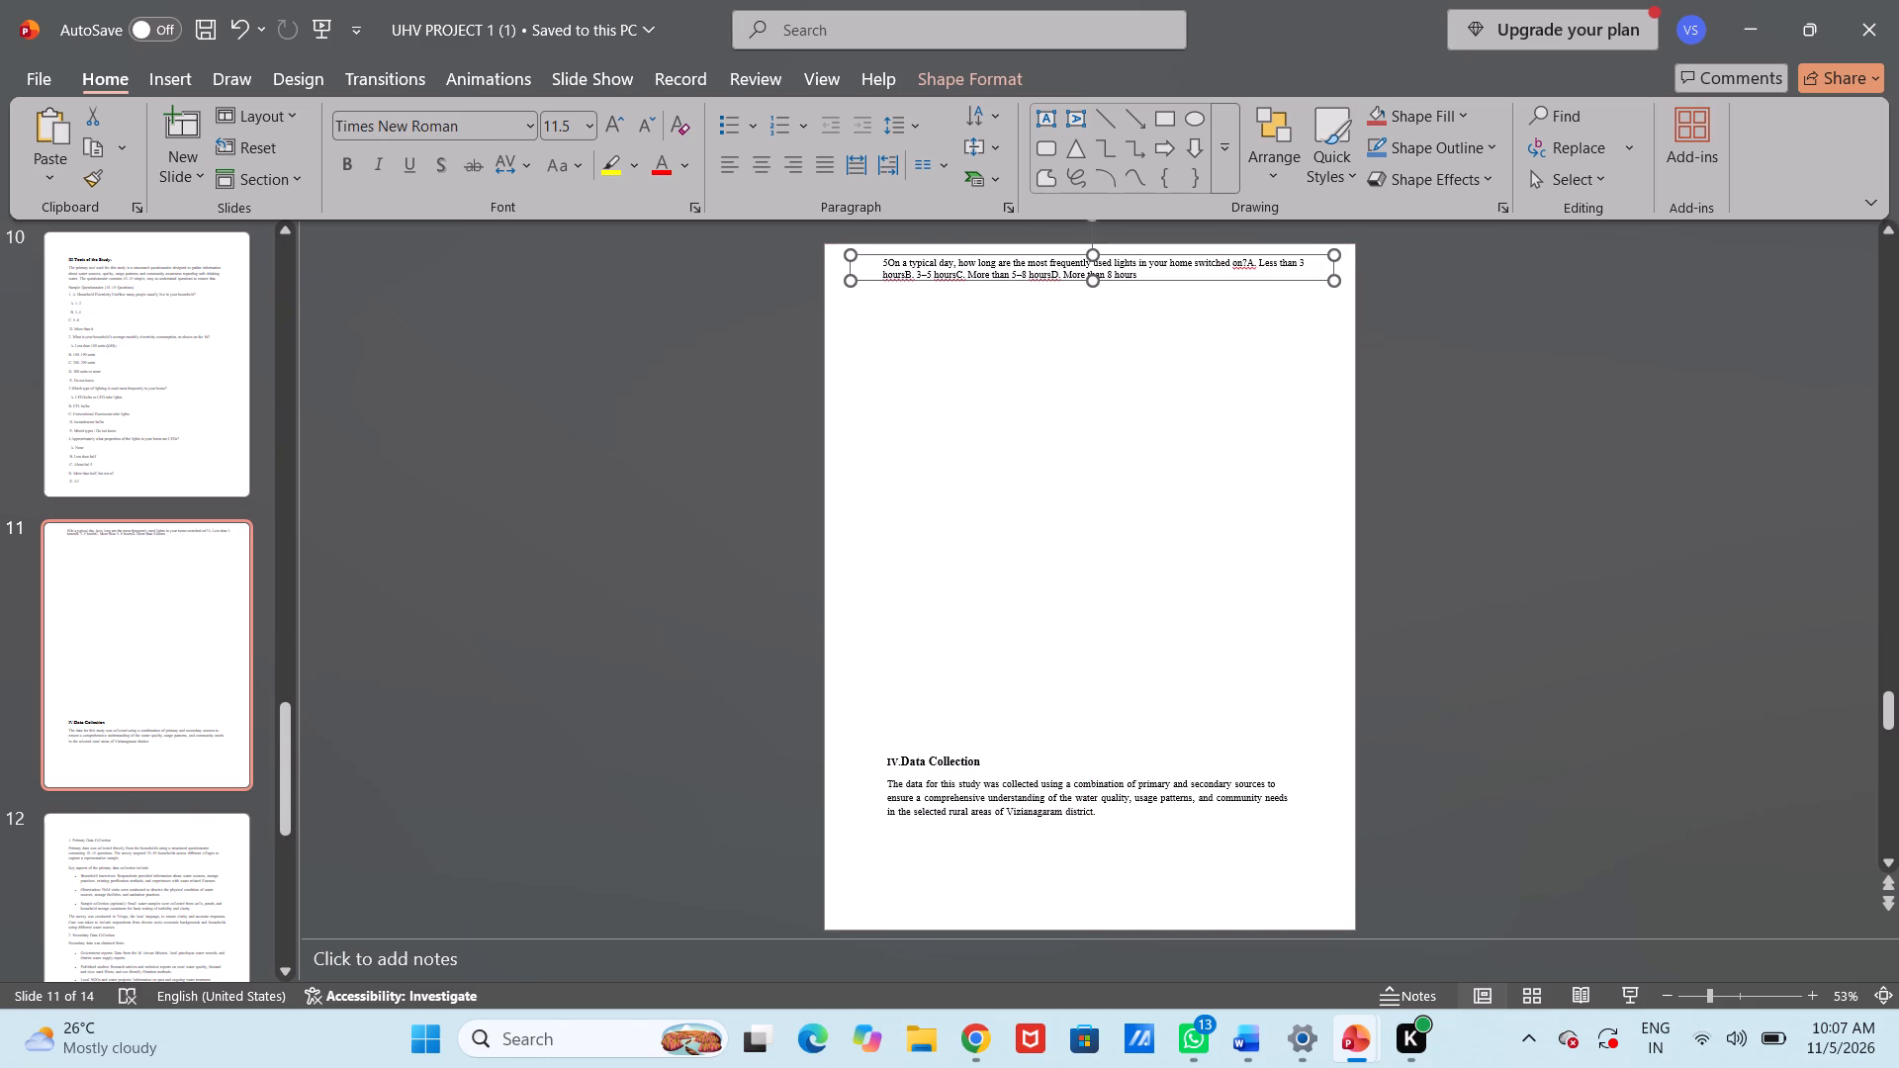
pyautogui.moveTo(1095, 285); pyautogui.dragTo(1089, 671)
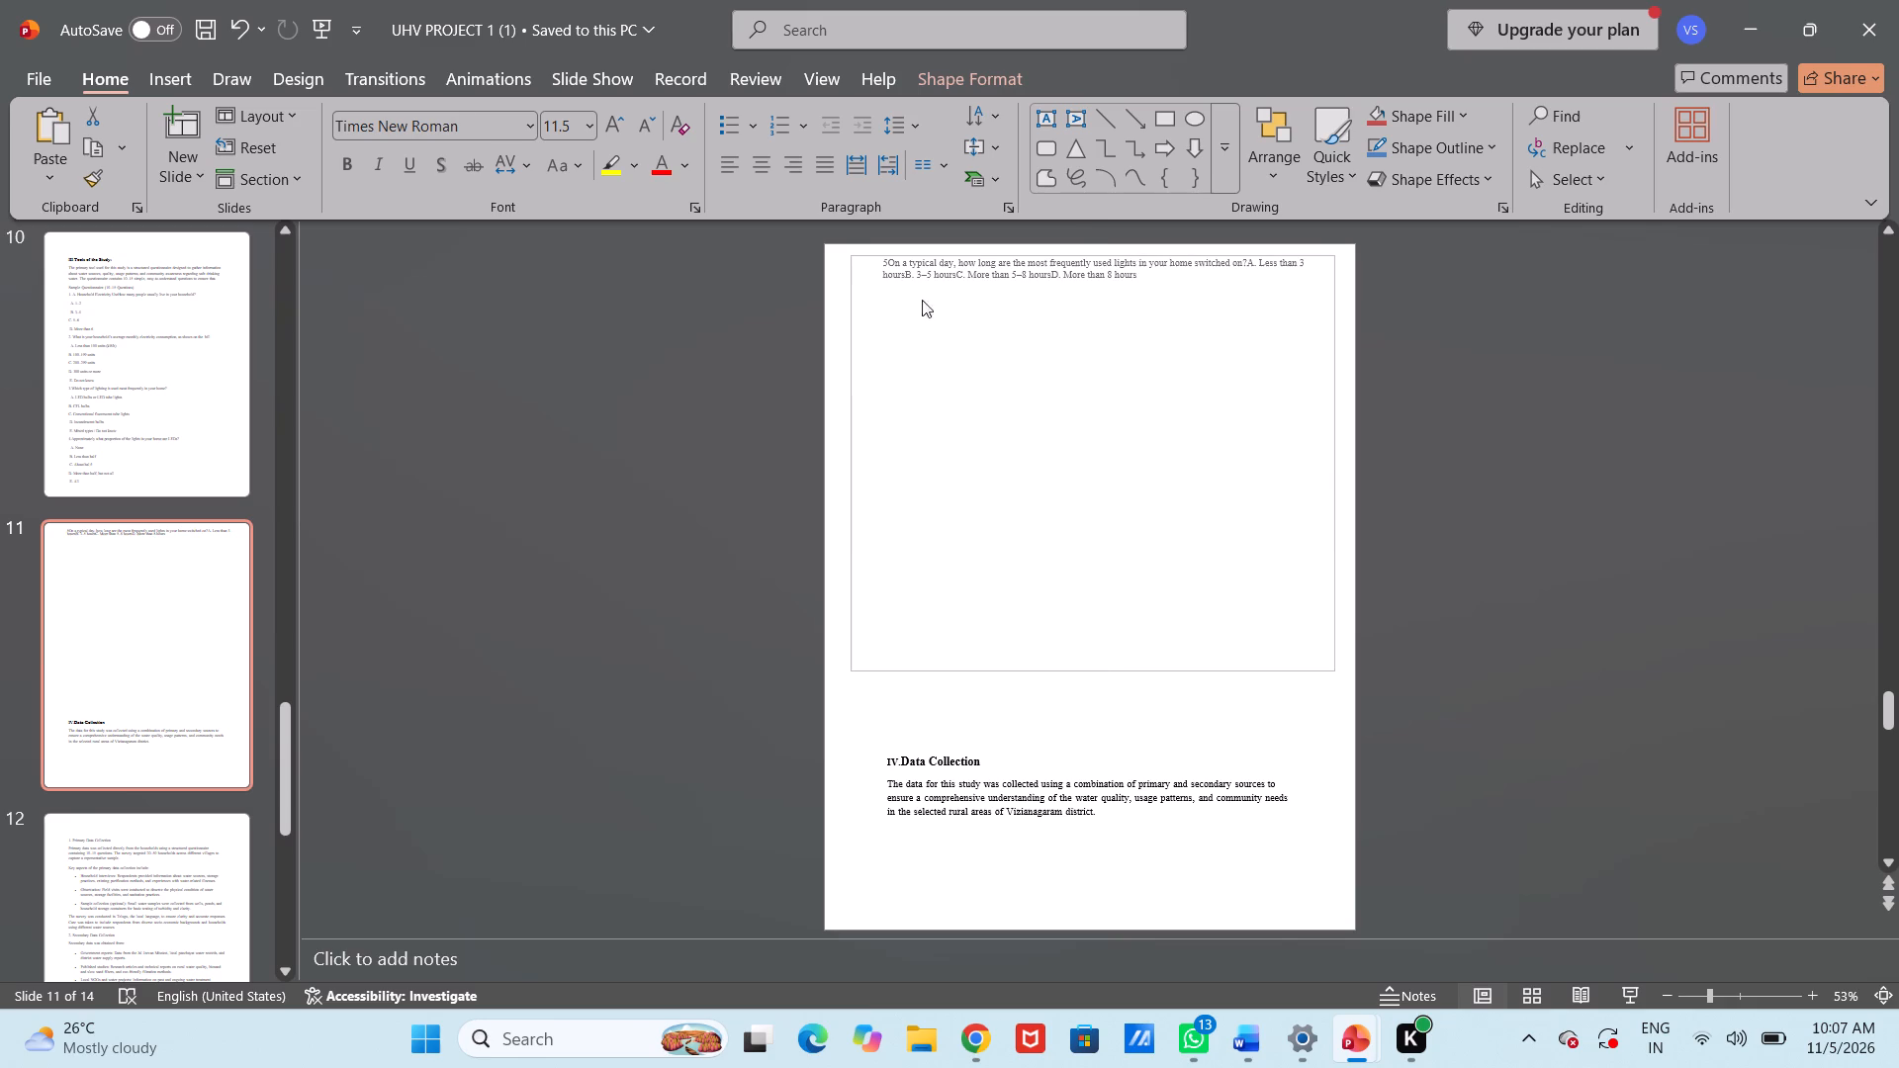
# Number the typical-day lighting question as 5., put its answer options A to D on separate lines, and add an empty line after them.
pyautogui.click(886, 261)
pyautogui.press('.')
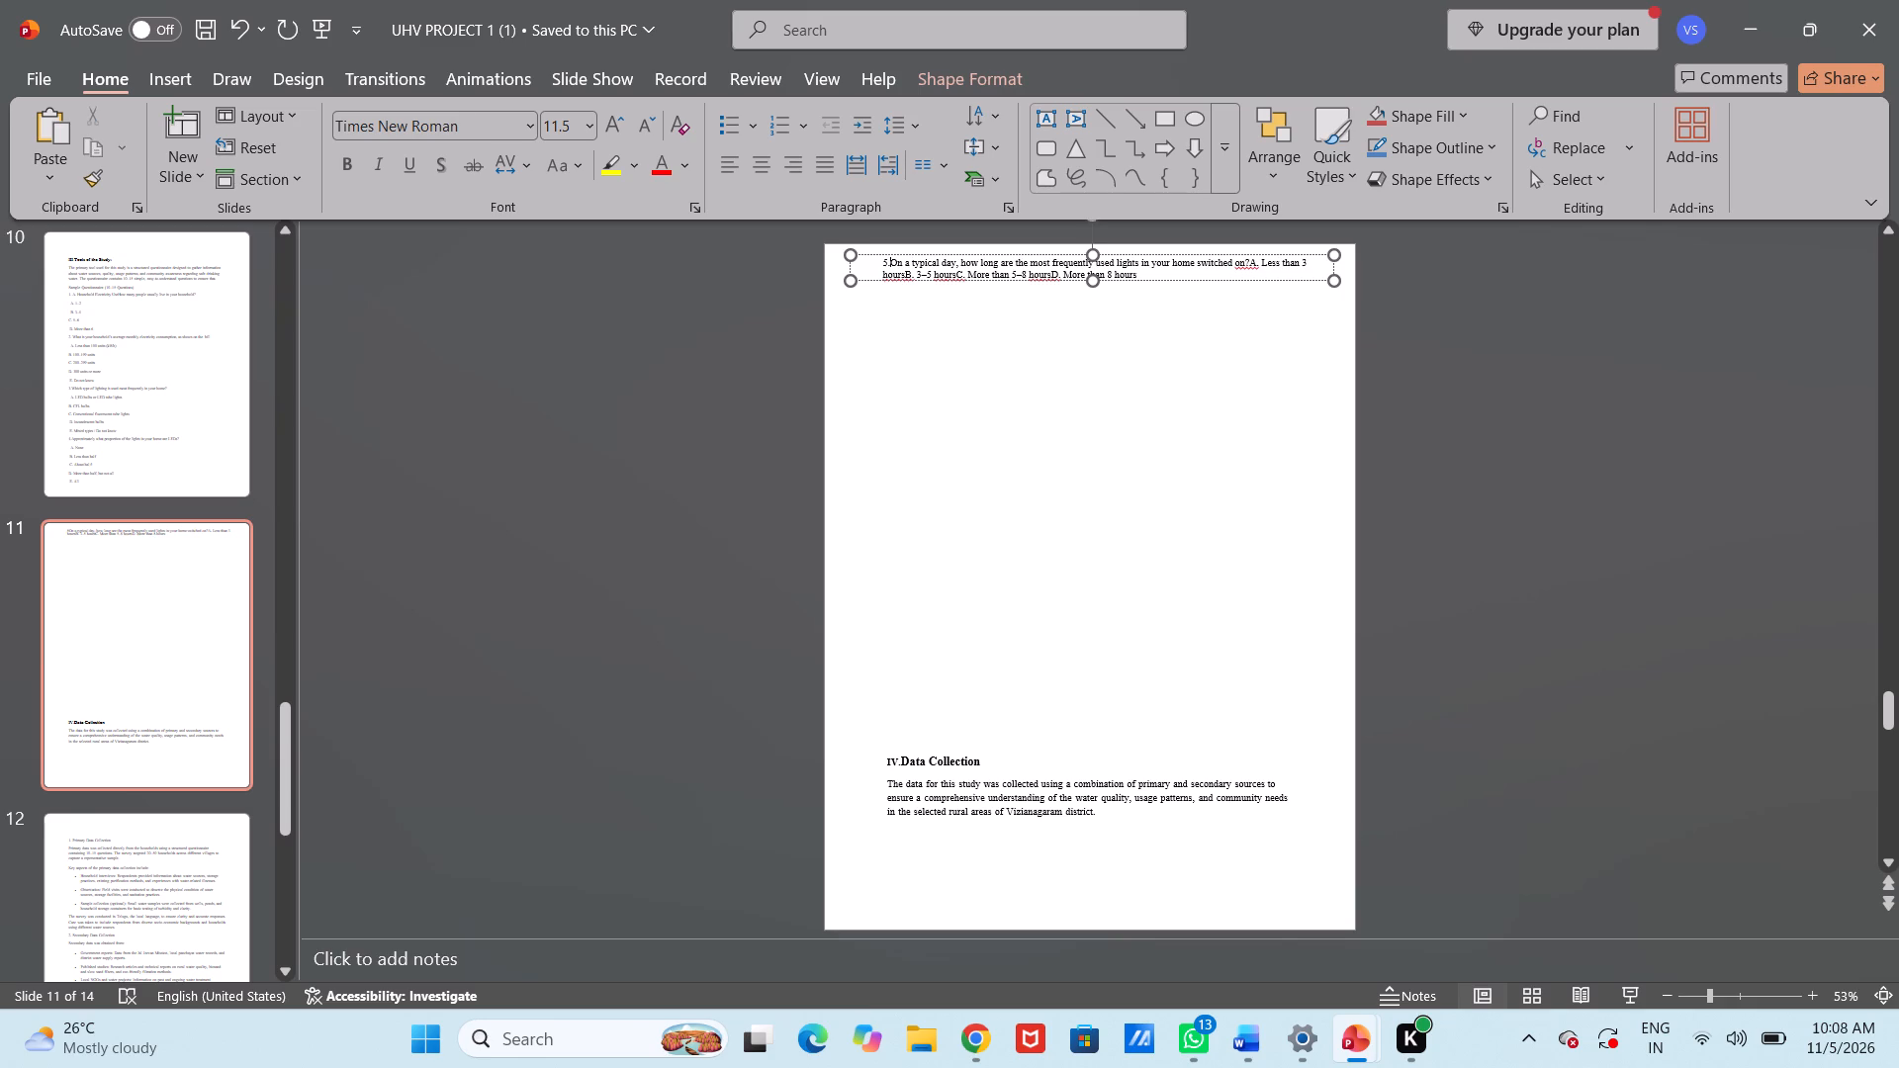
pyautogui.click(1247, 259)
pyautogui.press('Return')
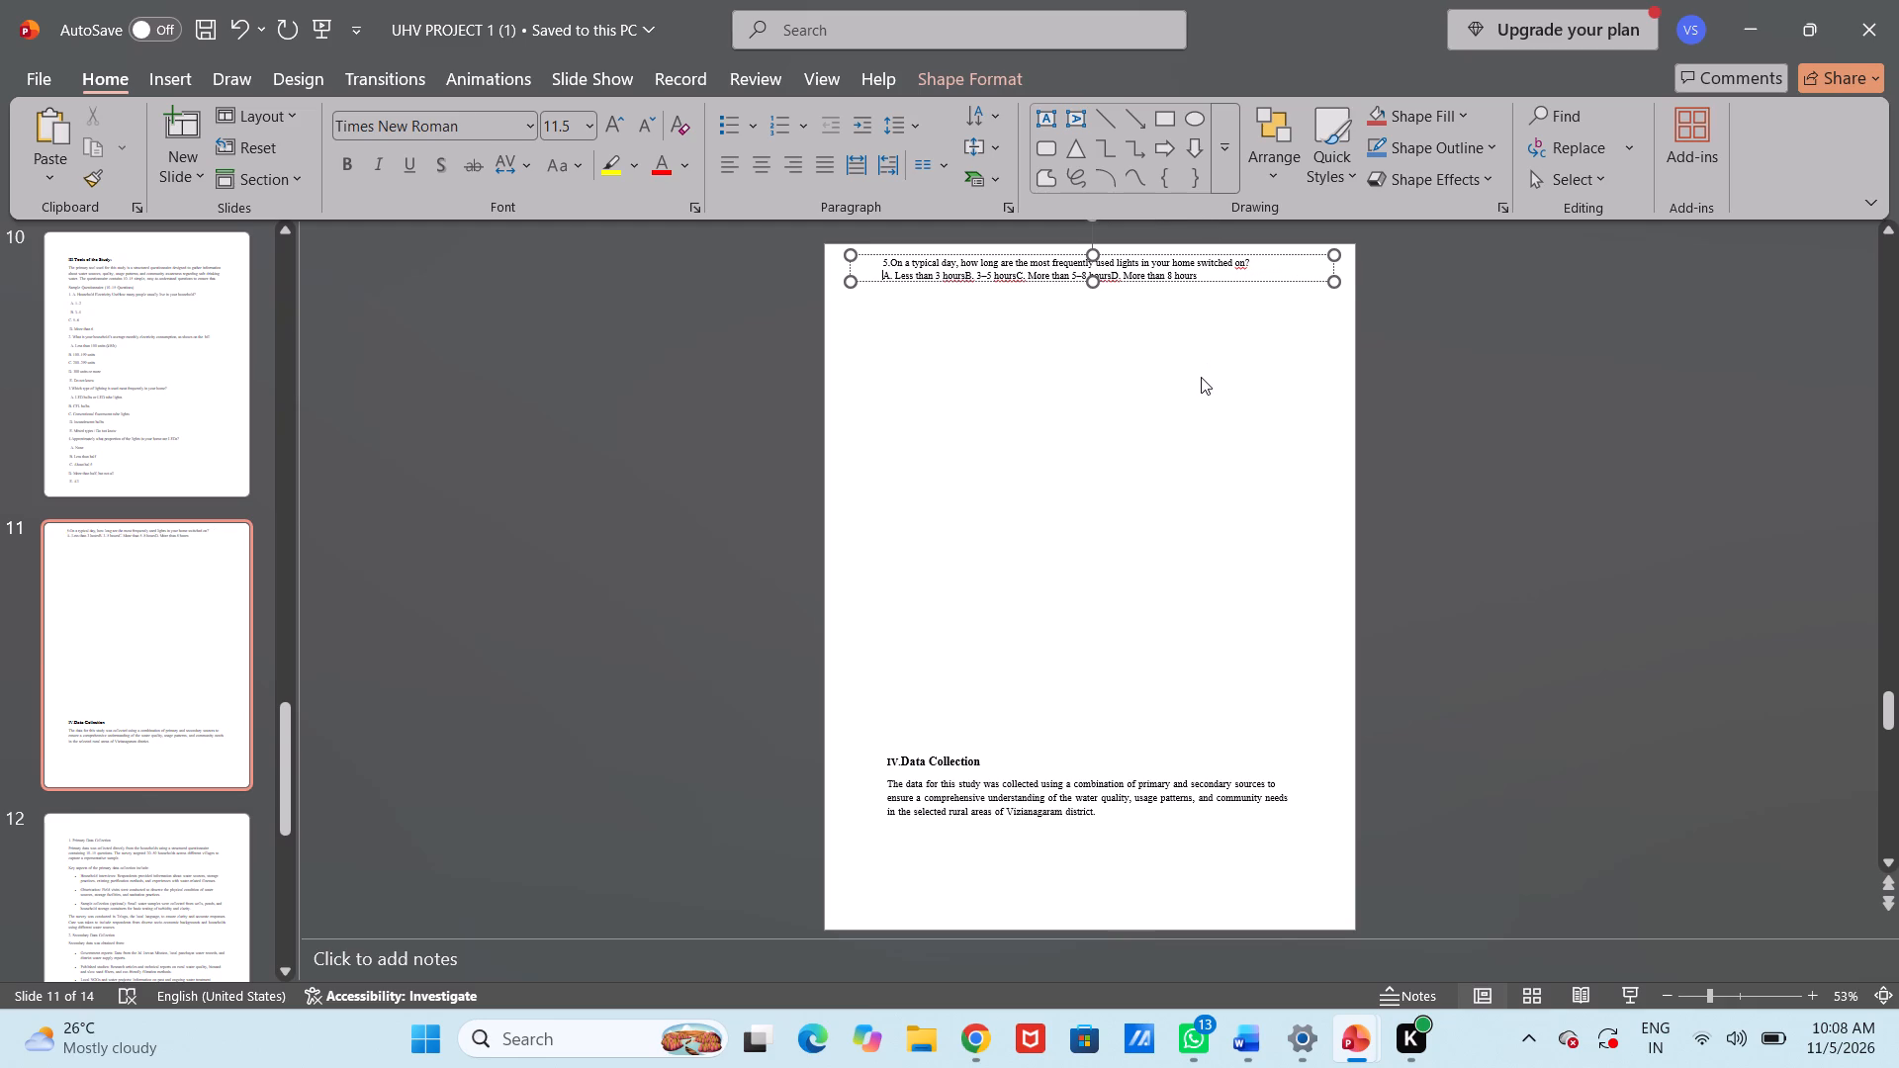
pyautogui.keyDown('ctrl'); pyautogui.scroll(1, 1201, 377); pyautogui.keyUp('ctrl')
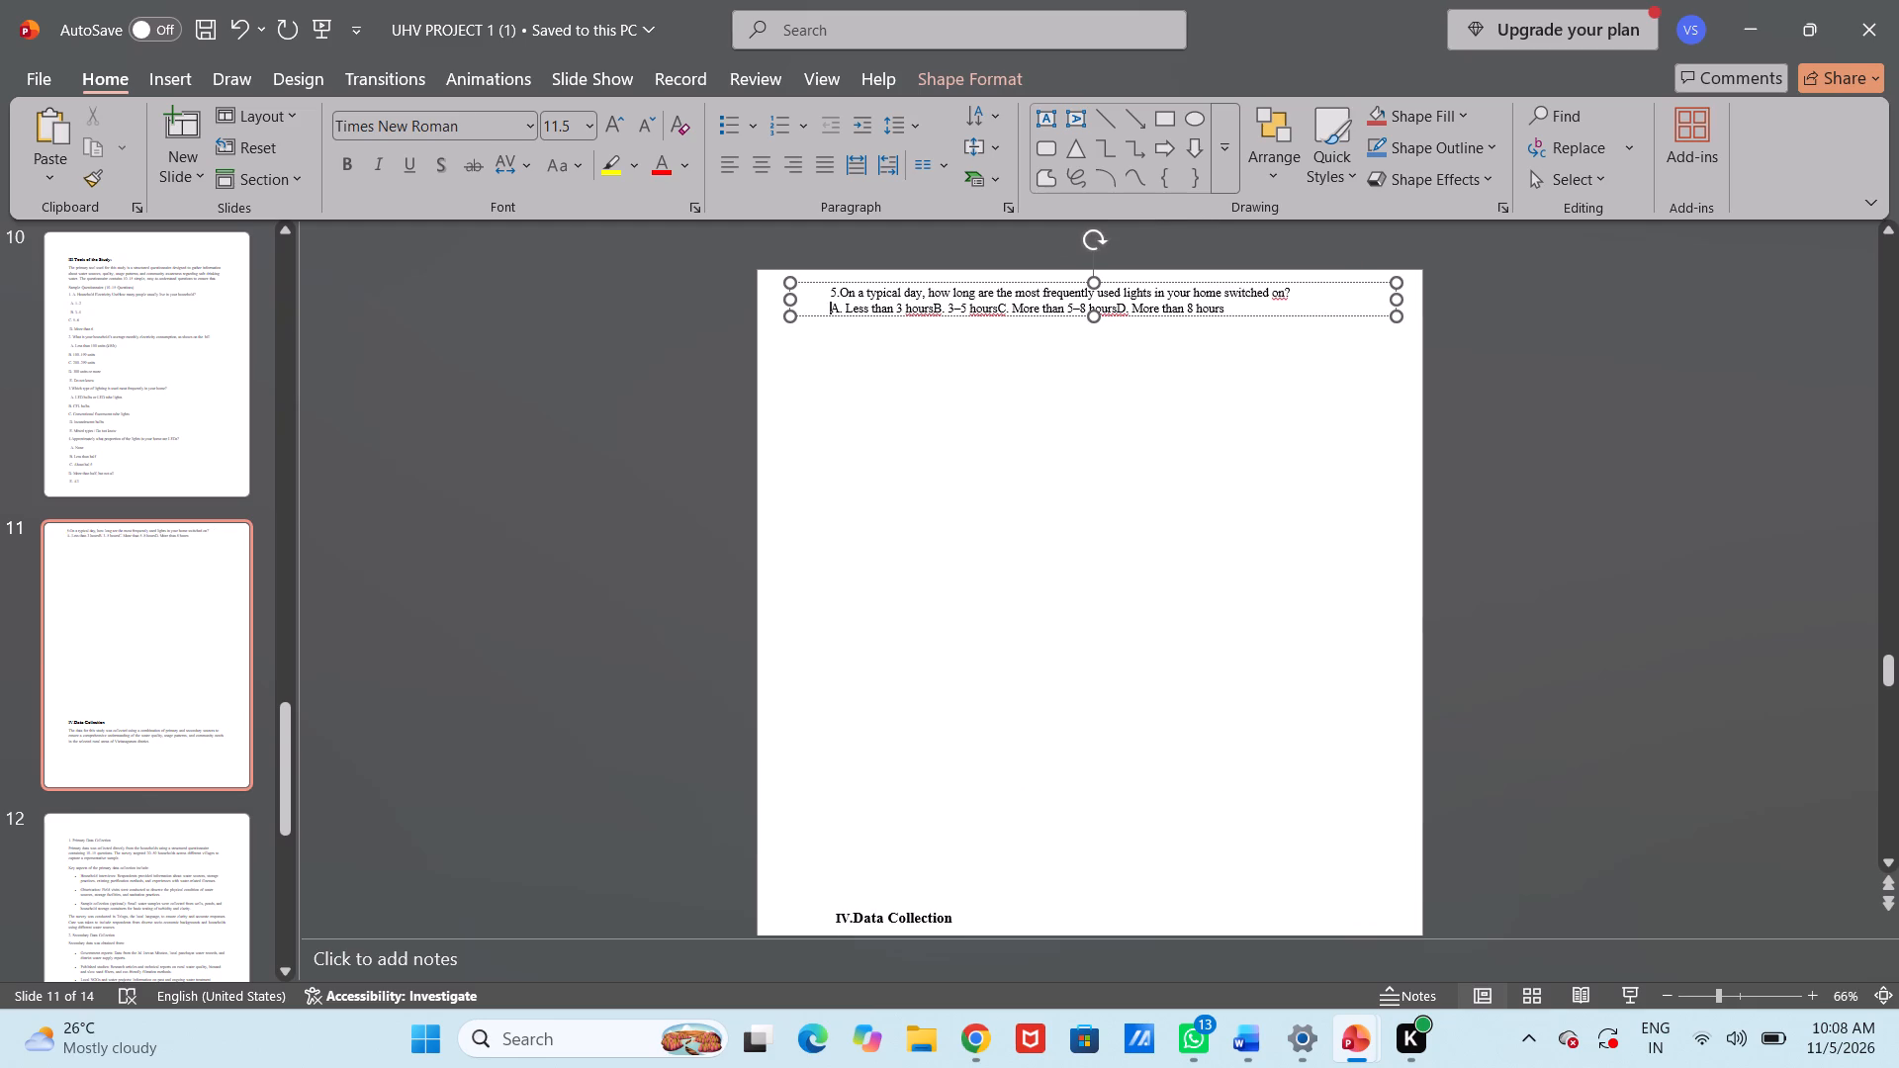
pyautogui.click(933, 306)
pyautogui.press('Return')
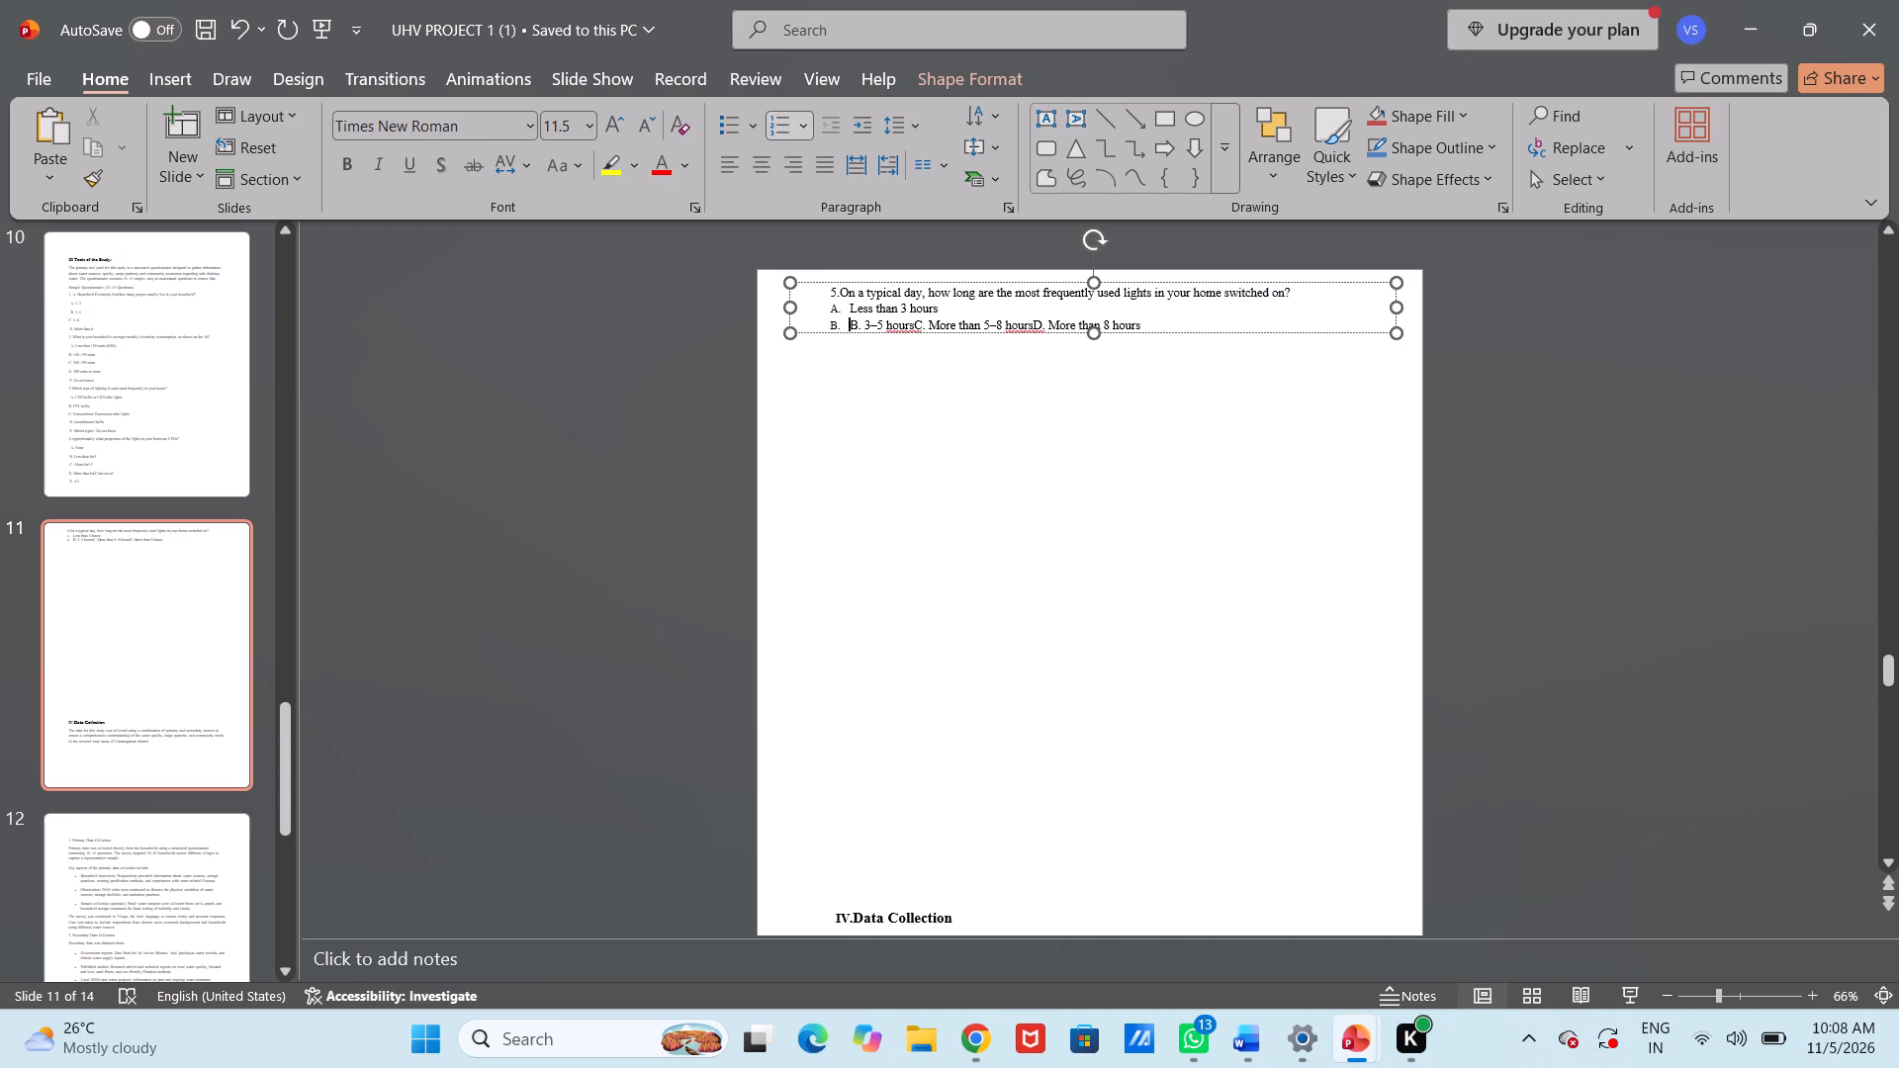
pyautogui.click(912, 323)
pyautogui.press('Return')
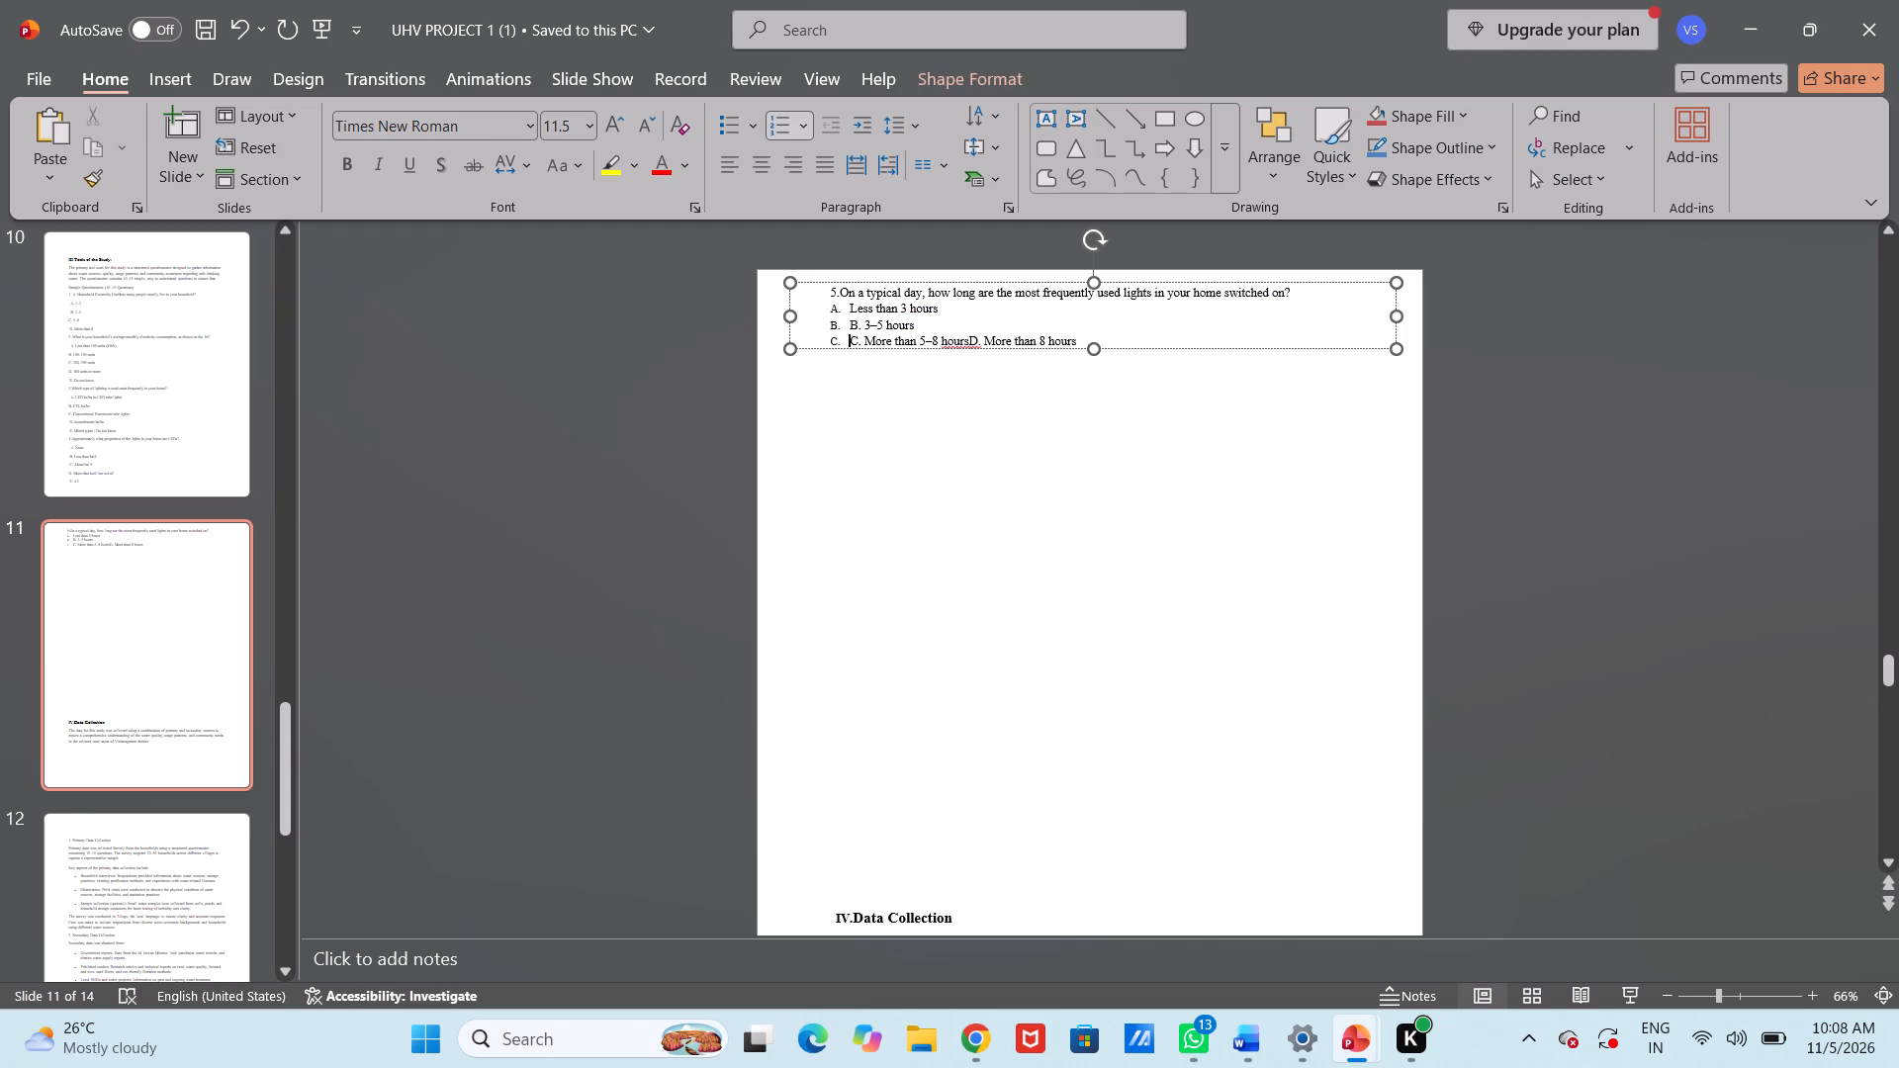
pyautogui.click(970, 339)
pyautogui.press('Return')
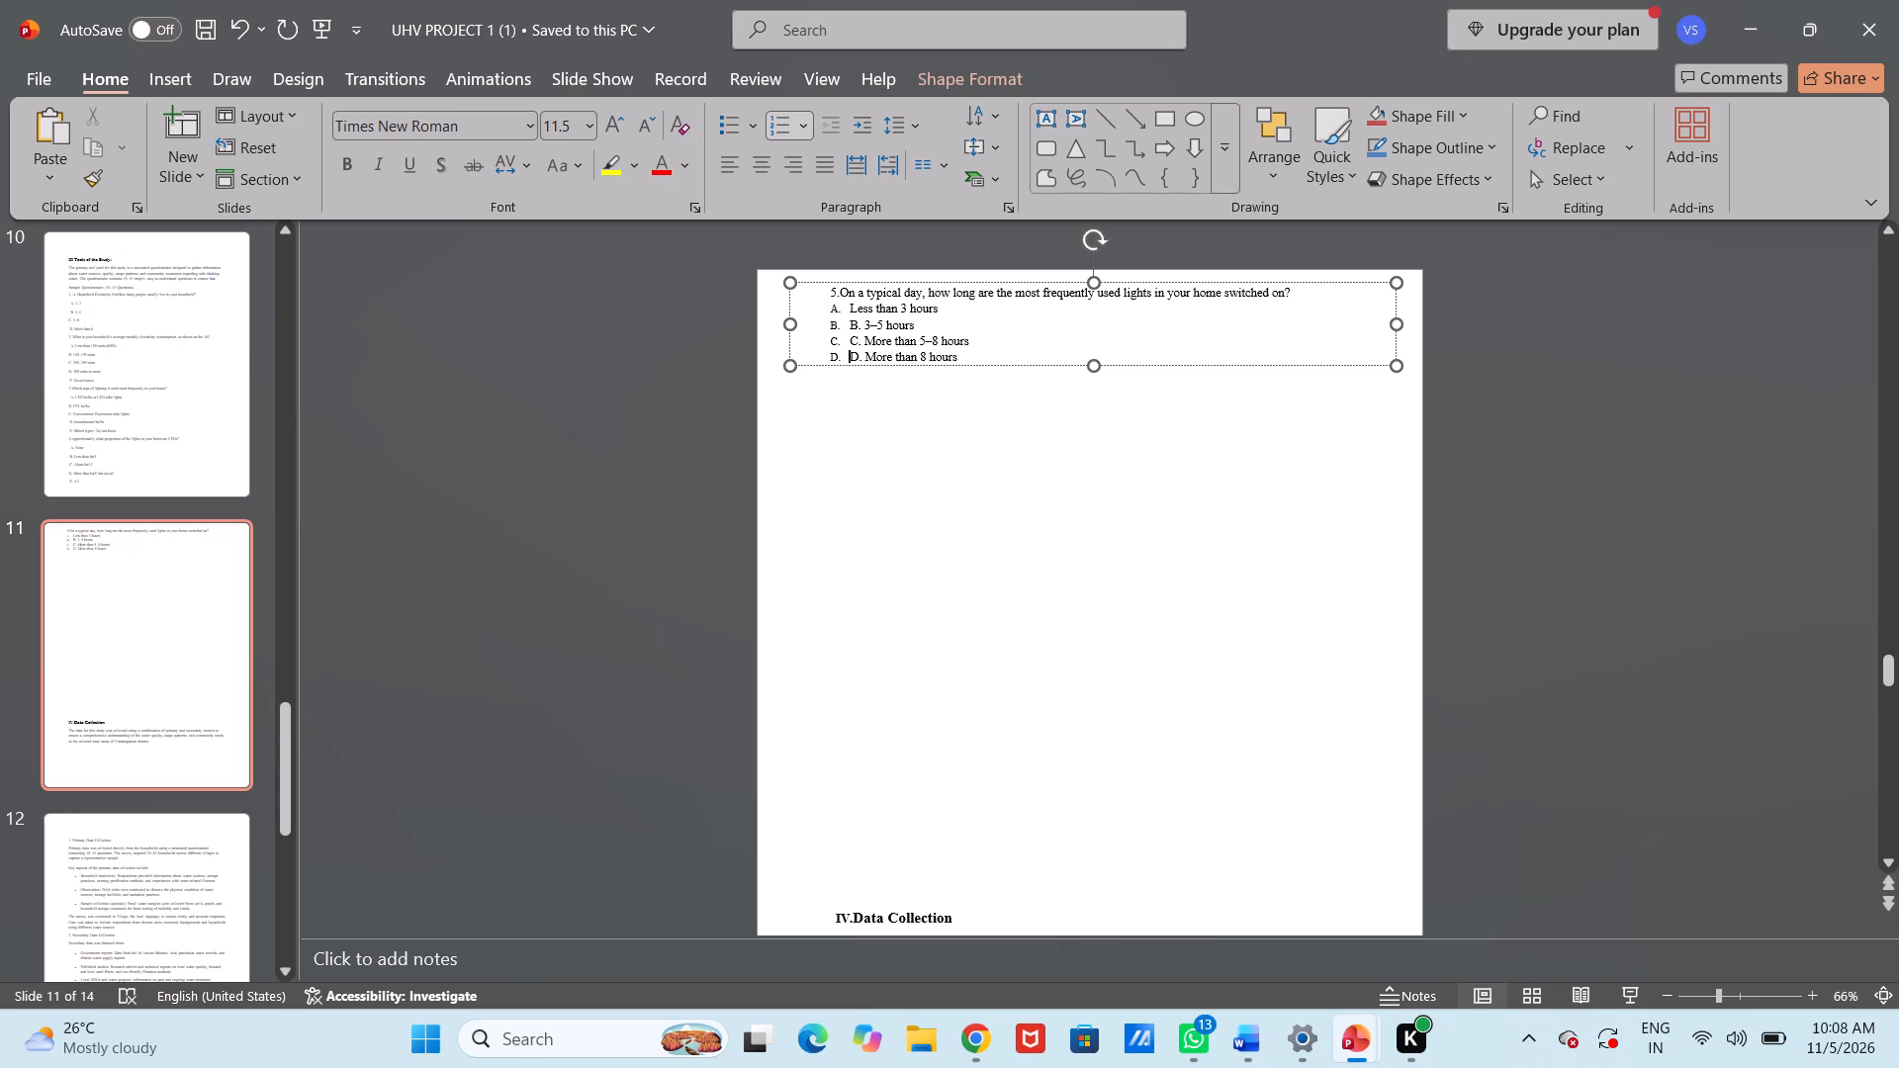
pyautogui.click(976, 362)
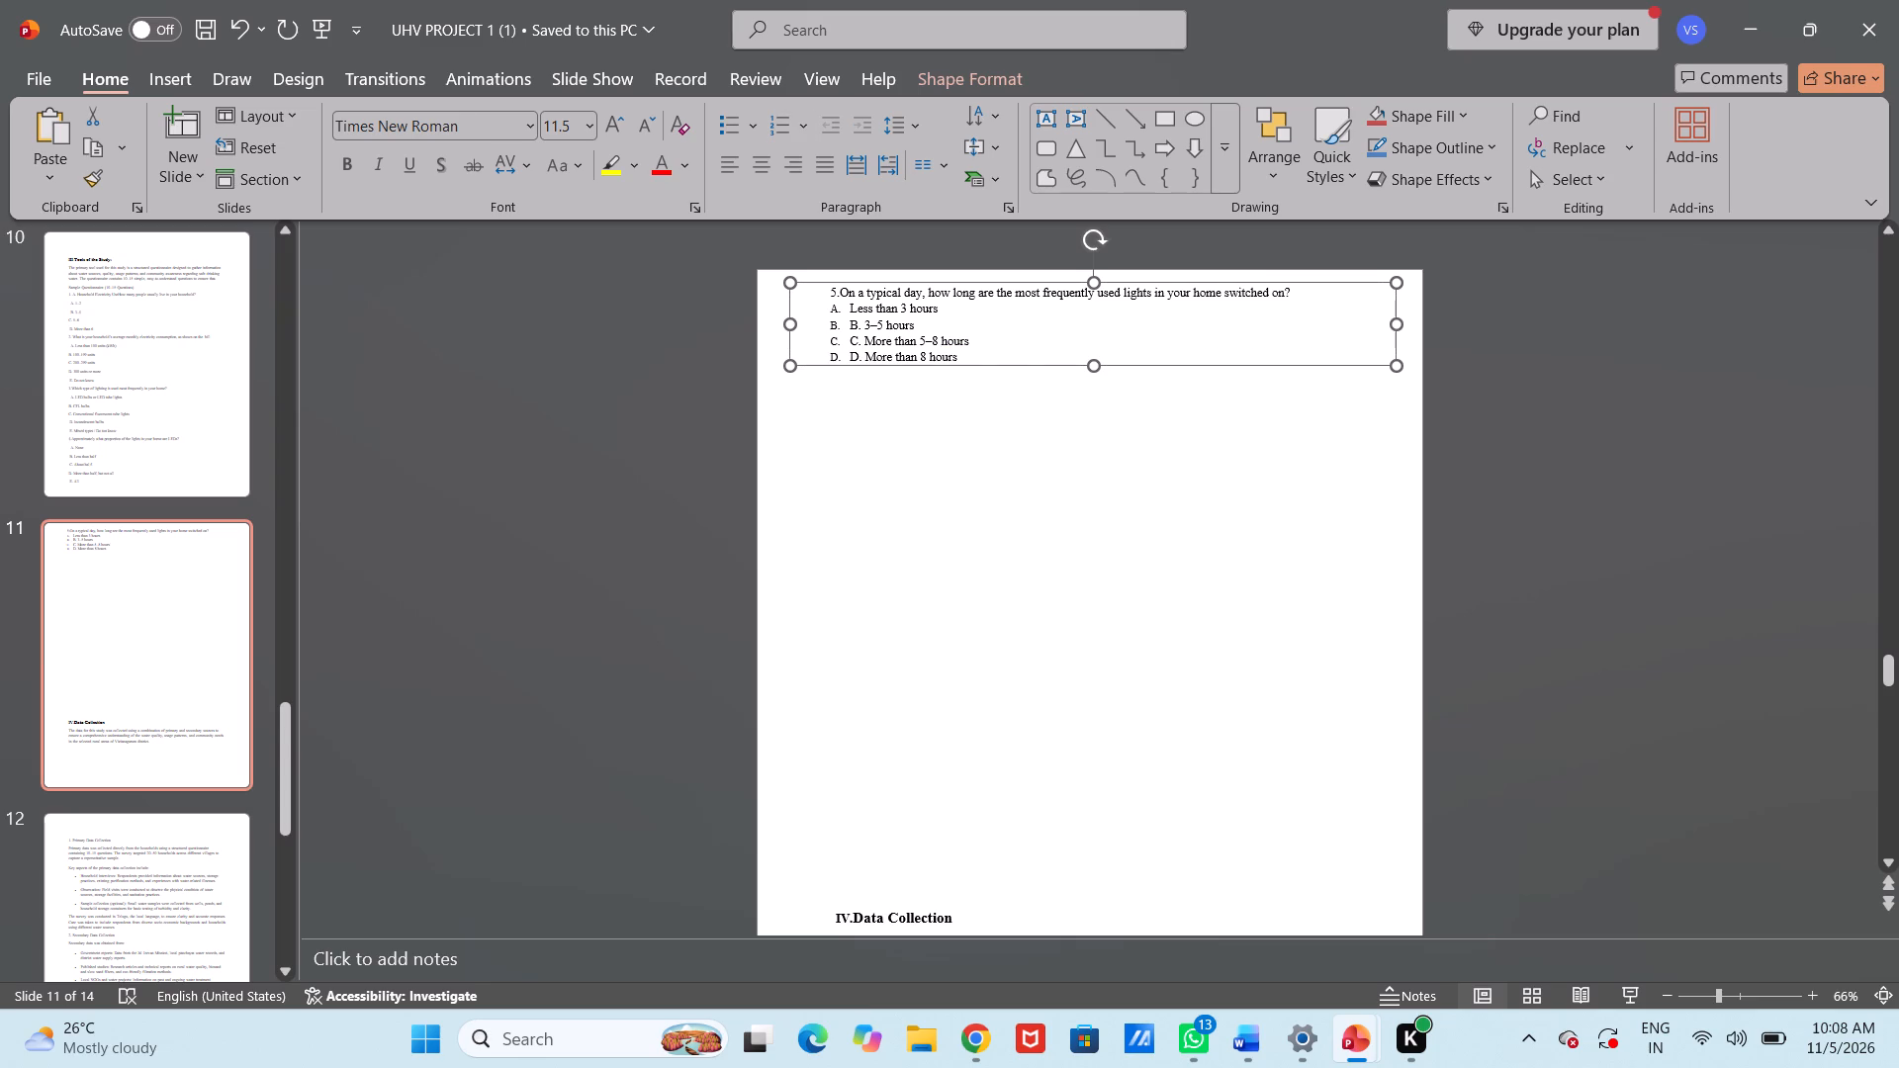
pyautogui.click(958, 356)
pyautogui.press('Return')
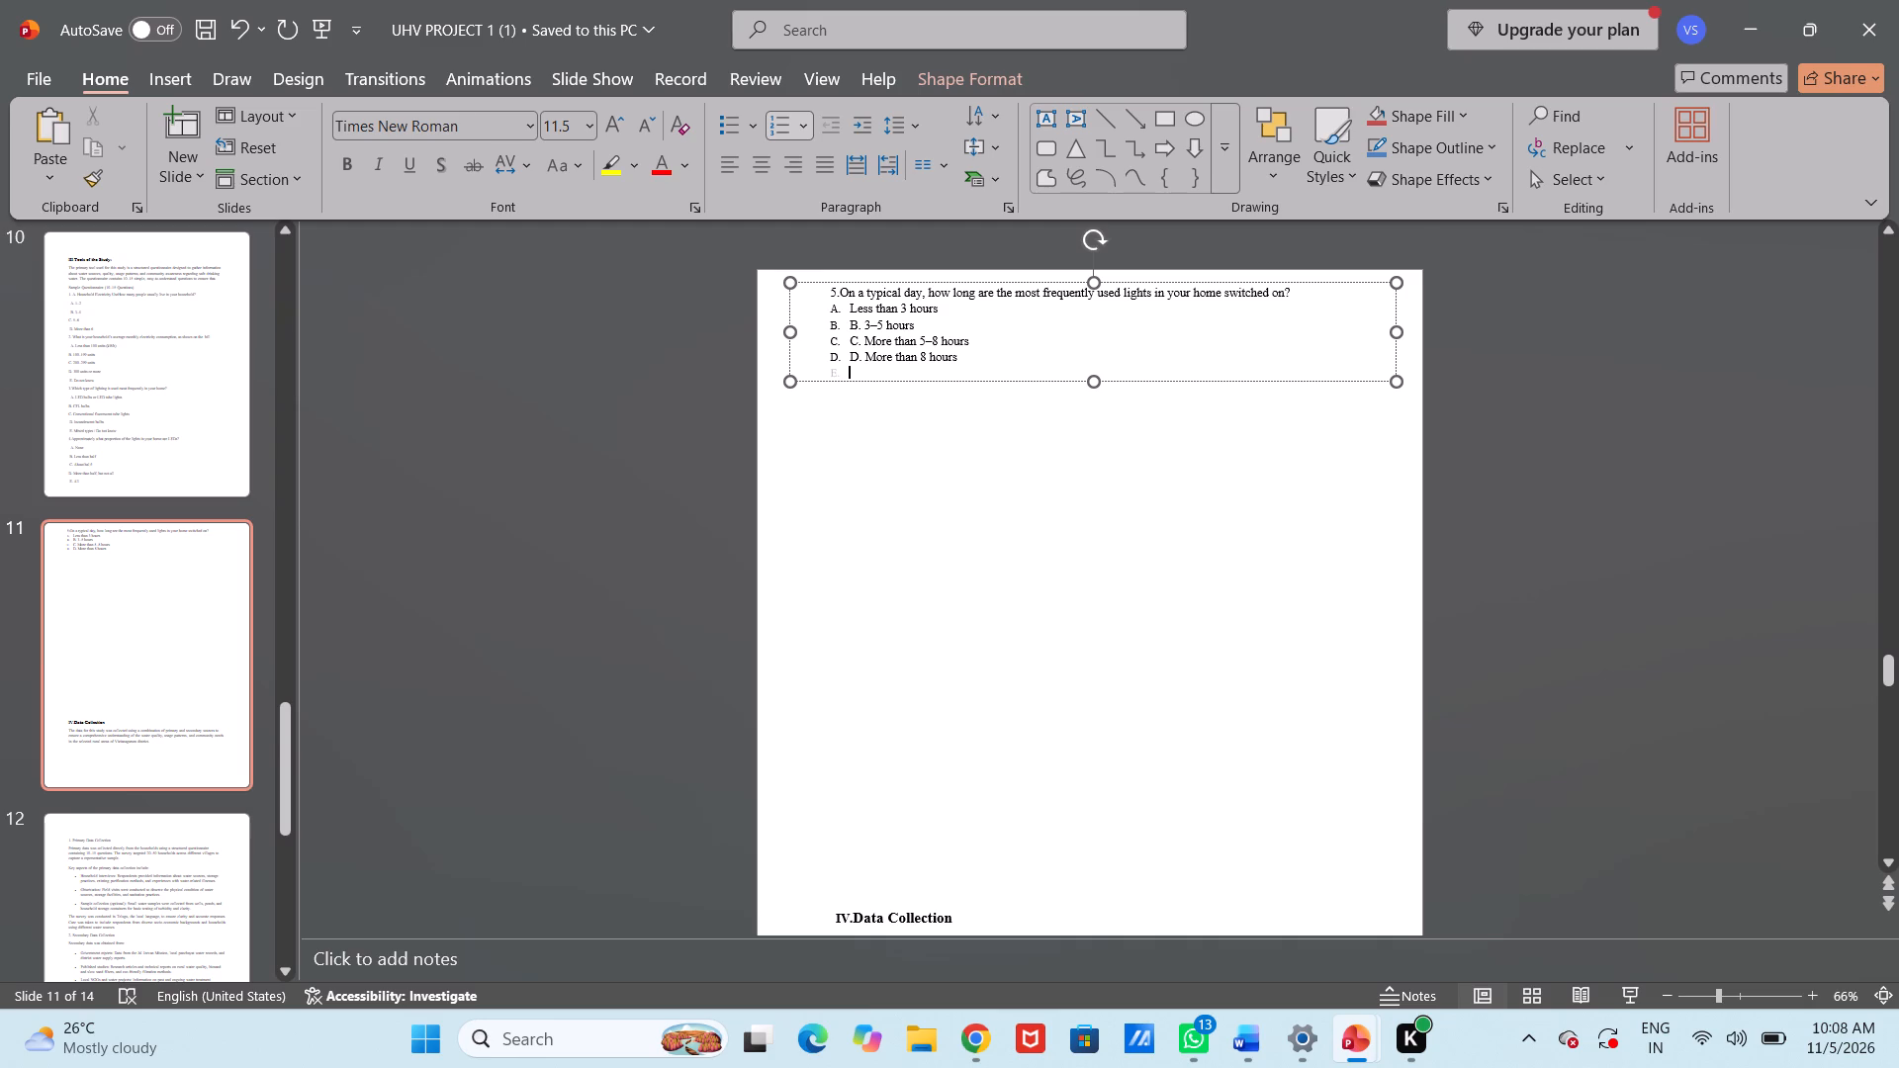
# On slide 10, indent question 4's answer option D, More than half, but not all, by one space.
pyautogui.scroll(1, 903, 440)
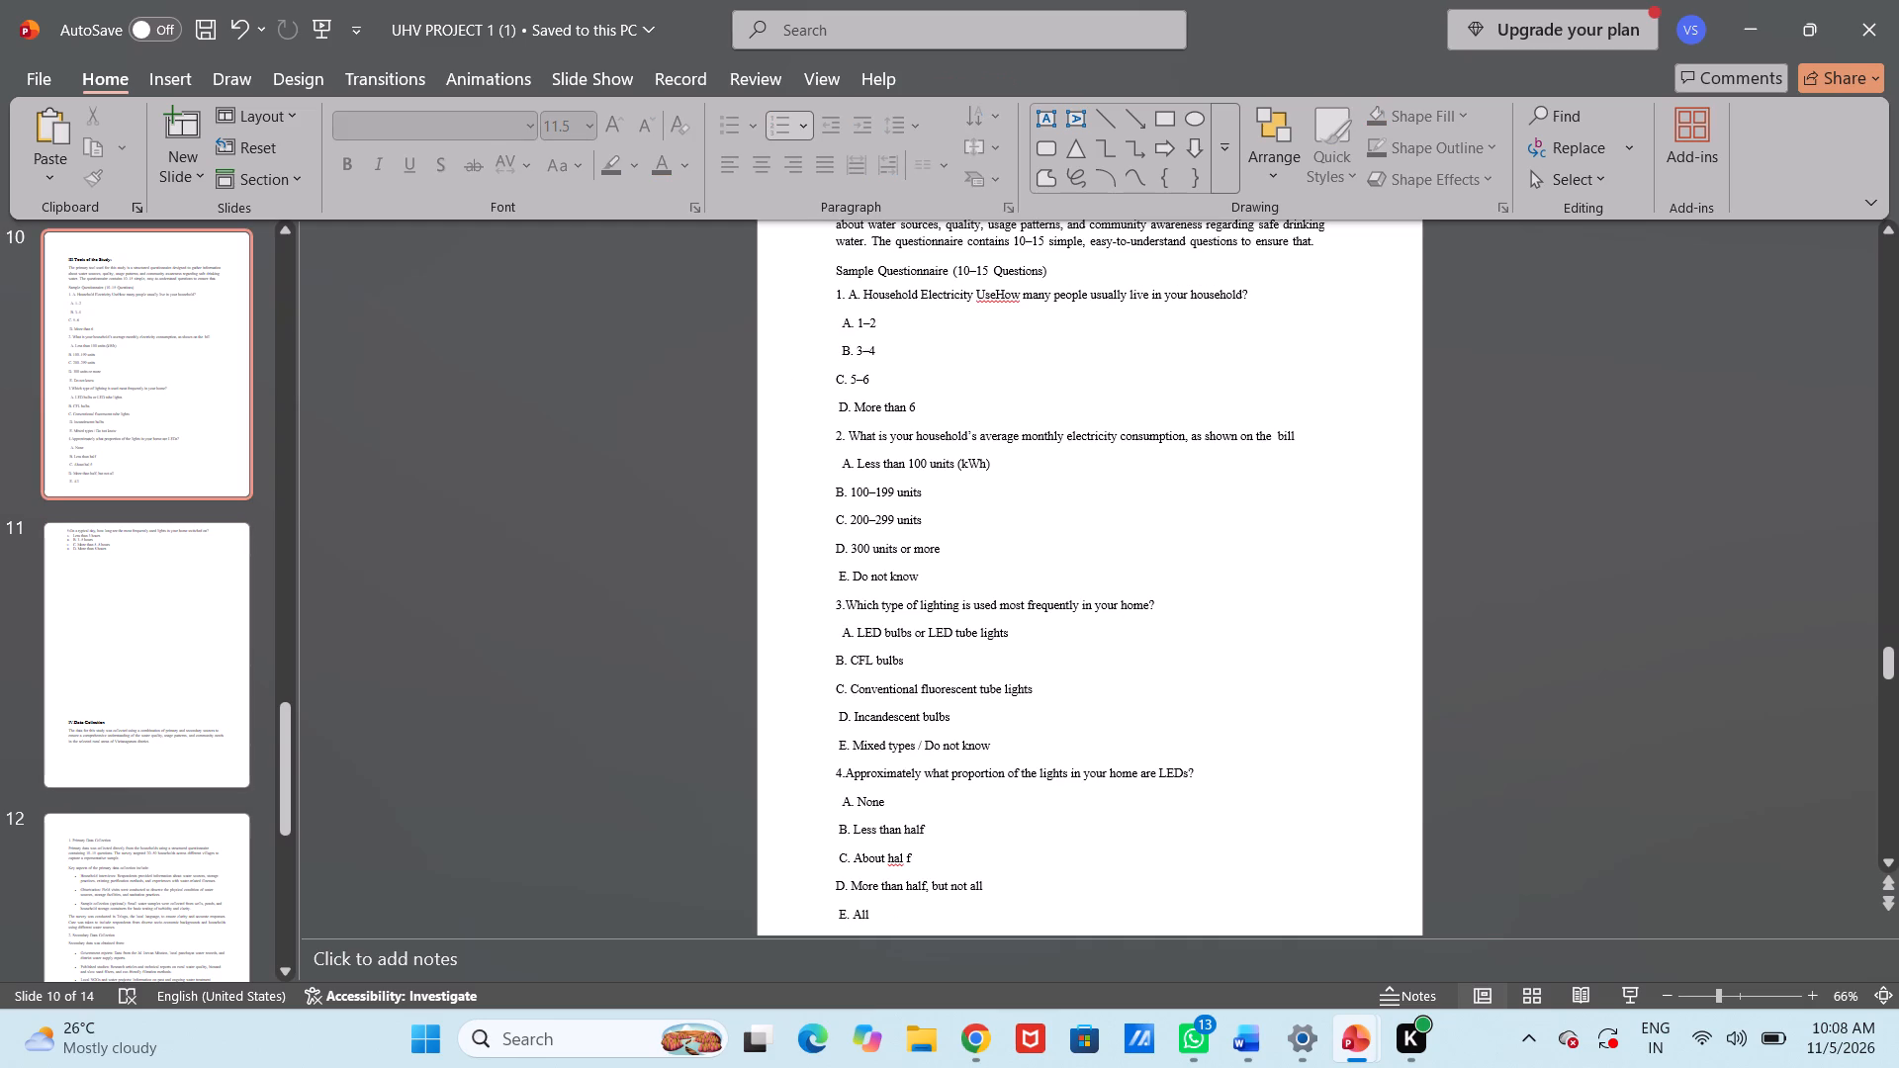
pyautogui.click(836, 883)
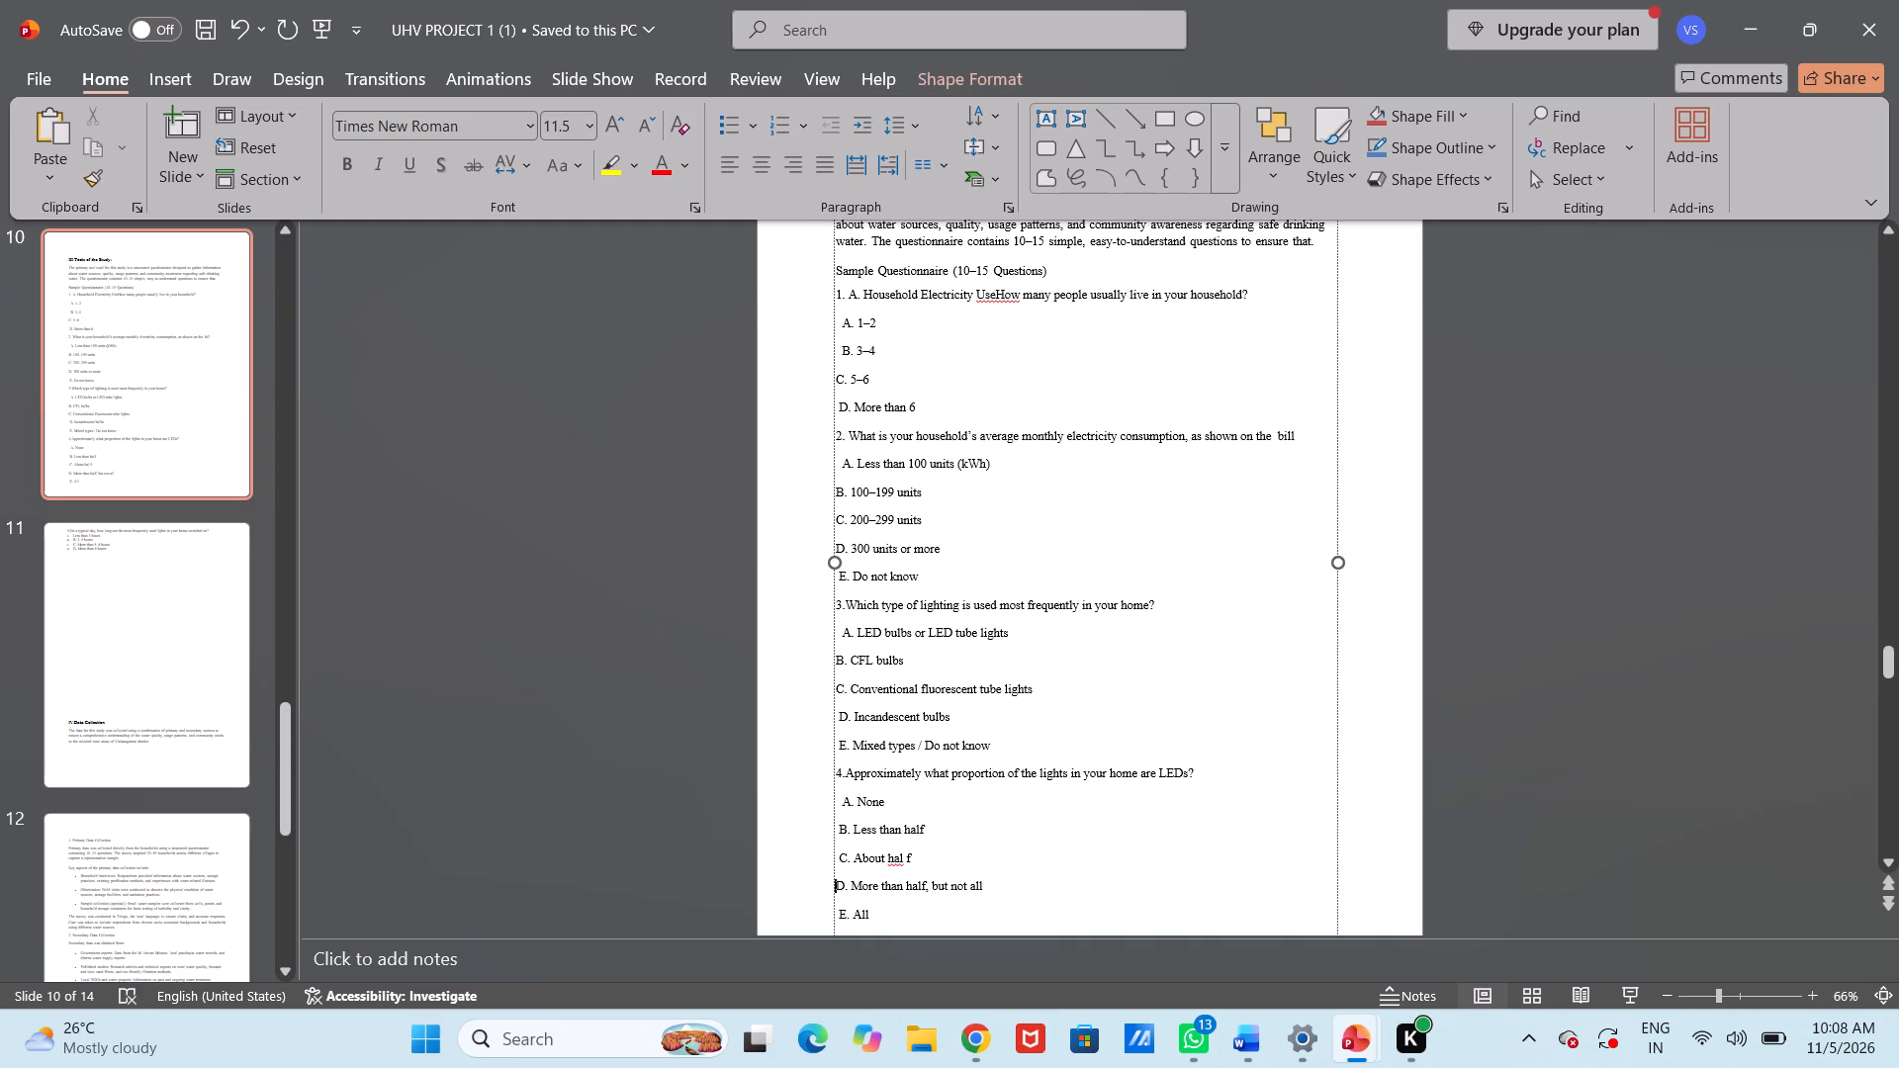
pyautogui.press('space')
# Indent question 1's answer options A. 1–2 and B. 3–4 with three extra spaces each so they line up.
pyautogui.click(840, 318)
pyautogui.press('space')
pyautogui.press('space')
pyautogui.press('space')
pyautogui.press('space')
pyautogui.press('space')
pyautogui.press('BackSpace')
pyautogui.press('BackSpace')
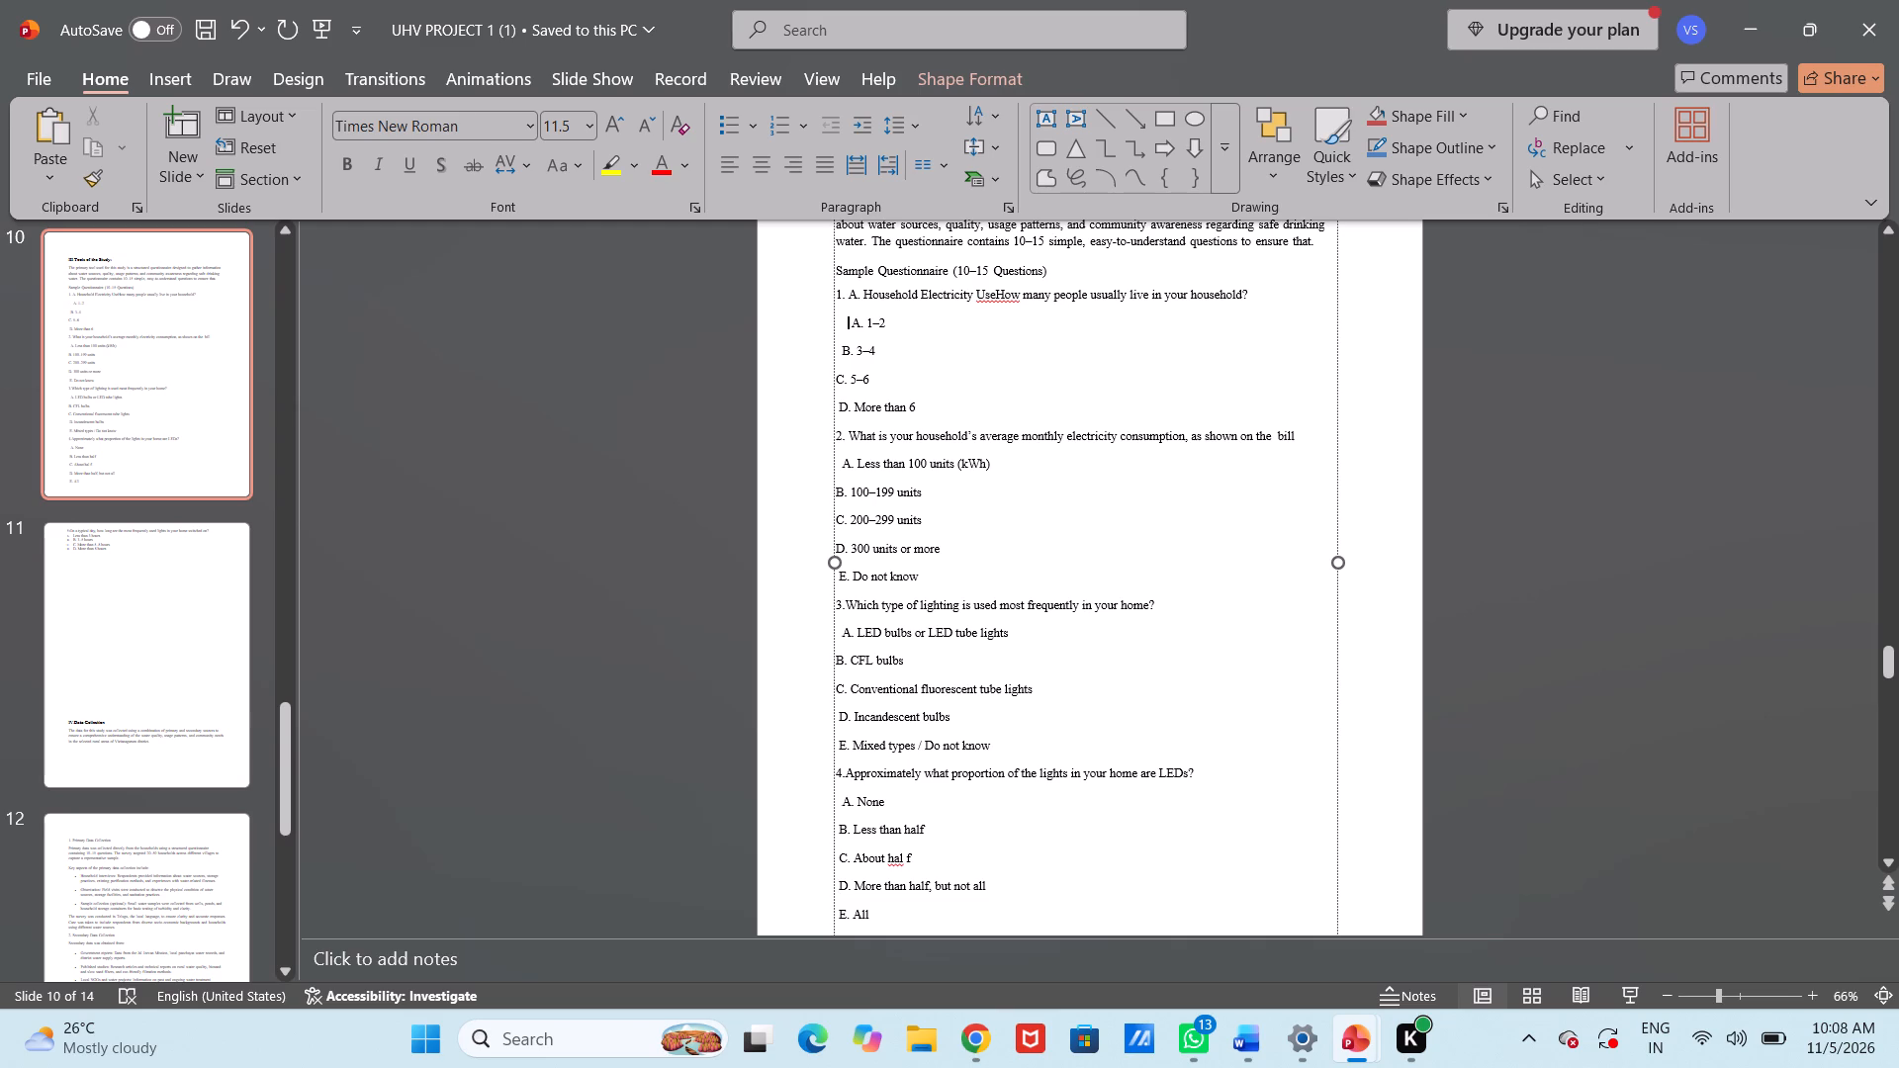
pyautogui.click(843, 355)
pyautogui.press('space')
pyautogui.press('space')
pyautogui.press('space')
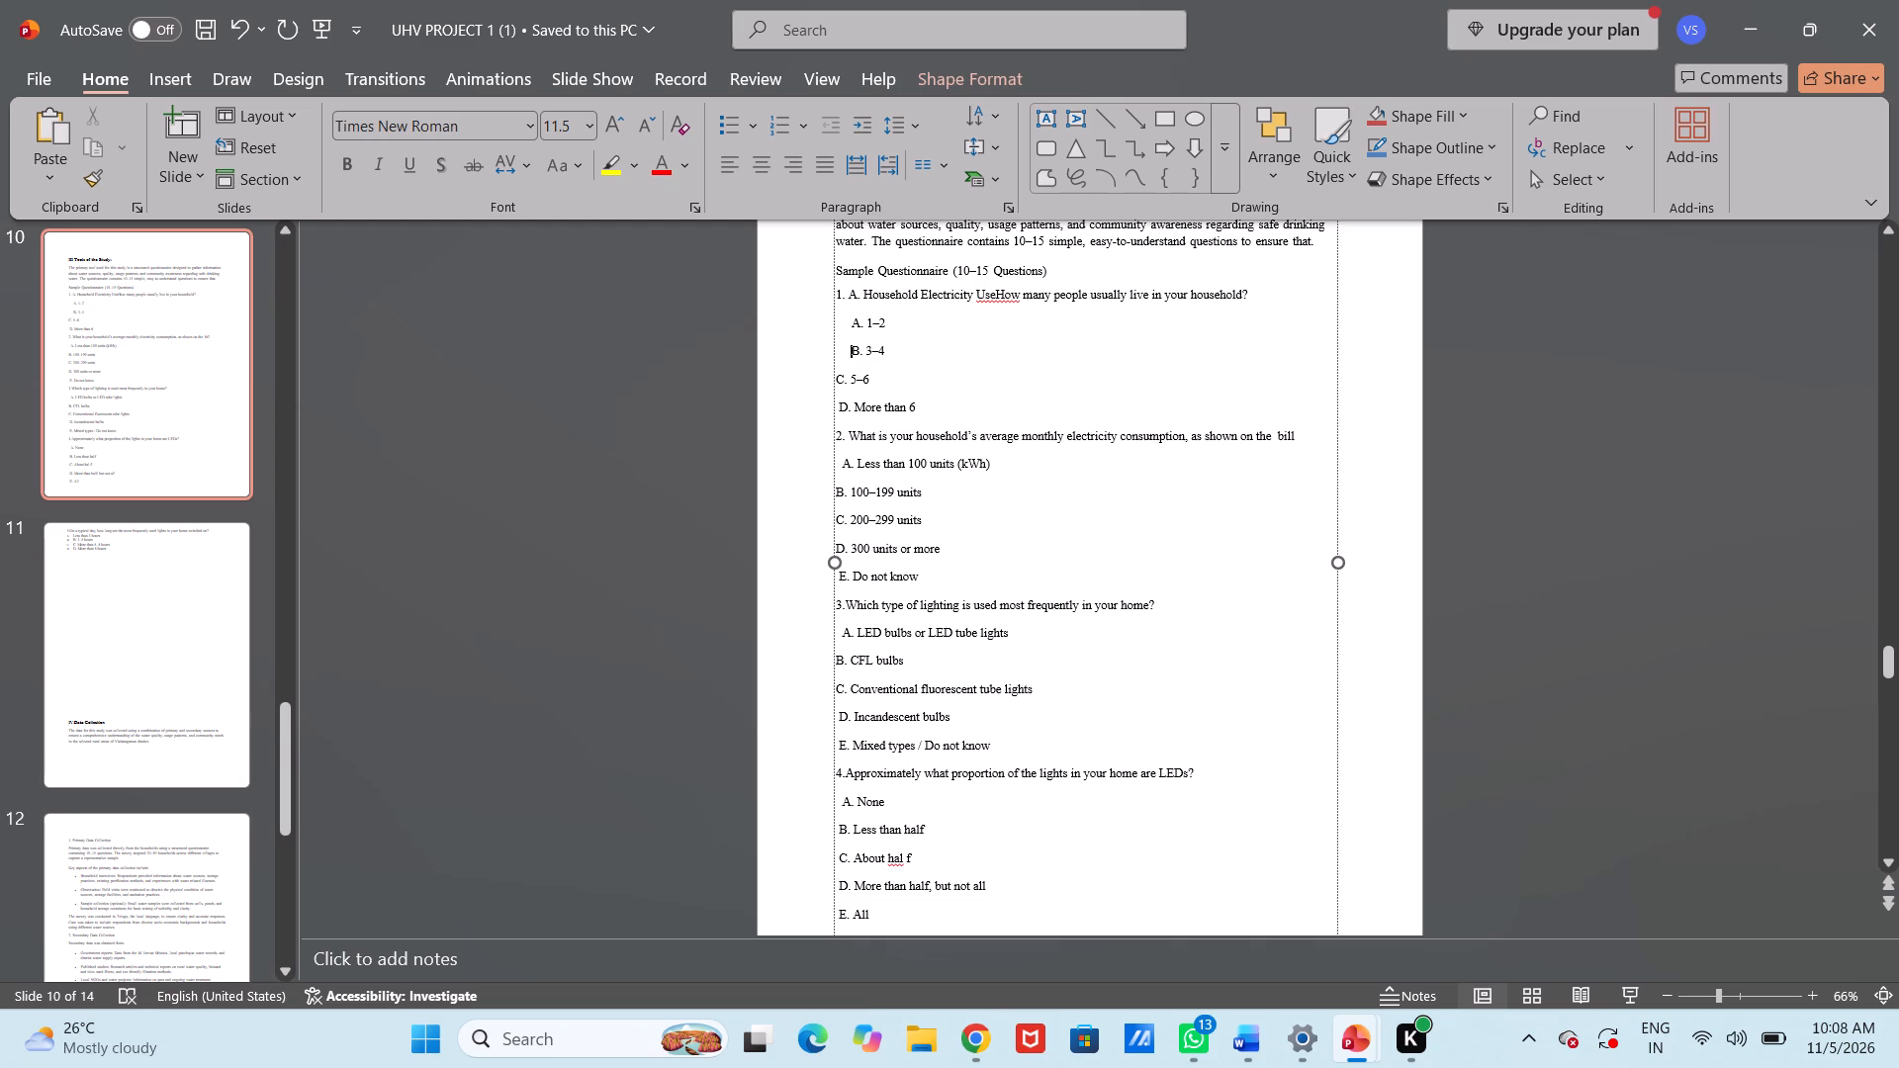
# Indent question 1's answer options C. 5–6 and D. More than 6 to line up with options A and B.
pyautogui.click(839, 381)
pyautogui.press('space')
pyautogui.press('space')
pyautogui.press('space')
pyautogui.press('space')
pyautogui.press('space')
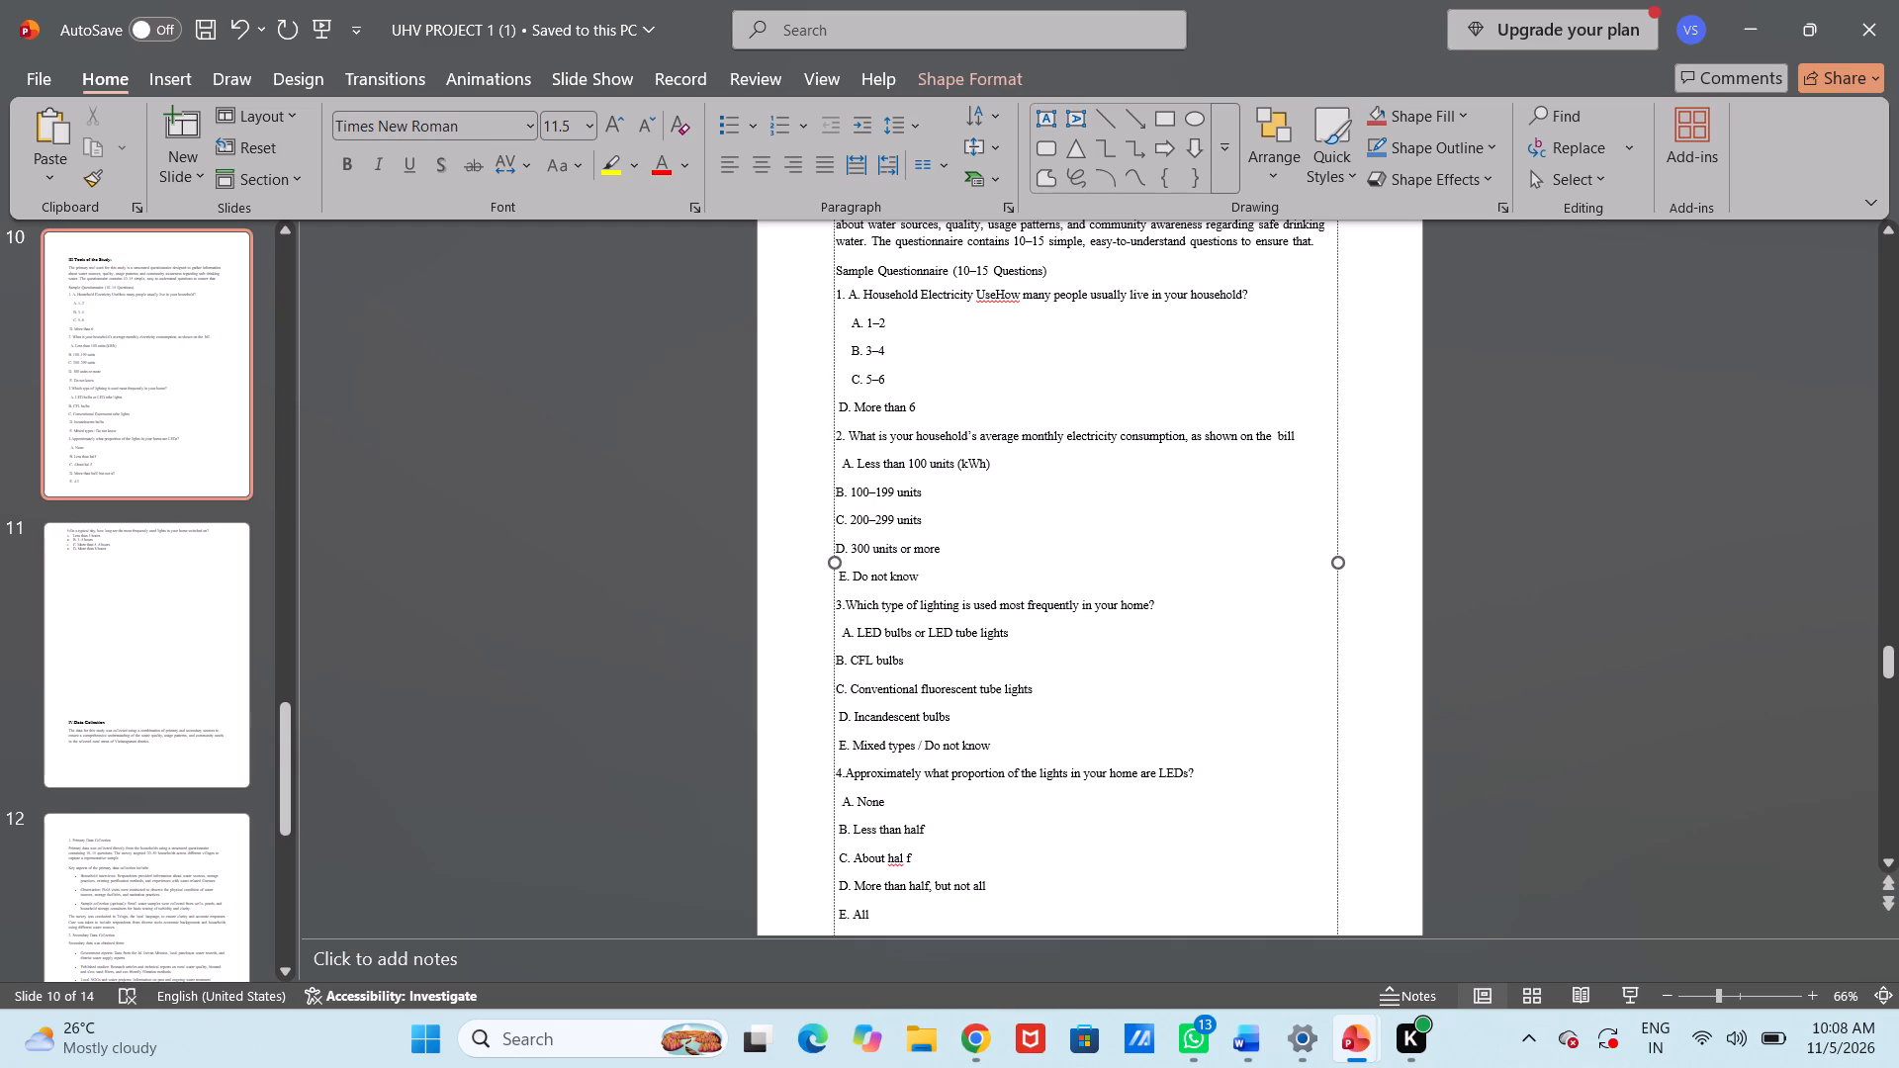
pyautogui.click(841, 404)
pyautogui.press('space')
pyautogui.press('space')
pyautogui.press('space')
pyautogui.press('space')
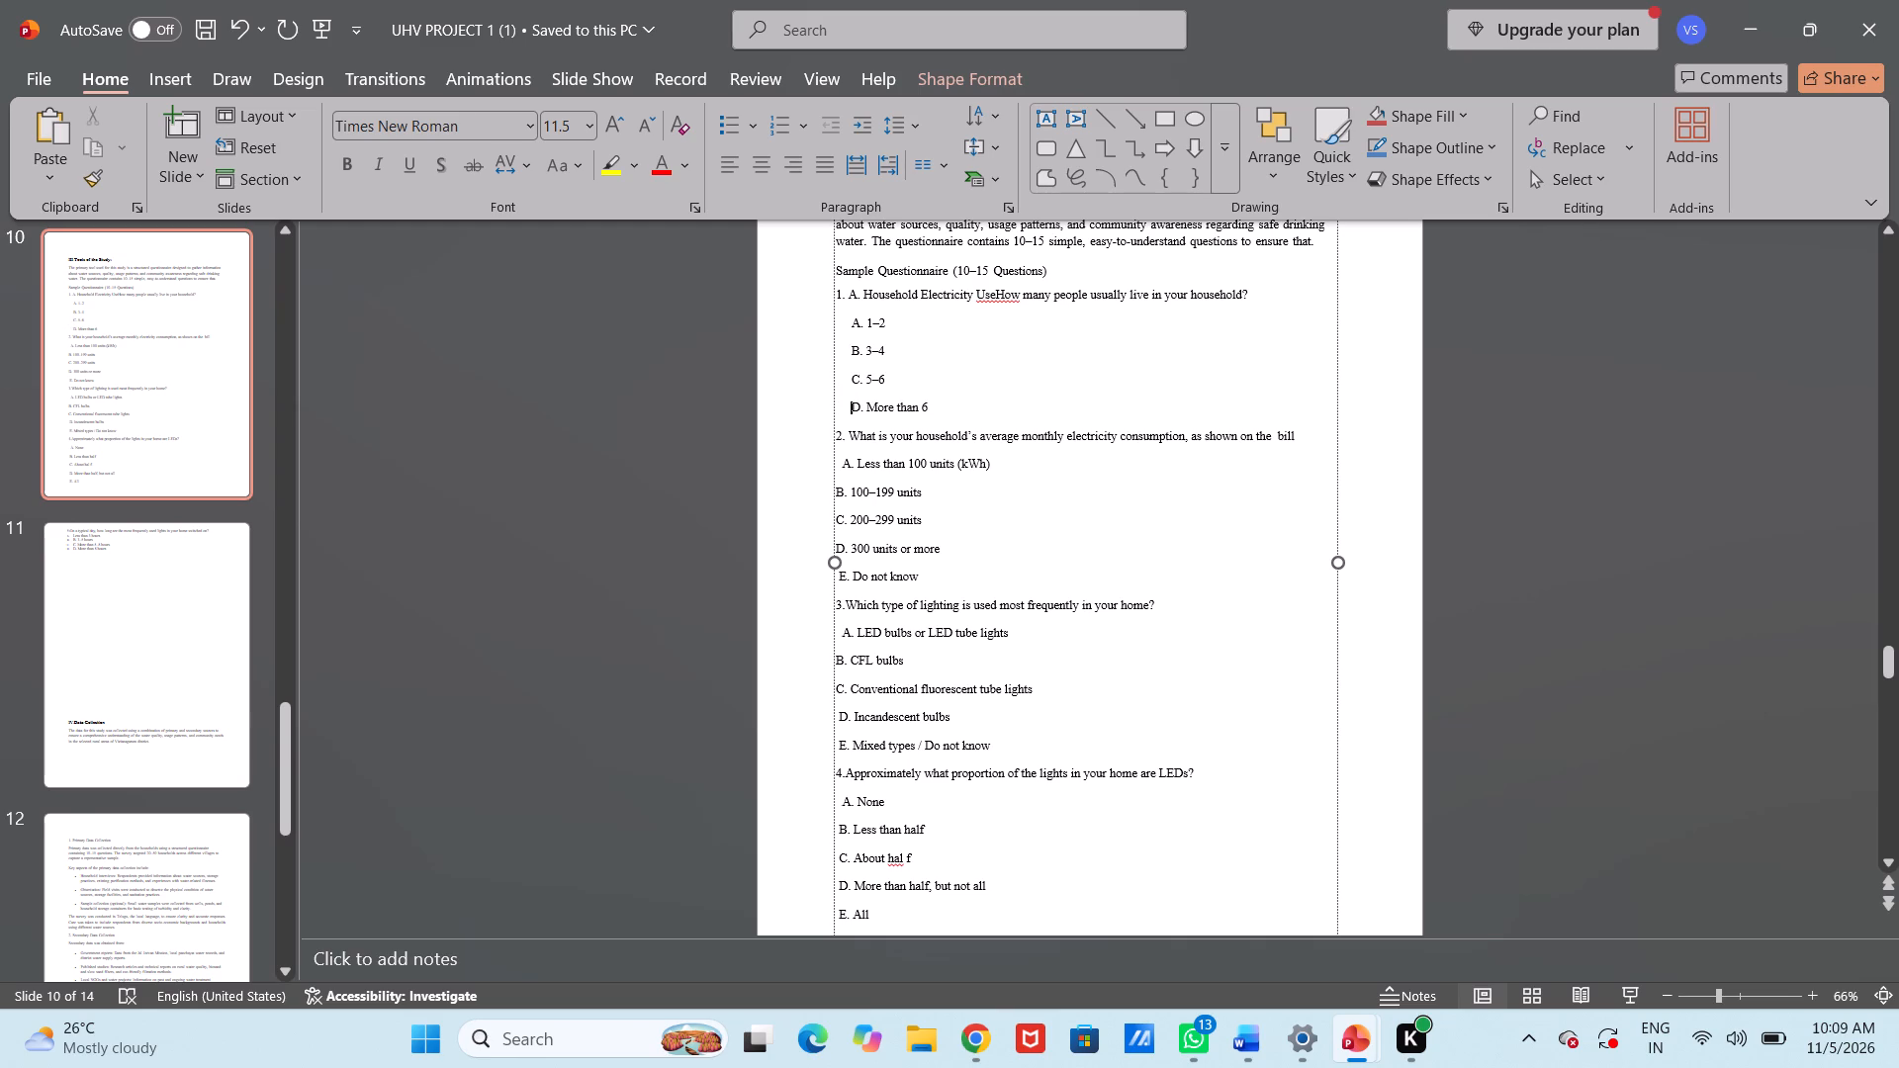
# Indent question 2's answer options A. Less than 100 units (kWh) and B. 100–199 units so they line up.
pyautogui.click(841, 470)
pyautogui.press('space')
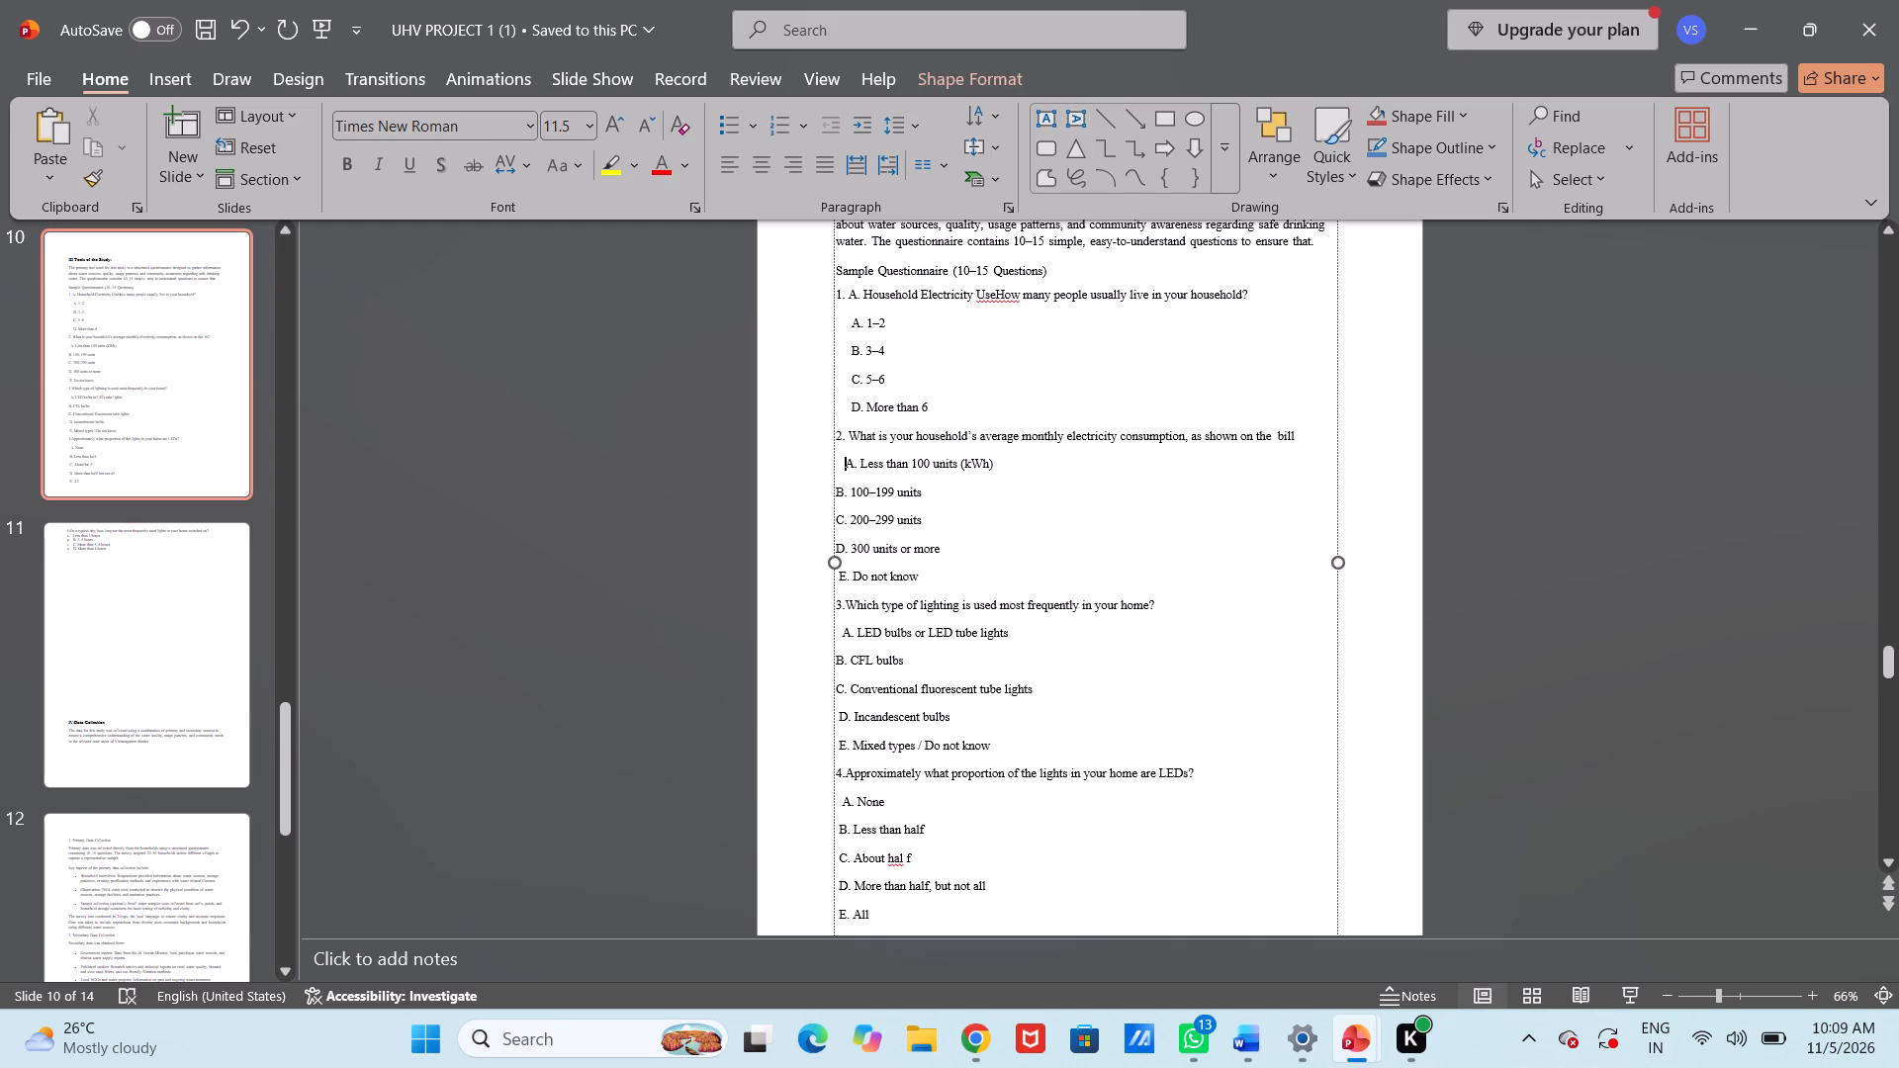
pyautogui.click(841, 489)
pyautogui.press('Left')
pyautogui.press('space')
pyautogui.press('space')
pyautogui.press('space')
# Indent question 2's options C. 200–299 units and D. 300 units or more by three spaces and E. Do not know by two.
pyautogui.click(844, 516)
pyautogui.press('Left')
pyautogui.press('space')
pyautogui.press('space')
pyautogui.press('space')
pyautogui.press('Down')
pyautogui.press('Left')
pyautogui.press('space')
pyautogui.press('space')
pyautogui.press('space')
pyautogui.press('Down')
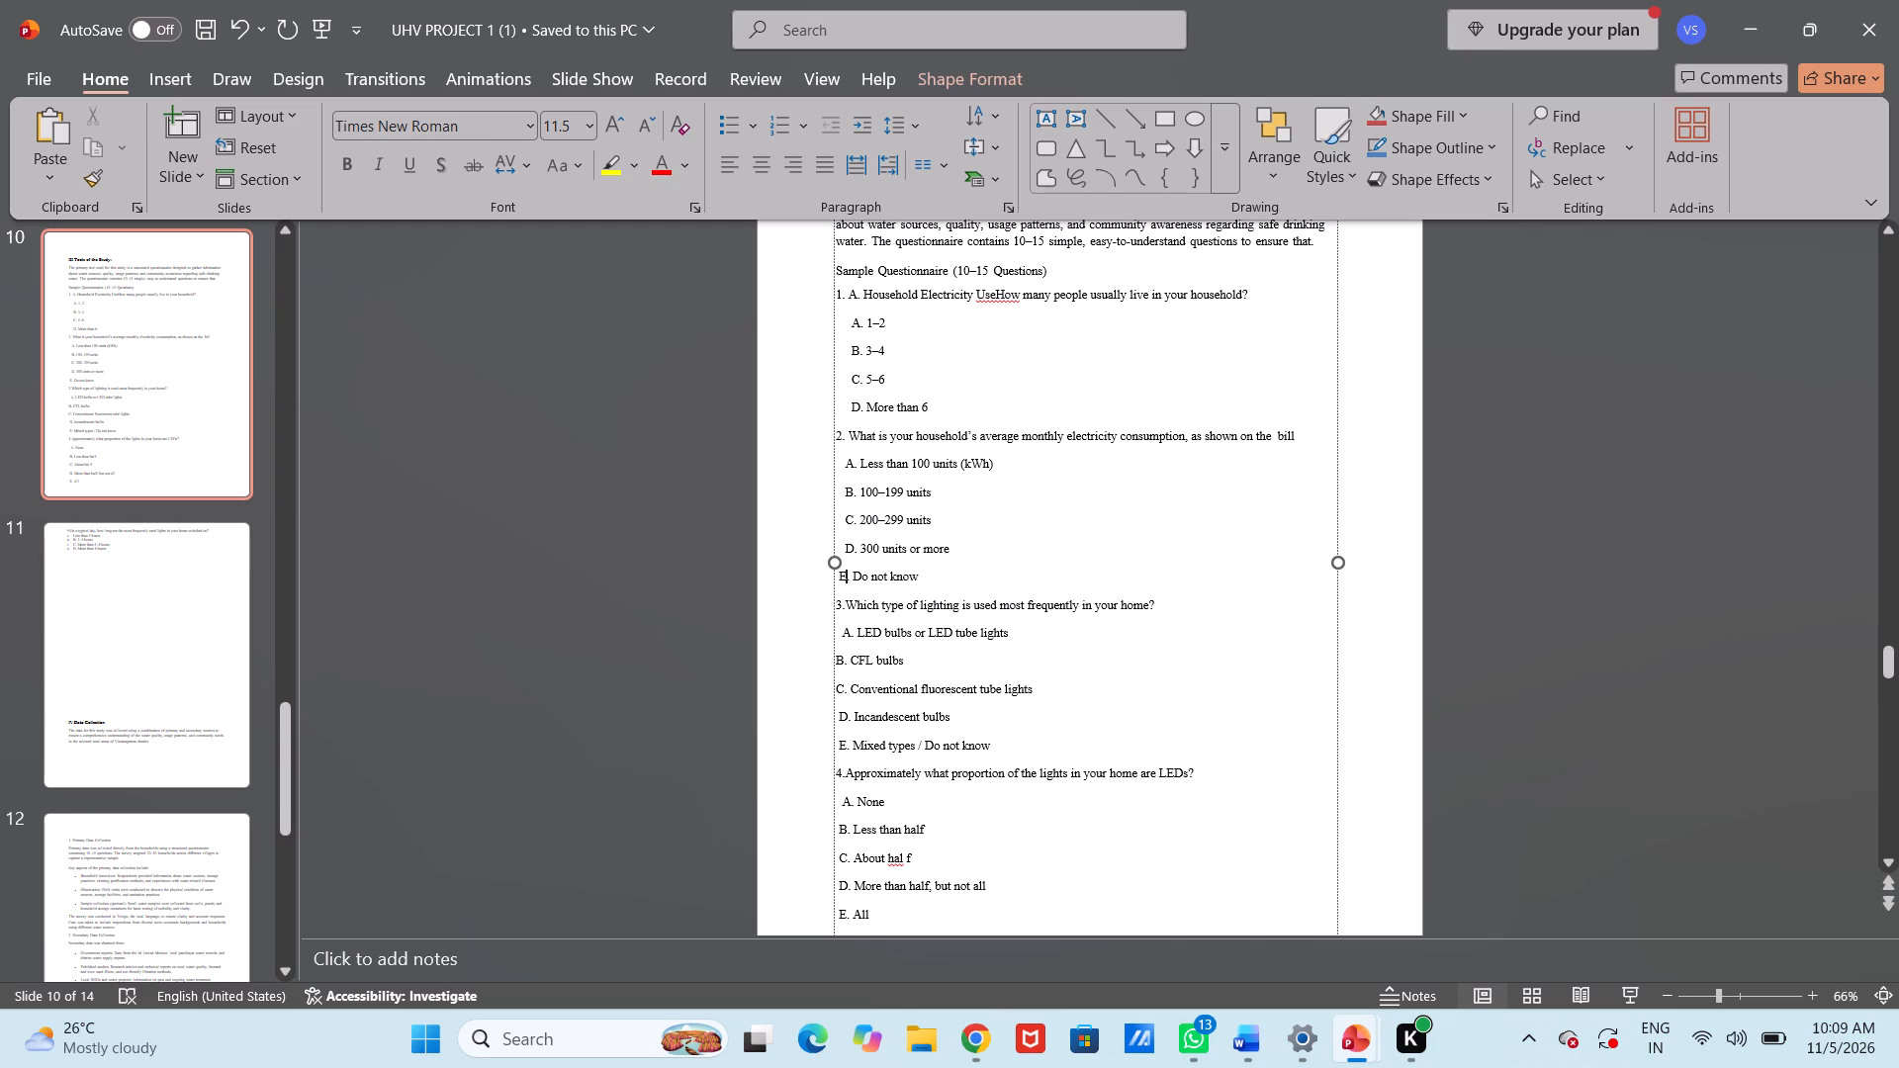
pyautogui.press('Left')
pyautogui.press('space')
pyautogui.press('space')
# Indent question 3's option A. LED bulbs or LED tube lights by one space and B. CFL bulbs by three so they line up.
pyautogui.press('Down')
pyautogui.press('Down')
pyautogui.press('Down')
pyautogui.press('Left')
pyautogui.press('space')
pyautogui.press('space')
pyautogui.press('Up')
pyautogui.press('space')
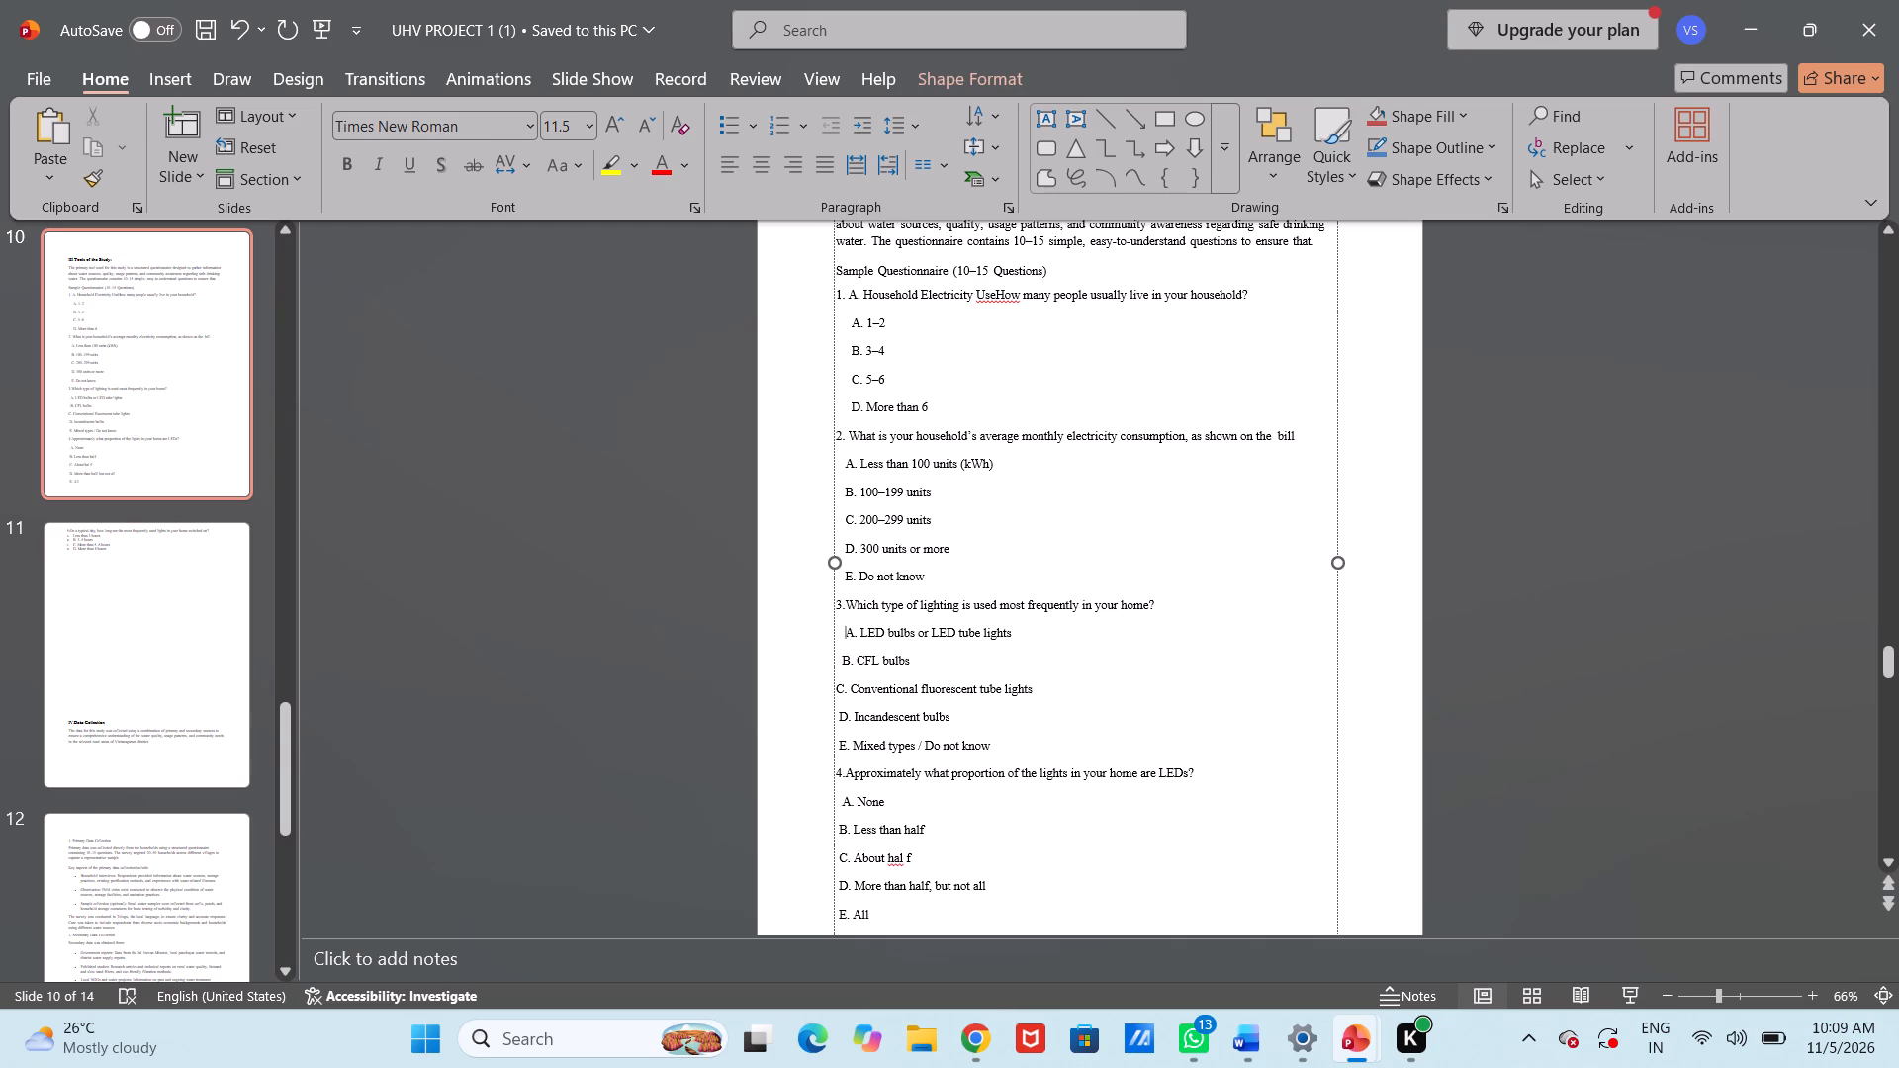
pyautogui.press('Down')
pyautogui.press('space')
# Indent question 3's option C. Conventional fluorescent tube lights by three spaces, and options D. Incandescent bulbs and E. Mixed types by two each.
pyautogui.press('Down')
pyautogui.press('Left')
pyautogui.press('space')
pyautogui.press('space')
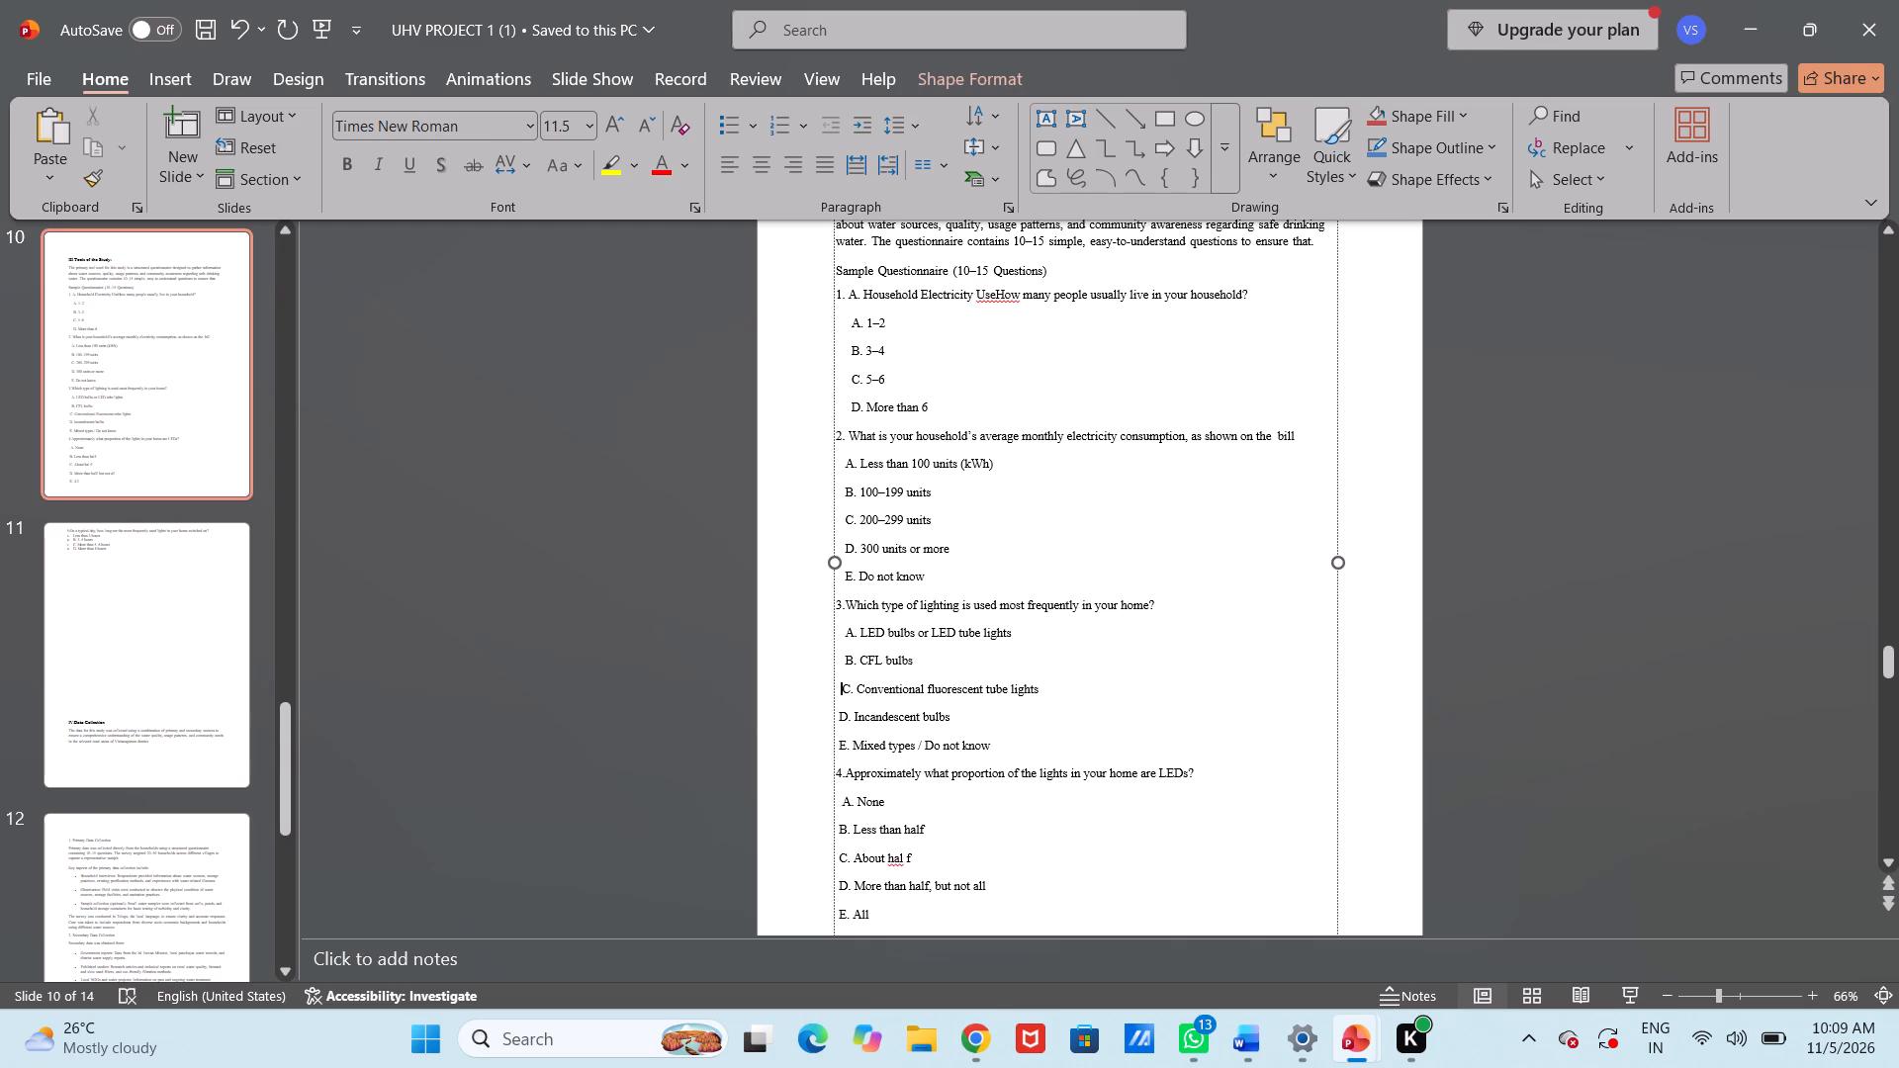
pyautogui.press('space')
pyautogui.press('Down')
pyautogui.press('Left')
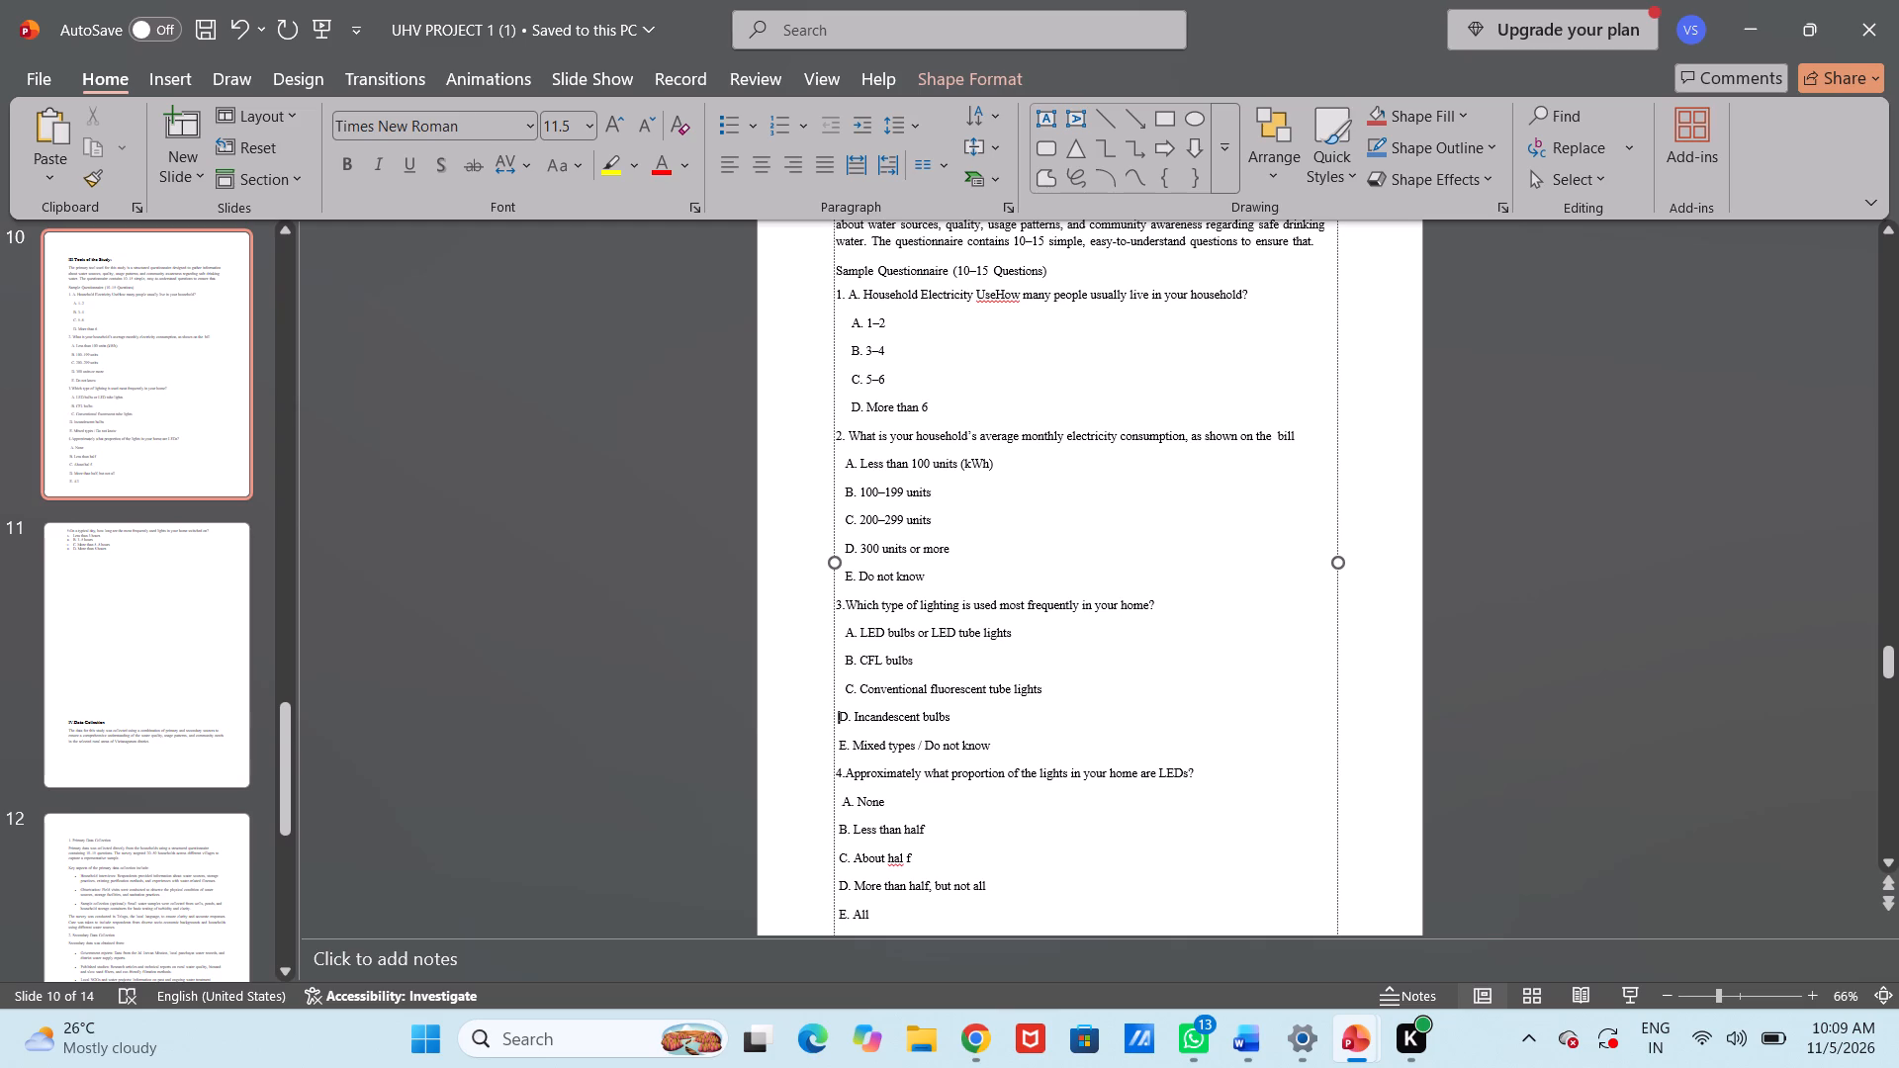
pyautogui.press('space')
pyautogui.press('space')
pyautogui.press('Down')
pyautogui.press('Left')
pyautogui.press('space')
pyautogui.press('space')
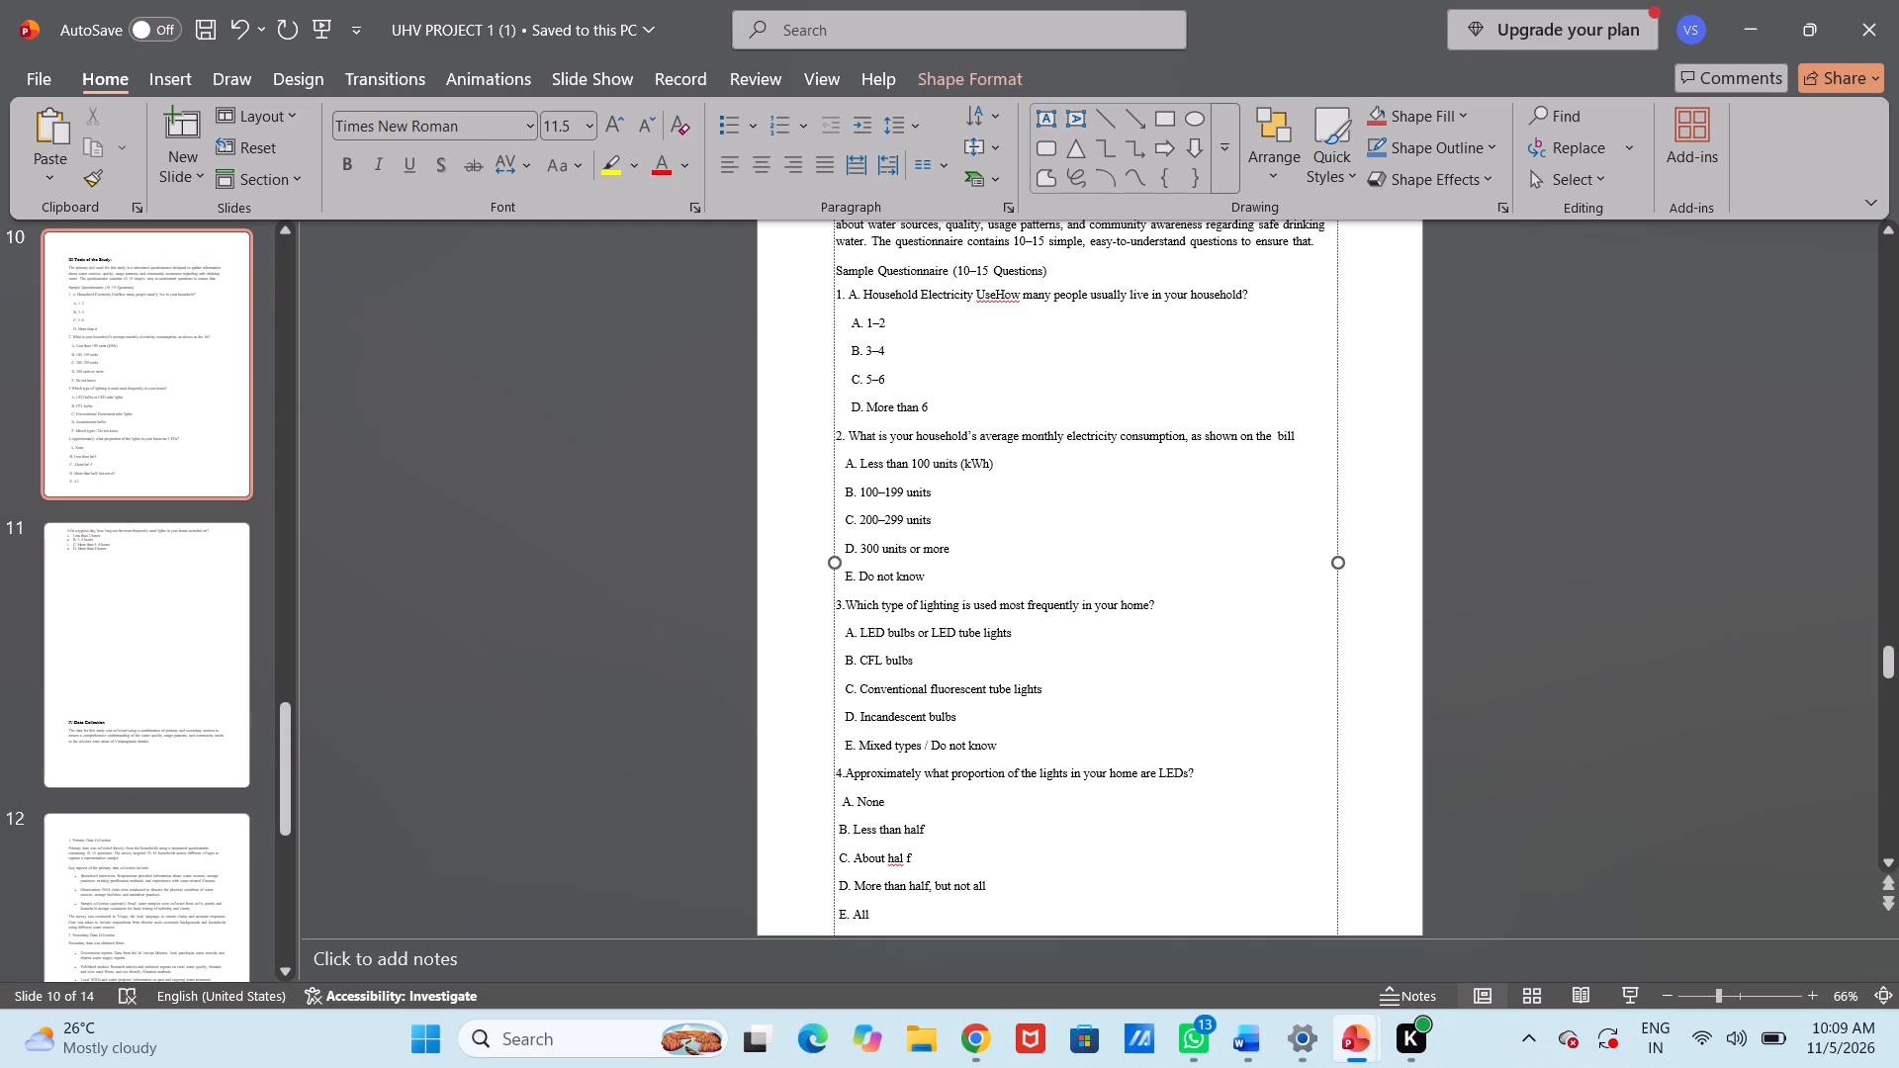
# Indent question 4's option A. None by one space, and options B. Less than half and C. About half by two each.
pyautogui.press('Down')
pyautogui.press('Down')
pyautogui.press('space')
pyautogui.press('Down')
pyautogui.press('Left')
pyautogui.press('space')
pyautogui.press('space')
pyautogui.press('Down')
pyautogui.press('Left')
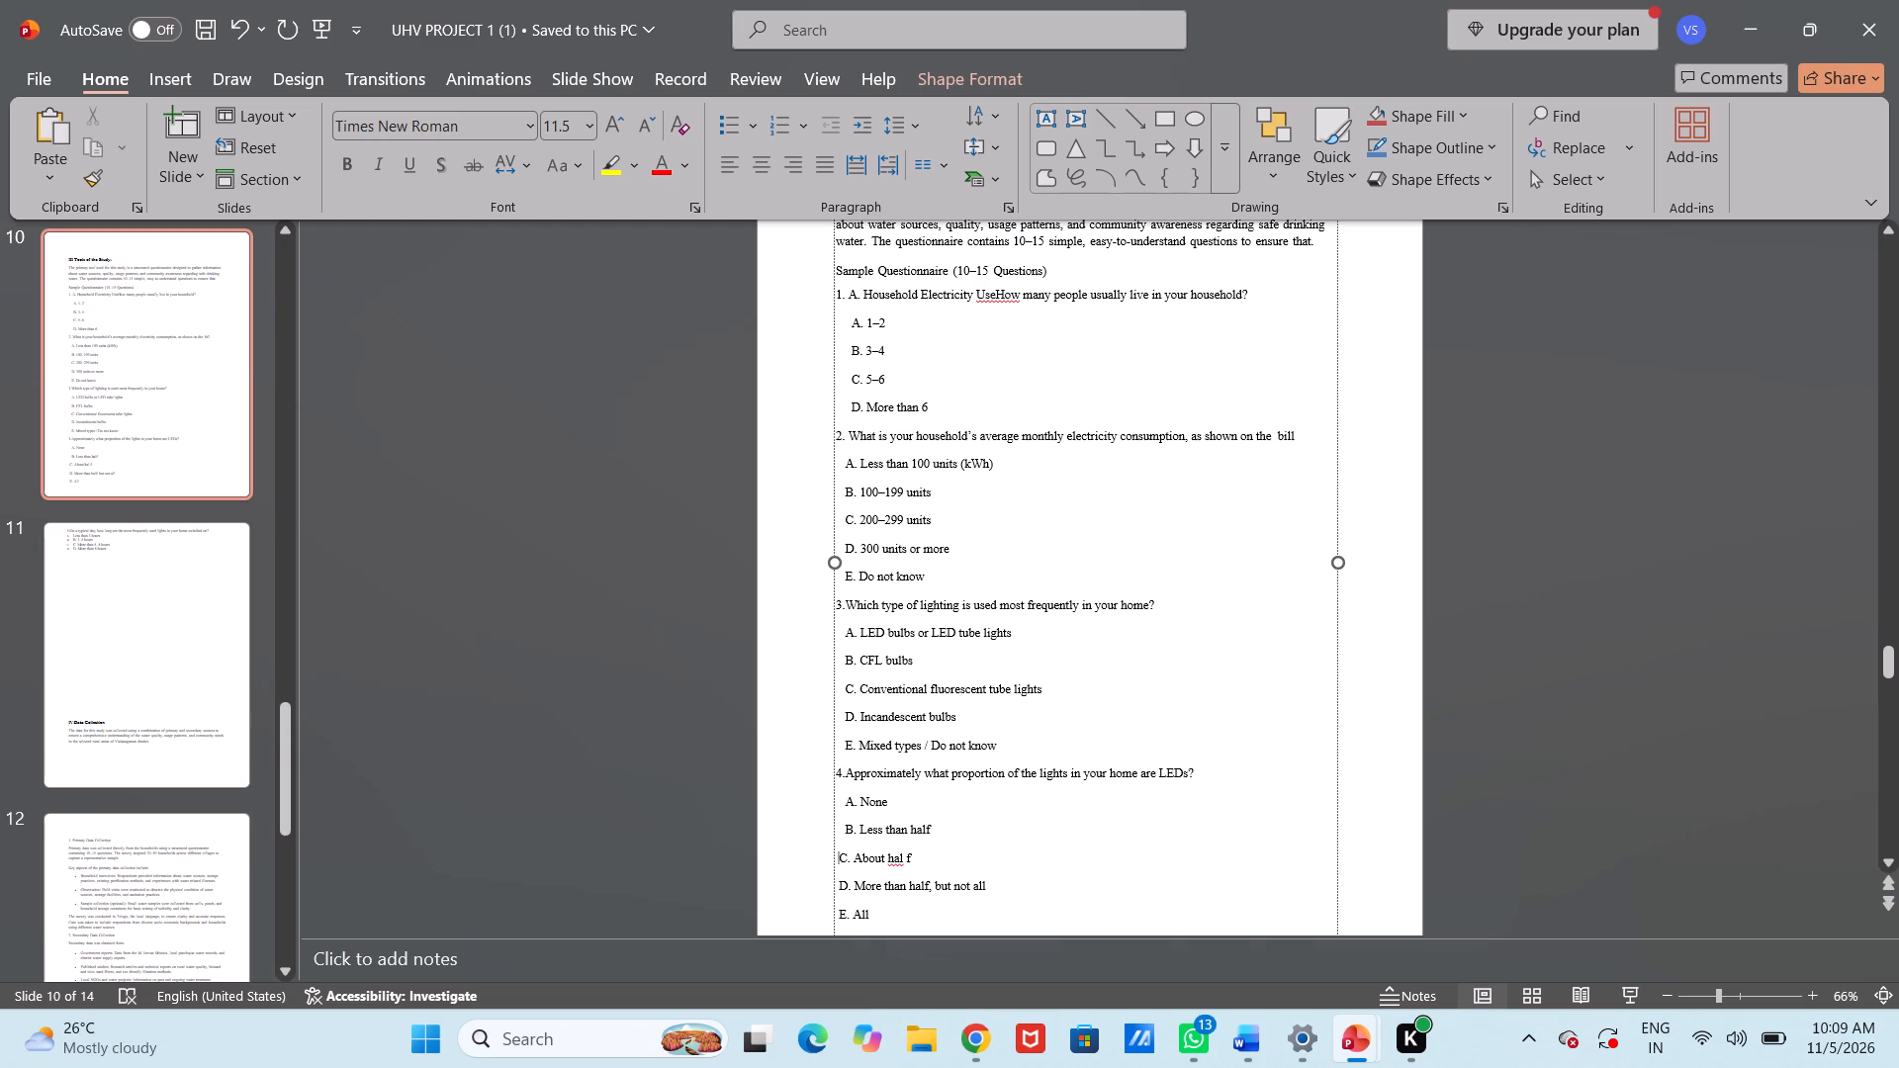
pyautogui.press('space')
pyautogui.press('space')
# Indent question 4's options D. More than half, but not all and E. All by two spaces each to line up with A–C.
pyautogui.press('Down')
pyautogui.press('Left')
pyautogui.press('space')
pyautogui.press('space')
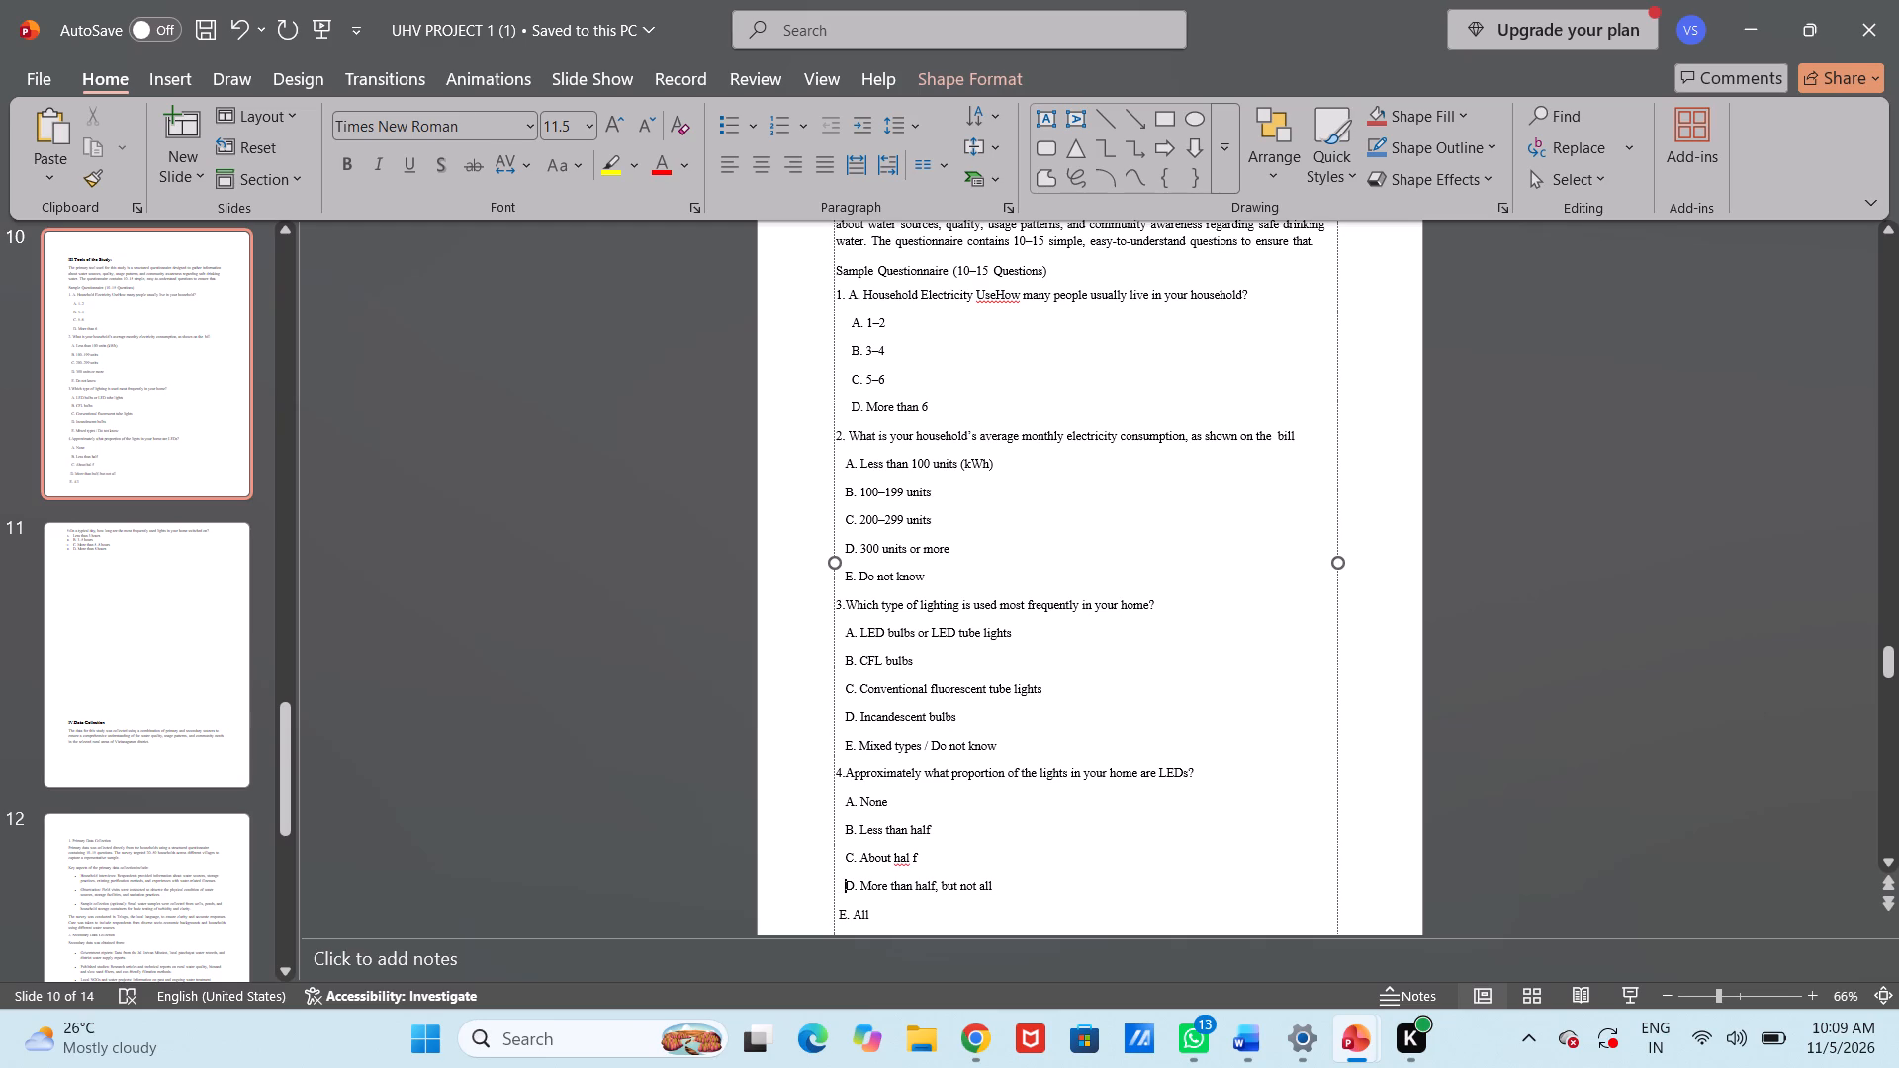
pyautogui.press('Up')
pyautogui.press('Down')
pyautogui.press('Down')
pyautogui.press('Left')
pyautogui.press('space')
pyautogui.press('space')
# Look over the questionnaire on slide 10 and its continuation with question 5 on slide 11.
pyautogui.scroll(-2, 985, 739)
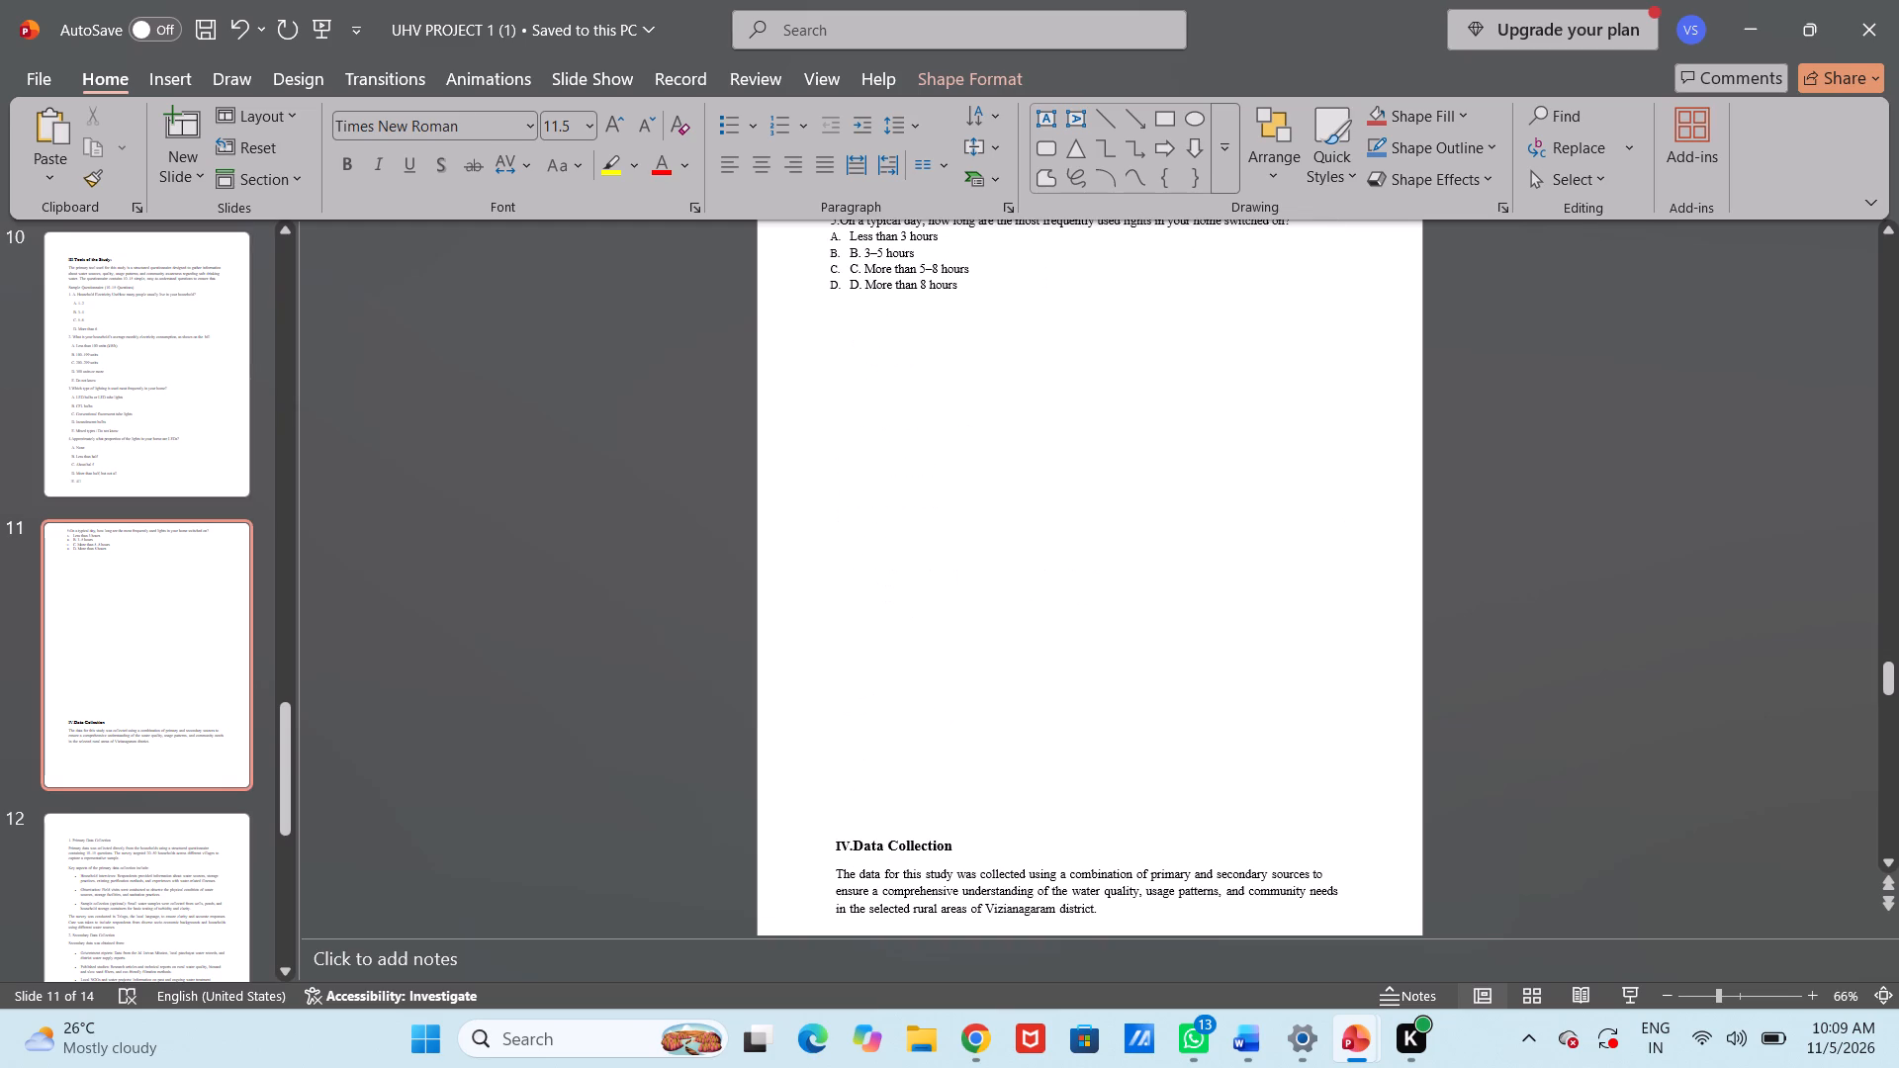
pyautogui.scroll(1, 993, 383)
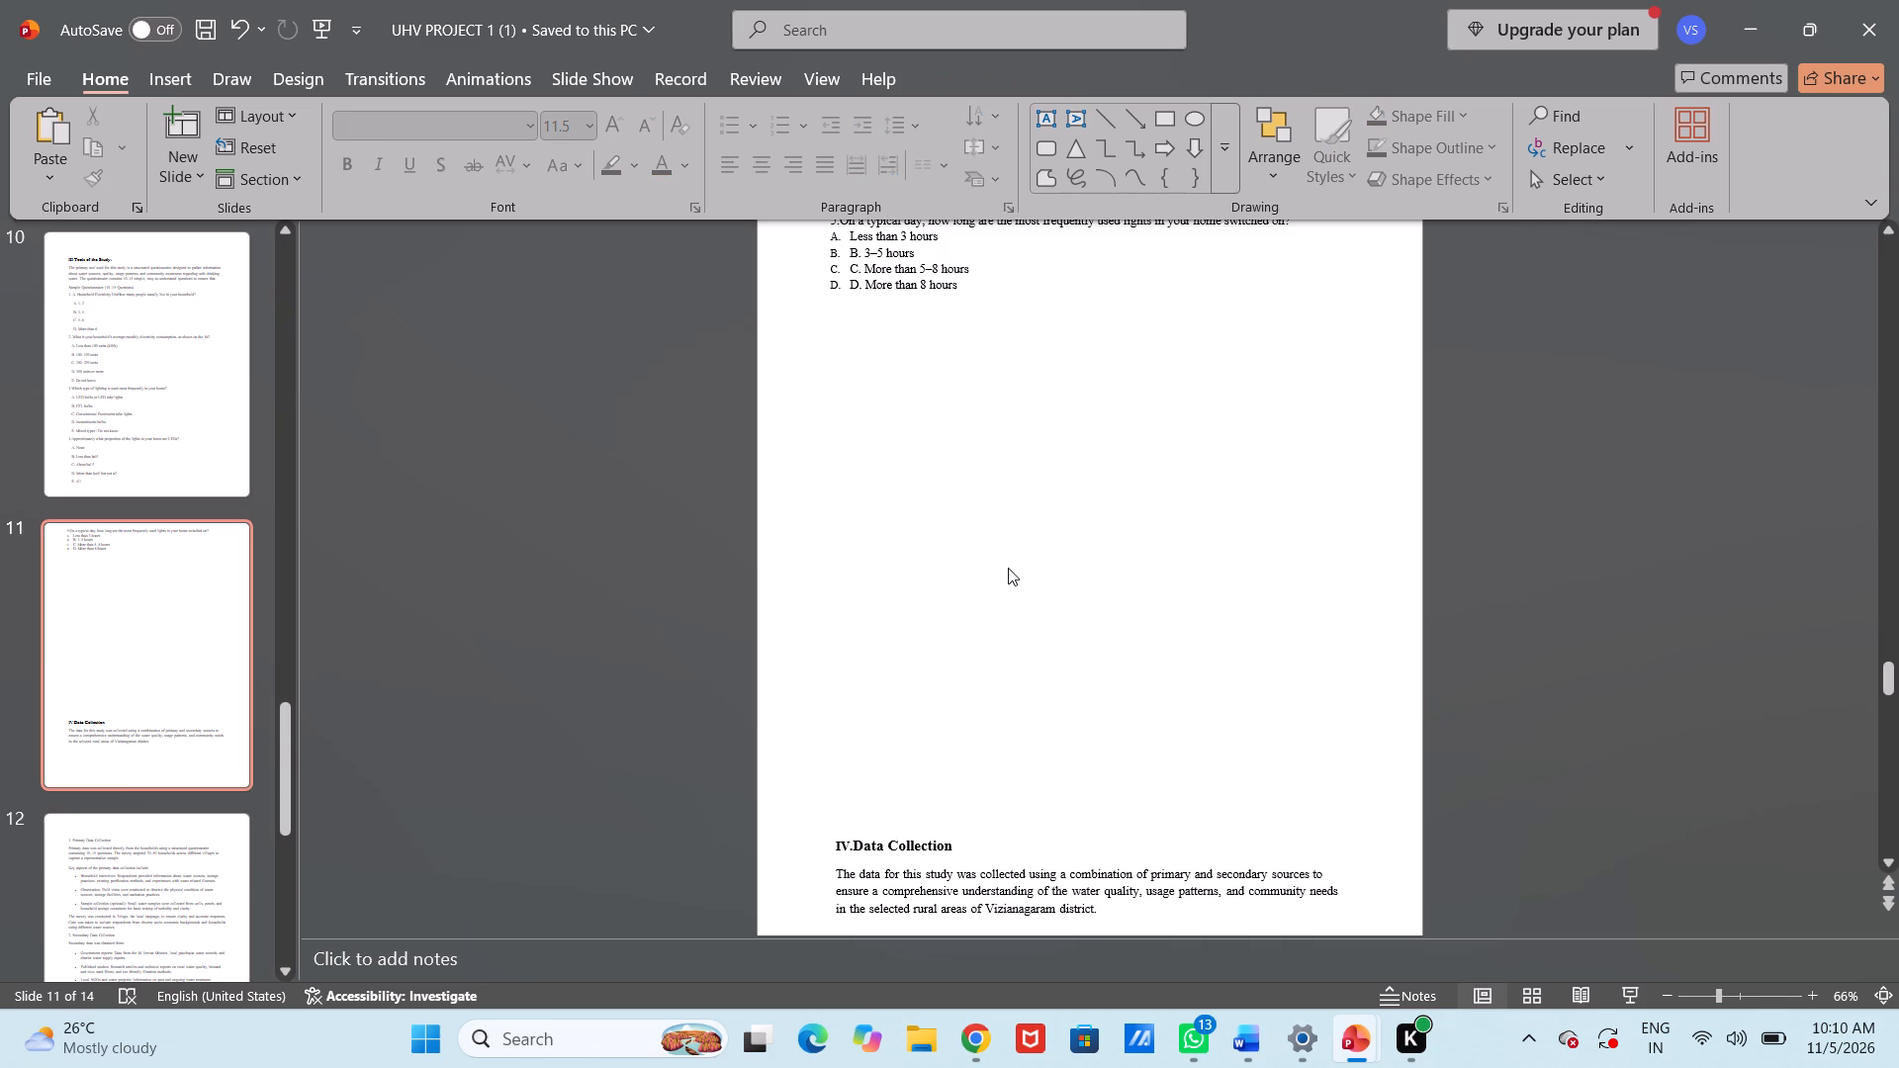
pyautogui.keyDown('ctrl'); pyautogui.scroll(-2, 986, 580); pyautogui.keyUp('ctrl')
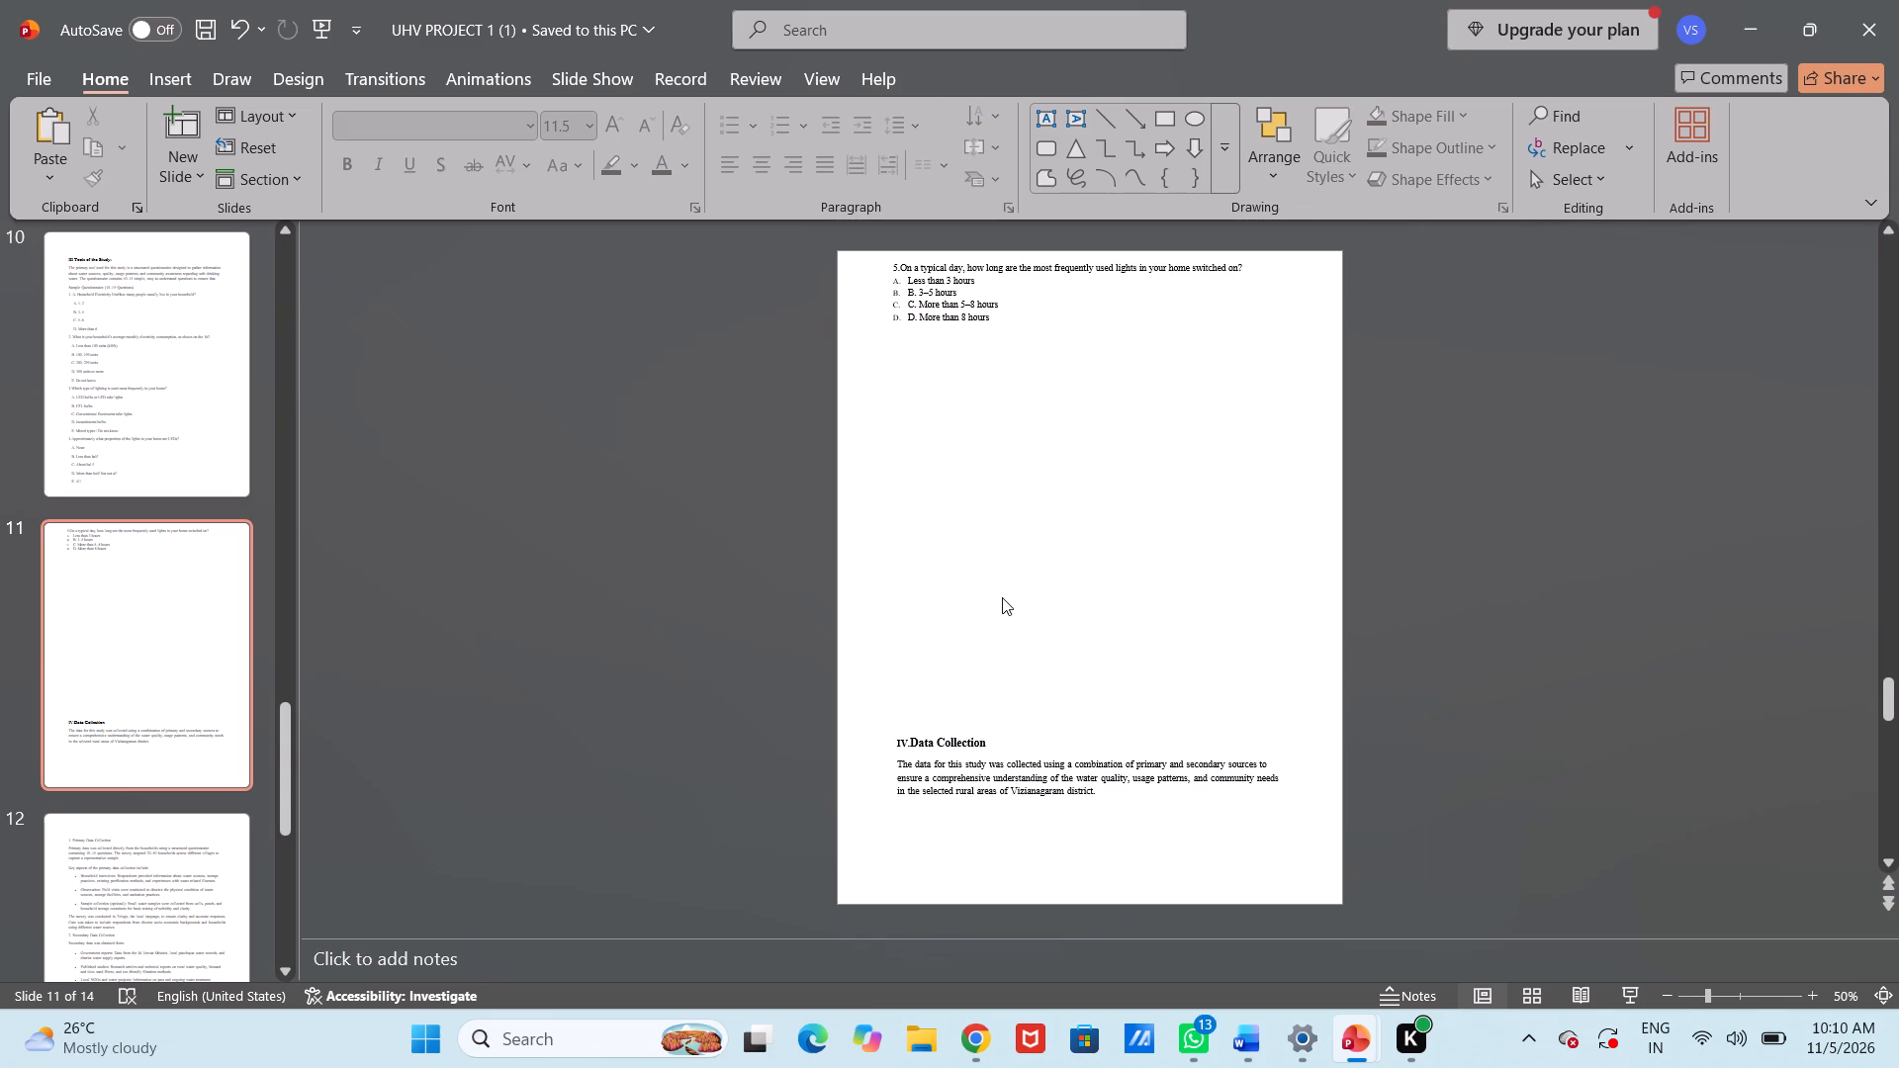
pyautogui.keyDown('ctrl'); pyautogui.scroll(1, 1002, 597); pyautogui.keyUp('ctrl')
pyautogui.scroll(1, 1002, 597)
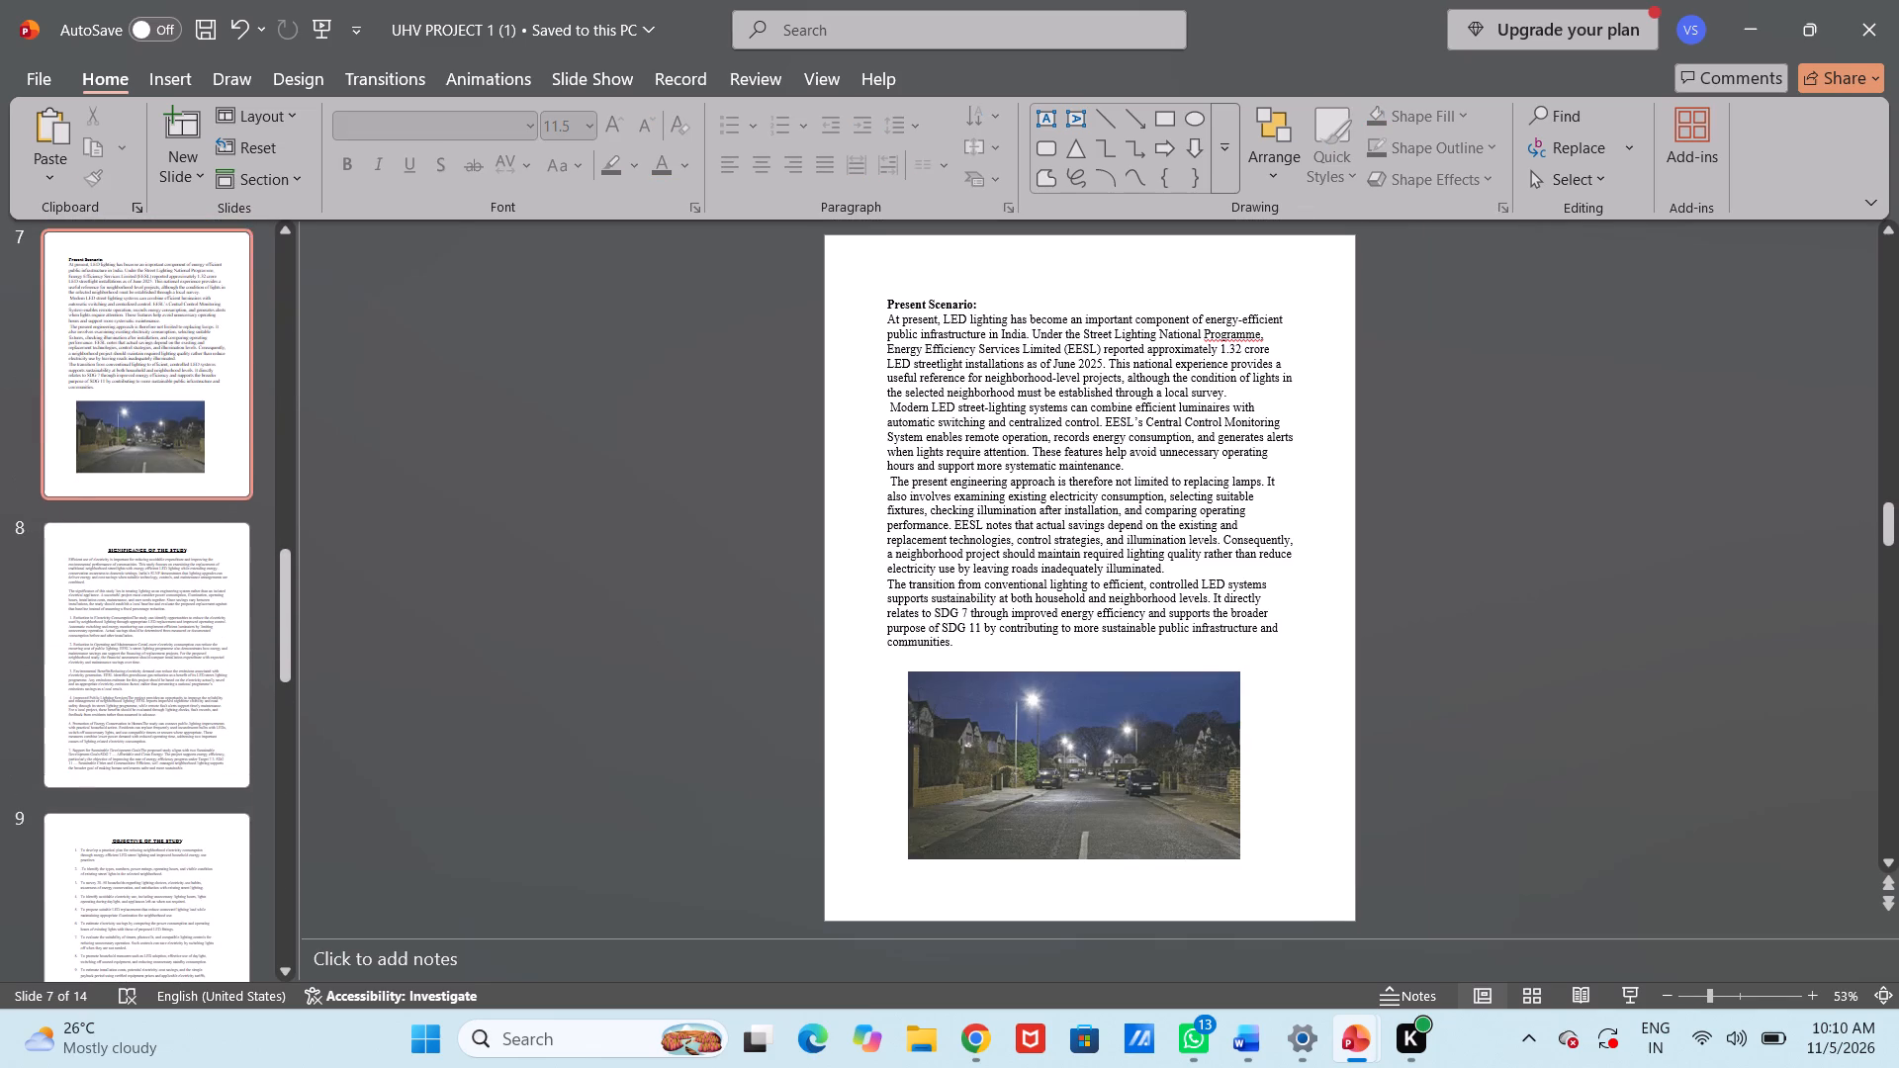
pyautogui.scroll(-2, 1002, 597)
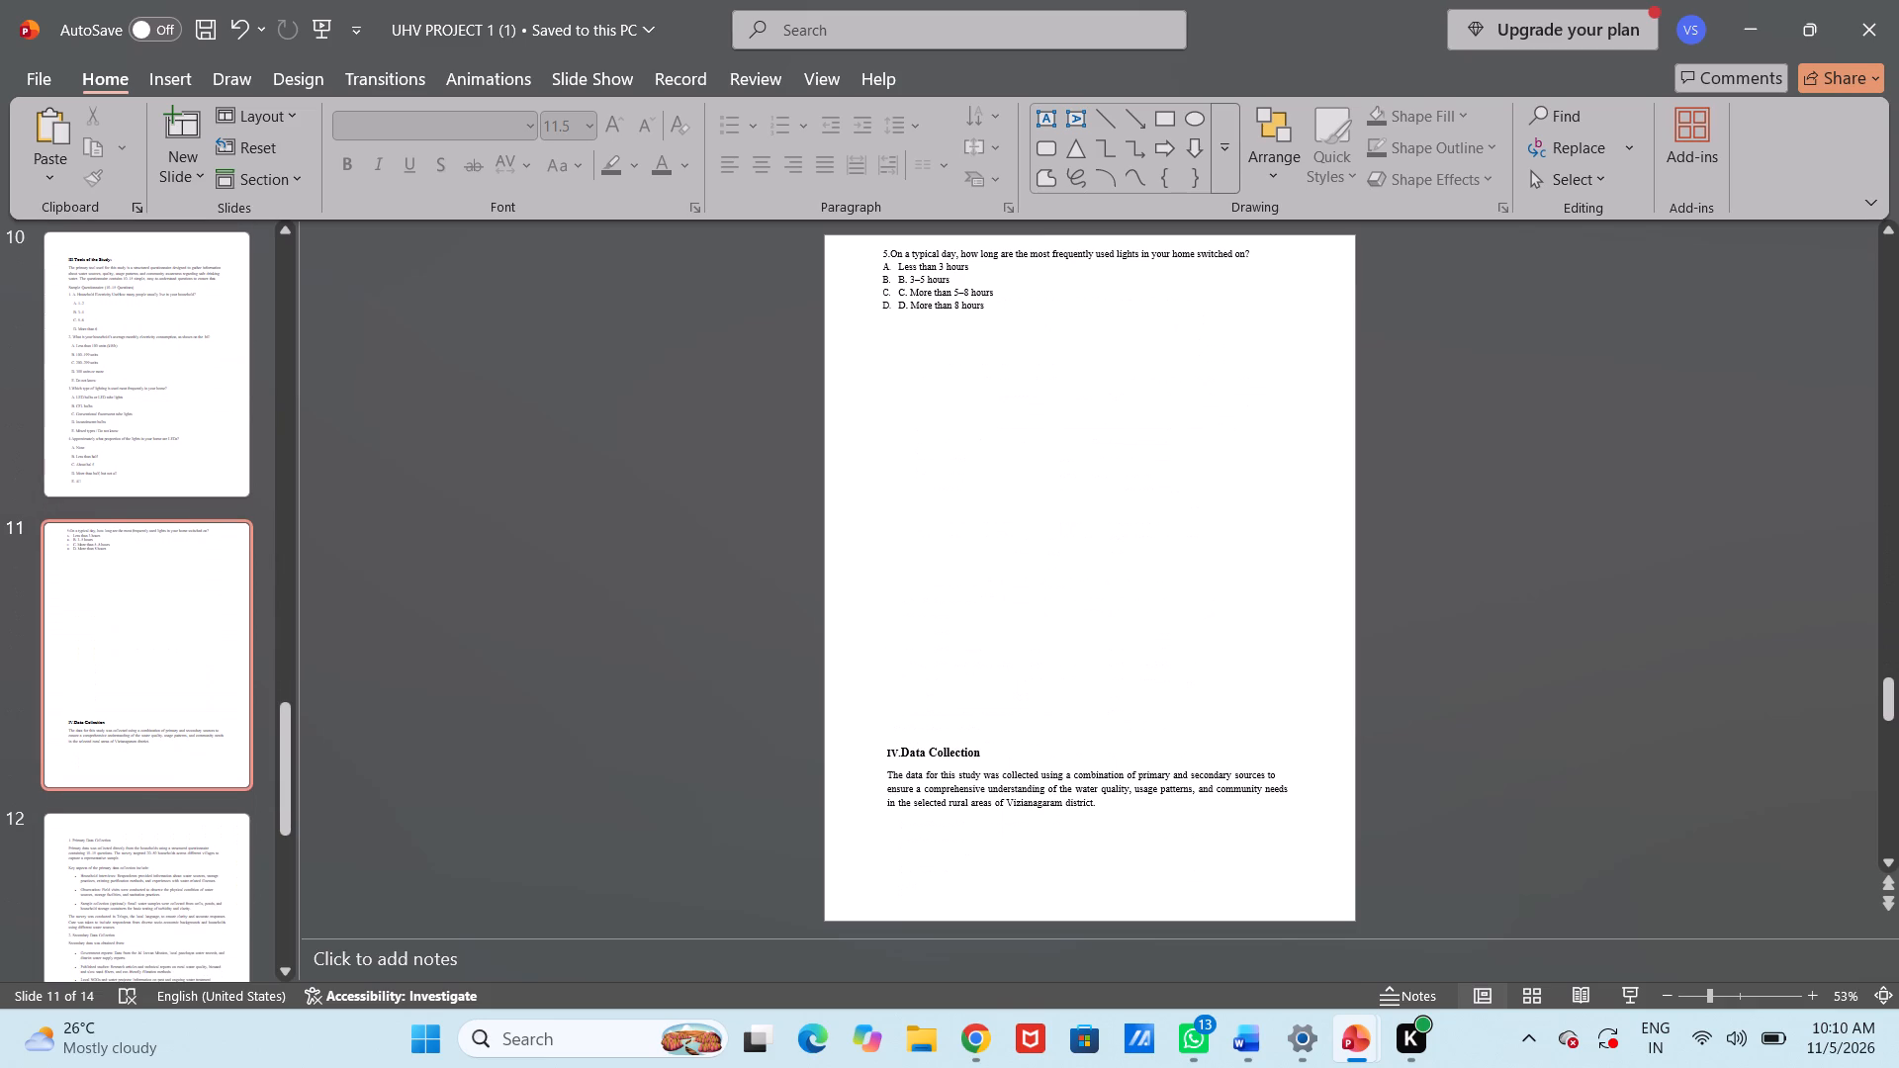
pyautogui.scroll(1, 1002, 597)
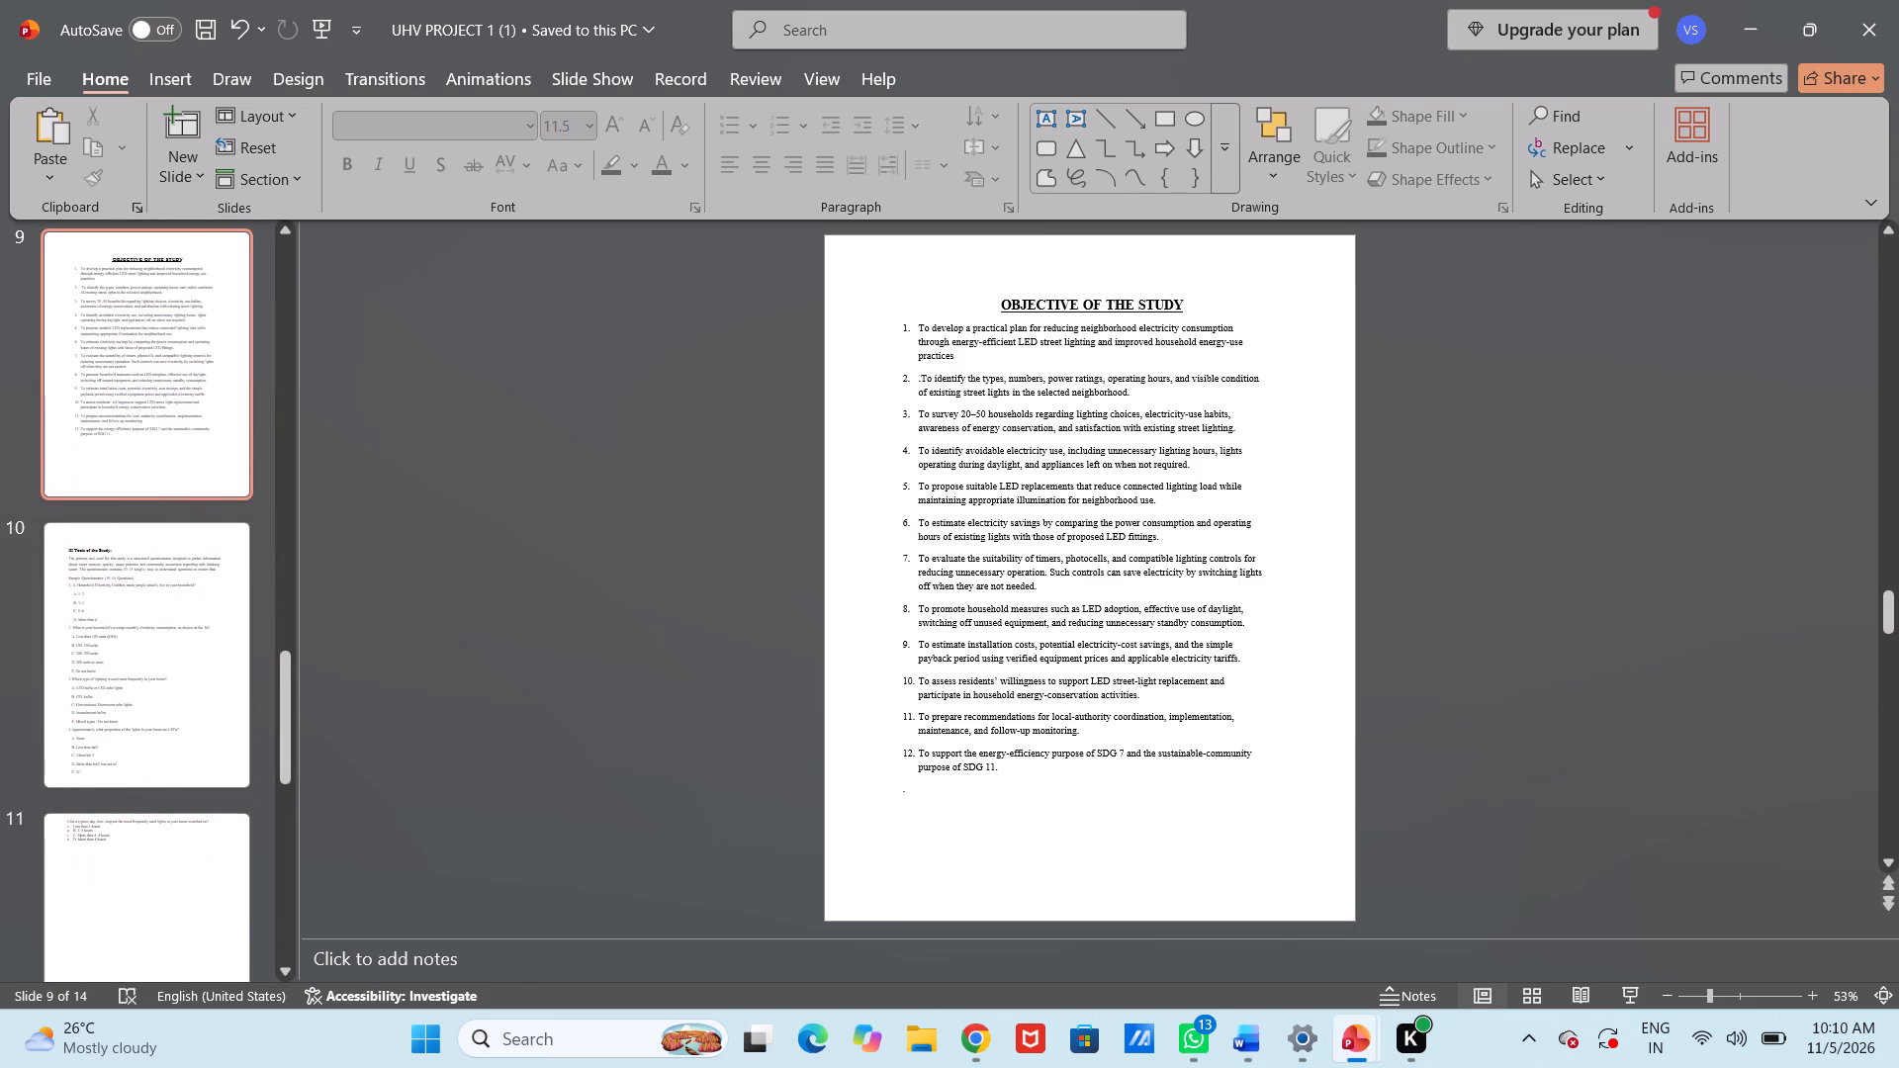
pyautogui.press('Down')
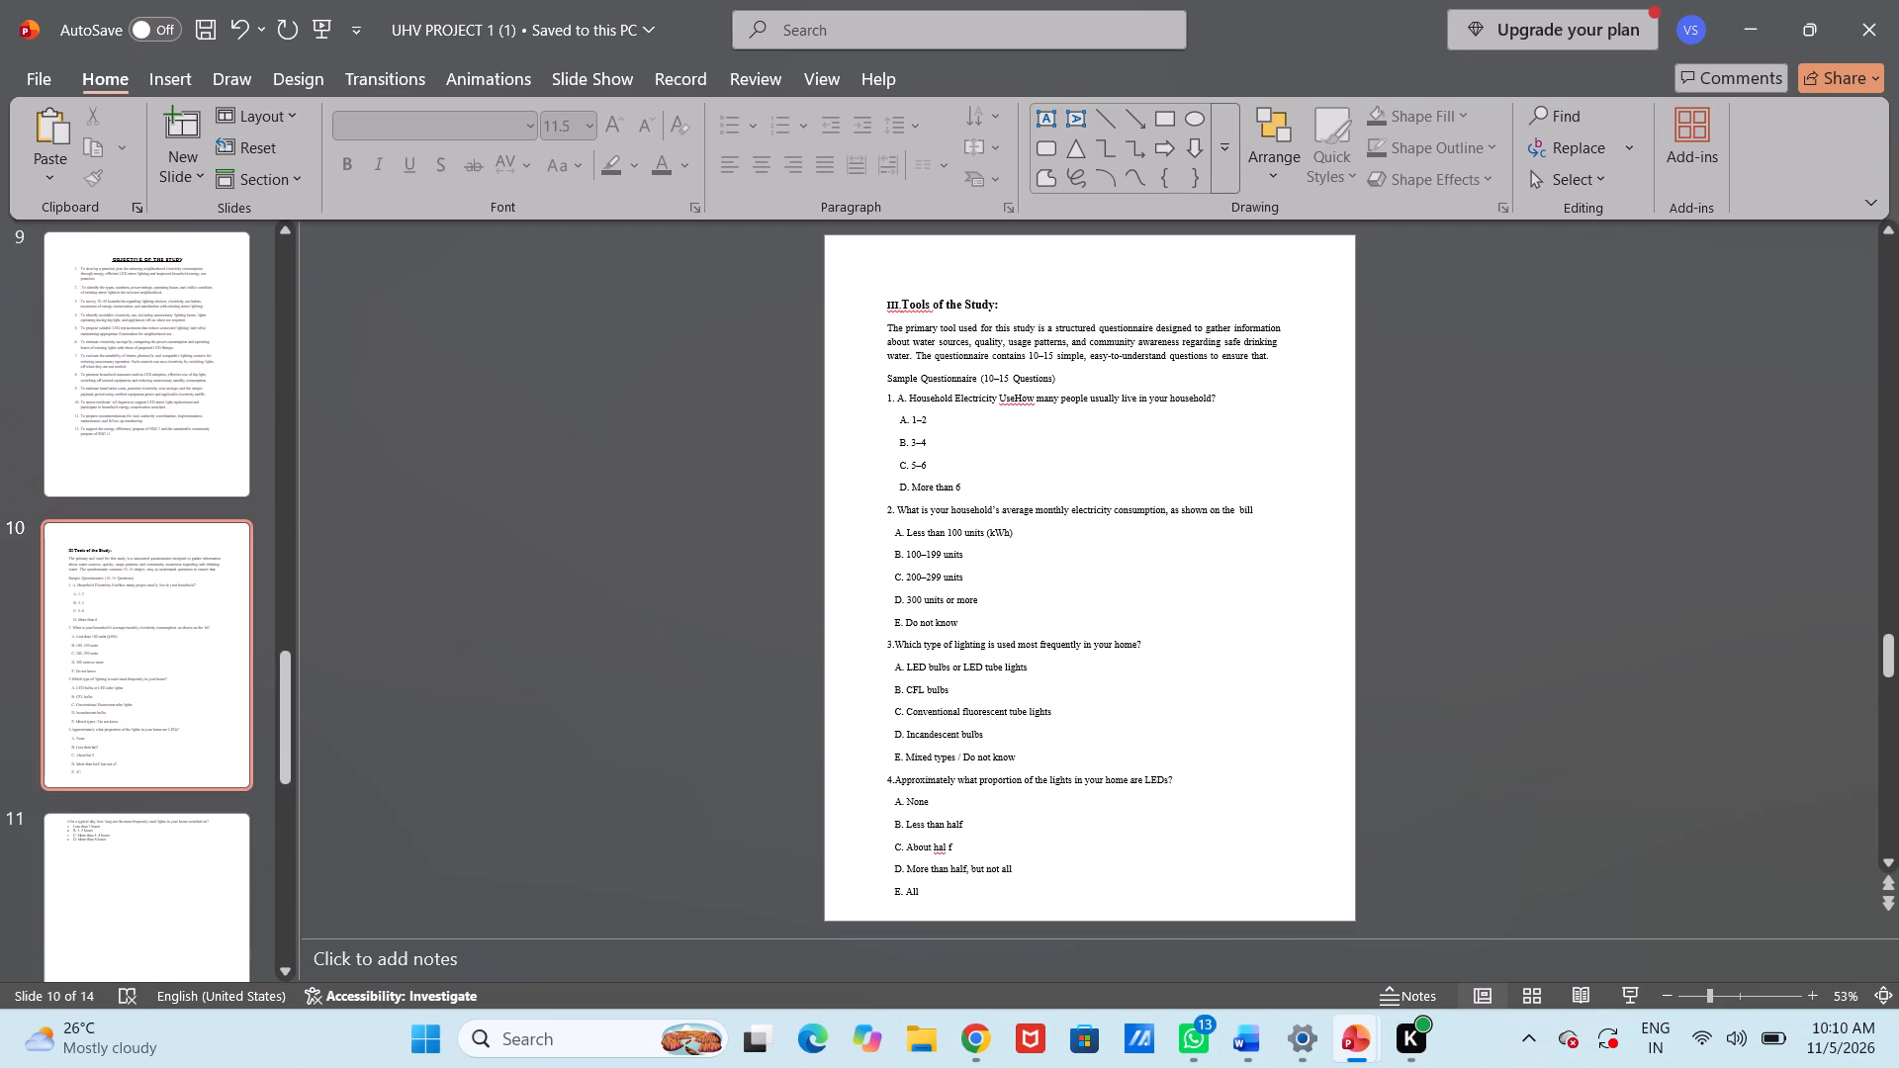
pyautogui.press('Down')
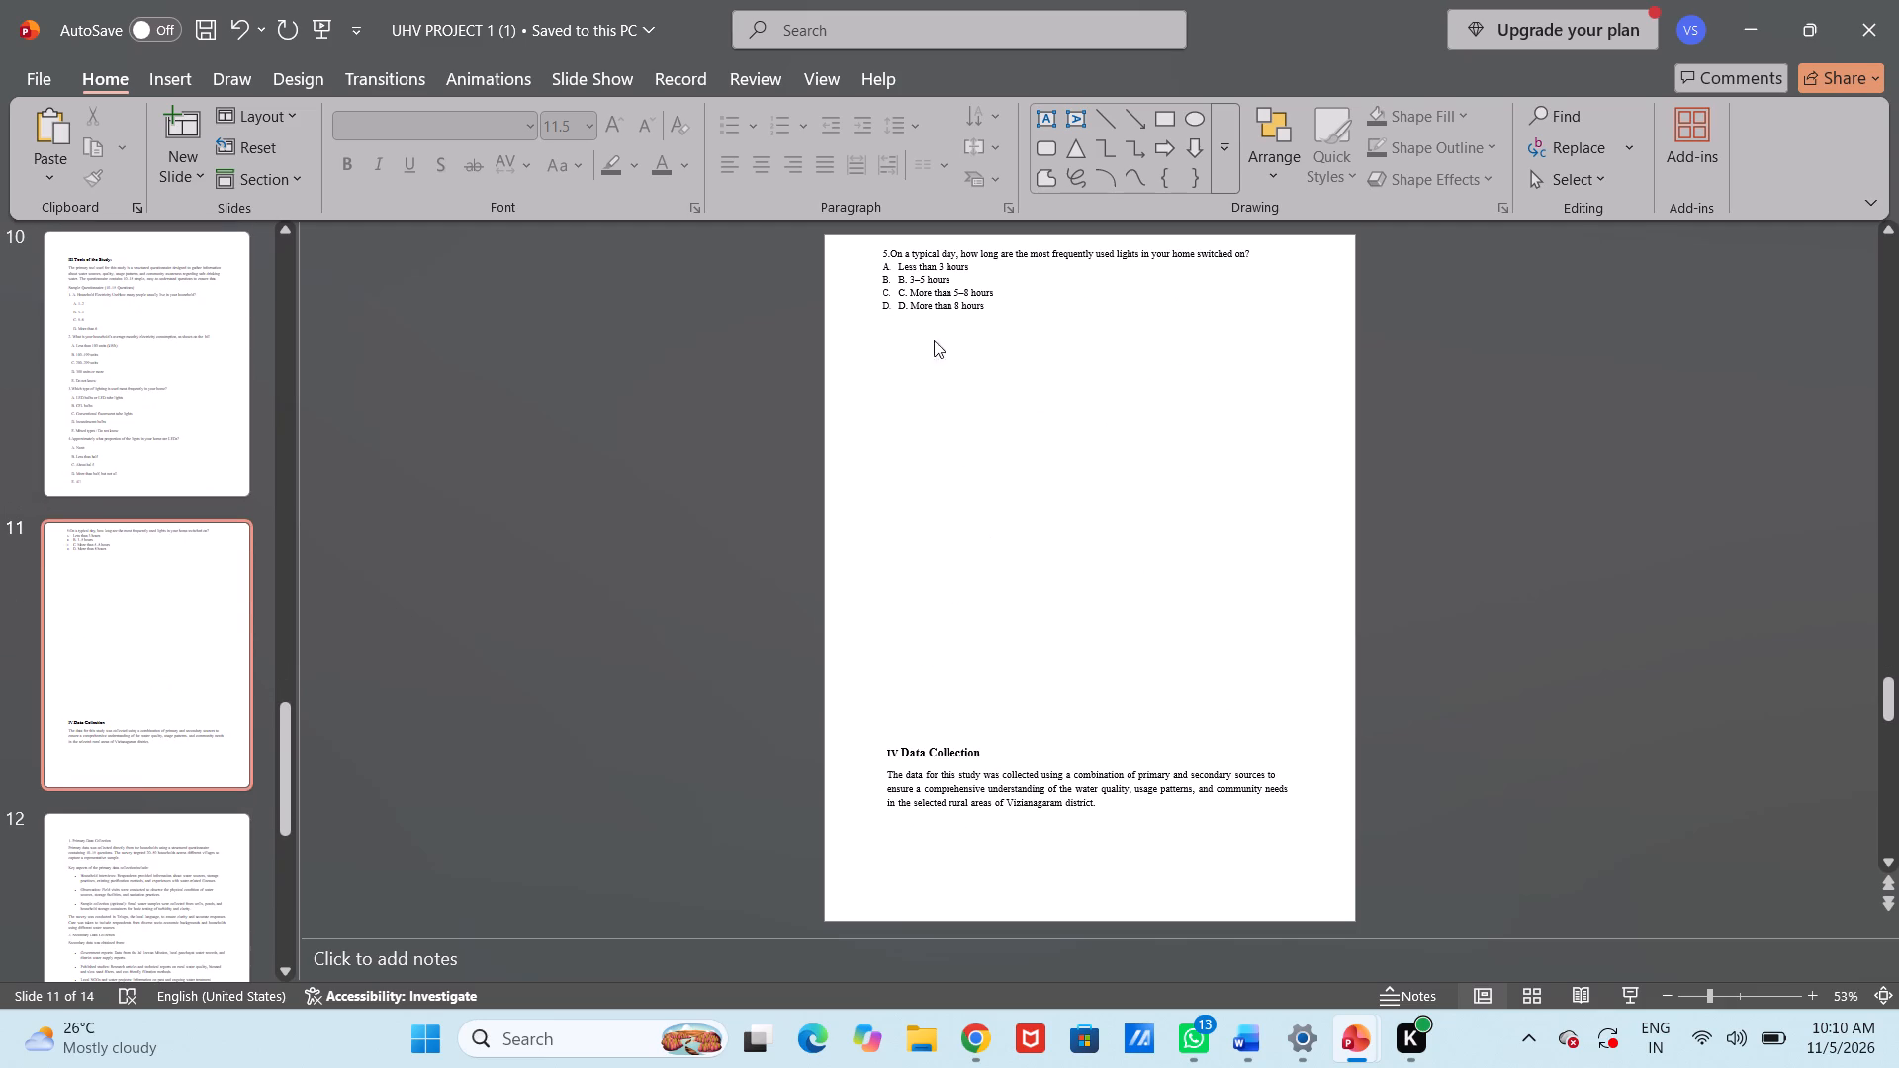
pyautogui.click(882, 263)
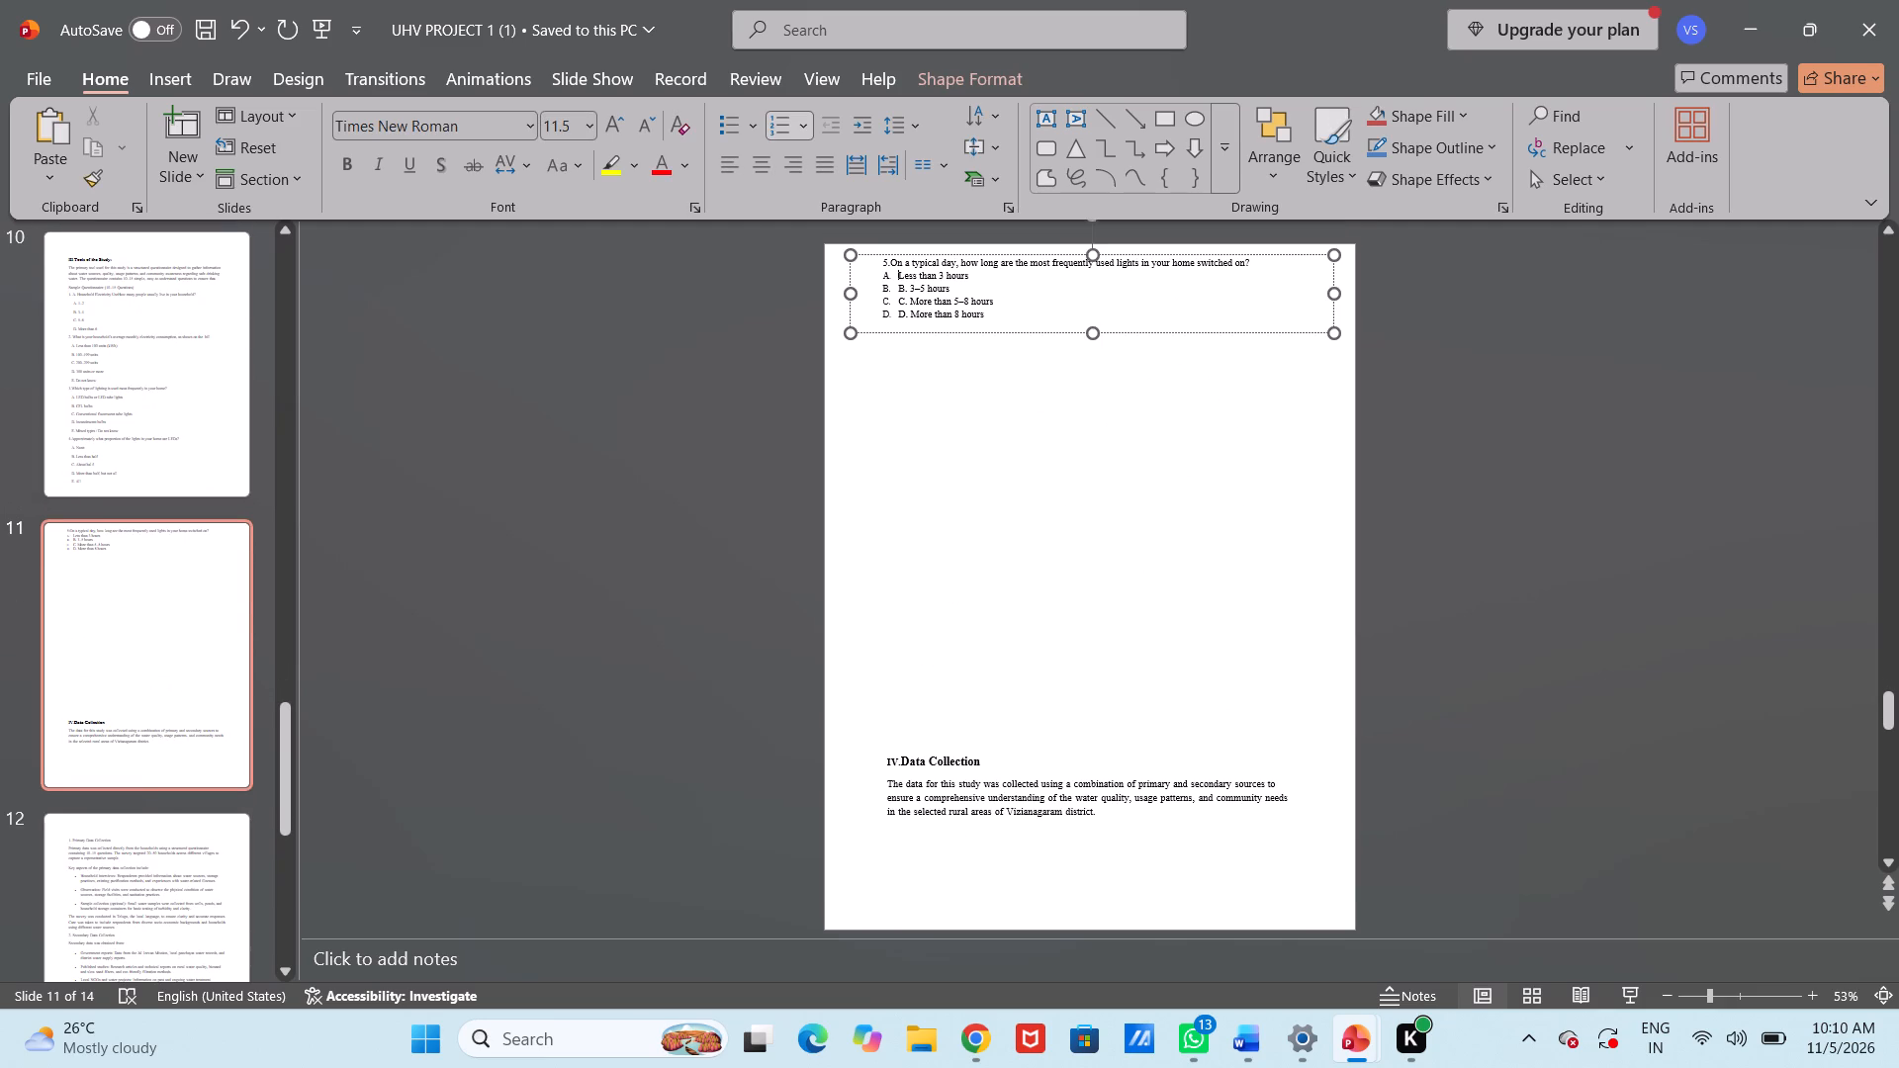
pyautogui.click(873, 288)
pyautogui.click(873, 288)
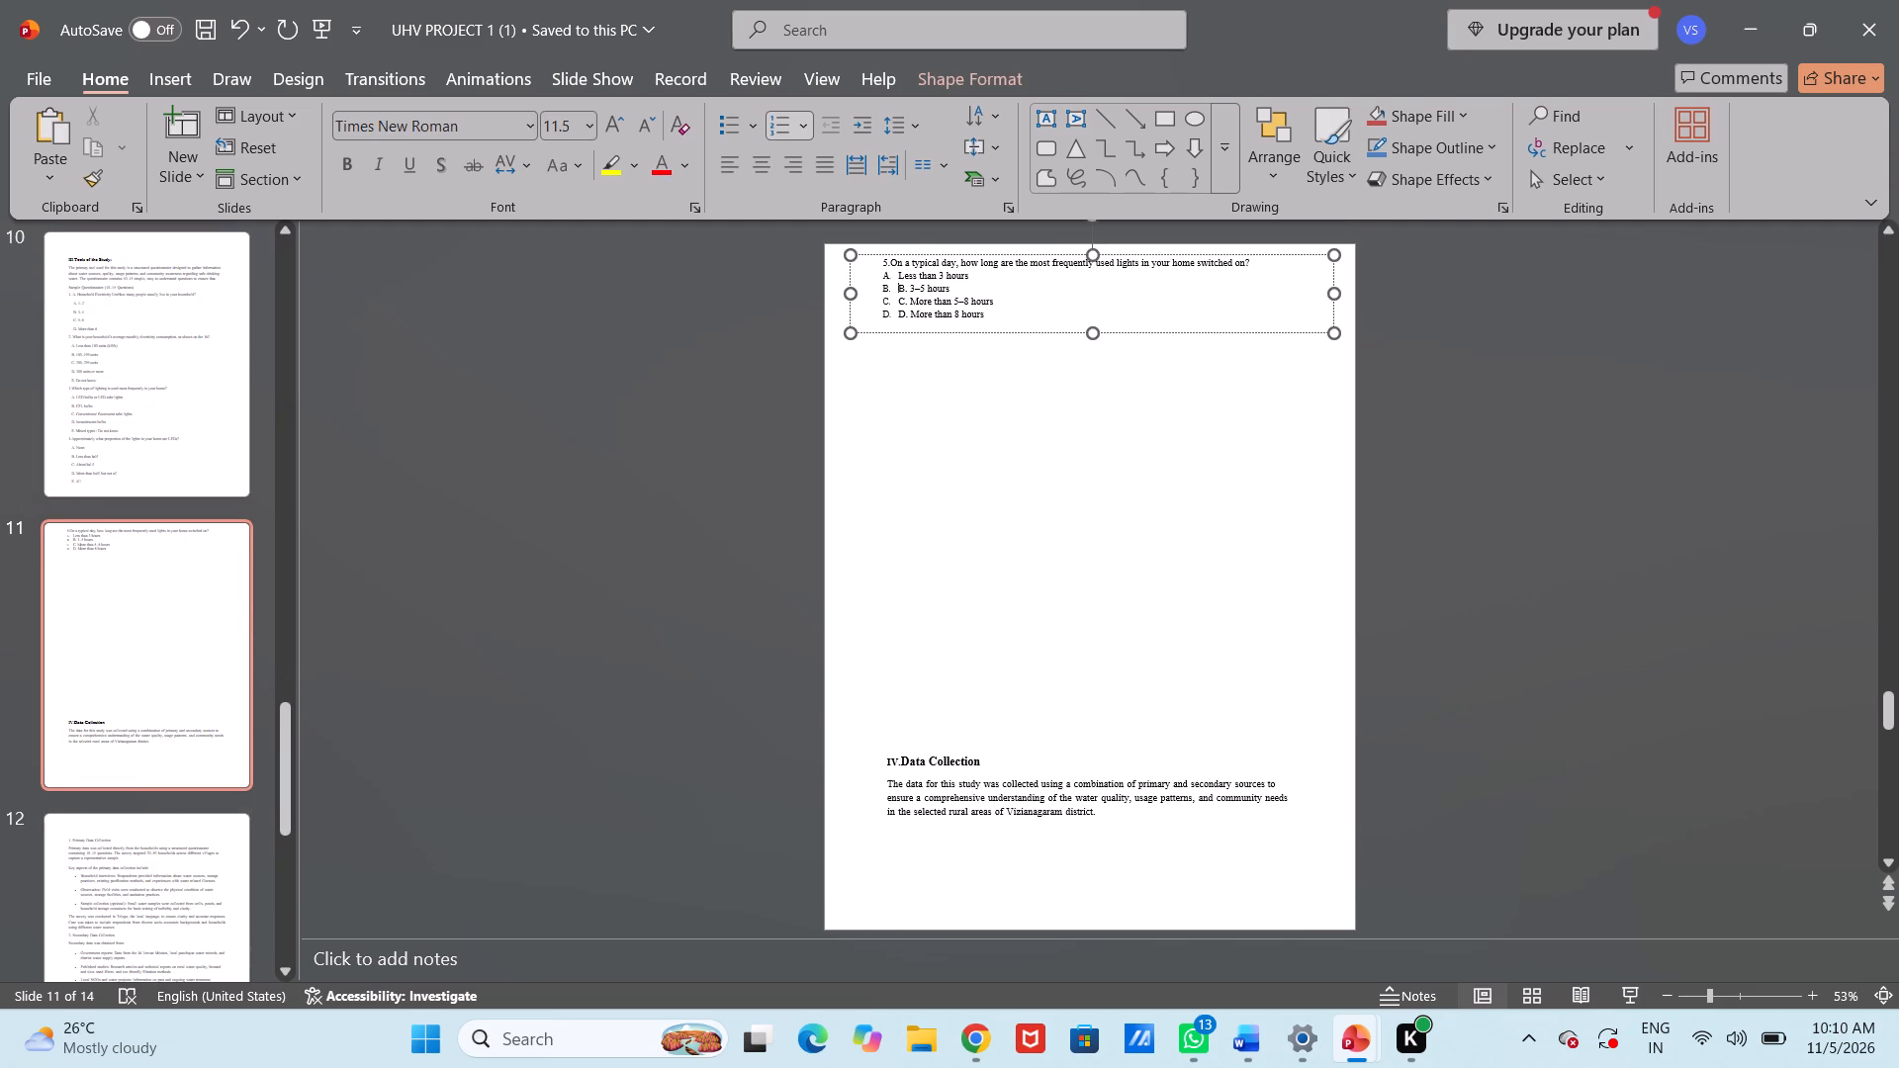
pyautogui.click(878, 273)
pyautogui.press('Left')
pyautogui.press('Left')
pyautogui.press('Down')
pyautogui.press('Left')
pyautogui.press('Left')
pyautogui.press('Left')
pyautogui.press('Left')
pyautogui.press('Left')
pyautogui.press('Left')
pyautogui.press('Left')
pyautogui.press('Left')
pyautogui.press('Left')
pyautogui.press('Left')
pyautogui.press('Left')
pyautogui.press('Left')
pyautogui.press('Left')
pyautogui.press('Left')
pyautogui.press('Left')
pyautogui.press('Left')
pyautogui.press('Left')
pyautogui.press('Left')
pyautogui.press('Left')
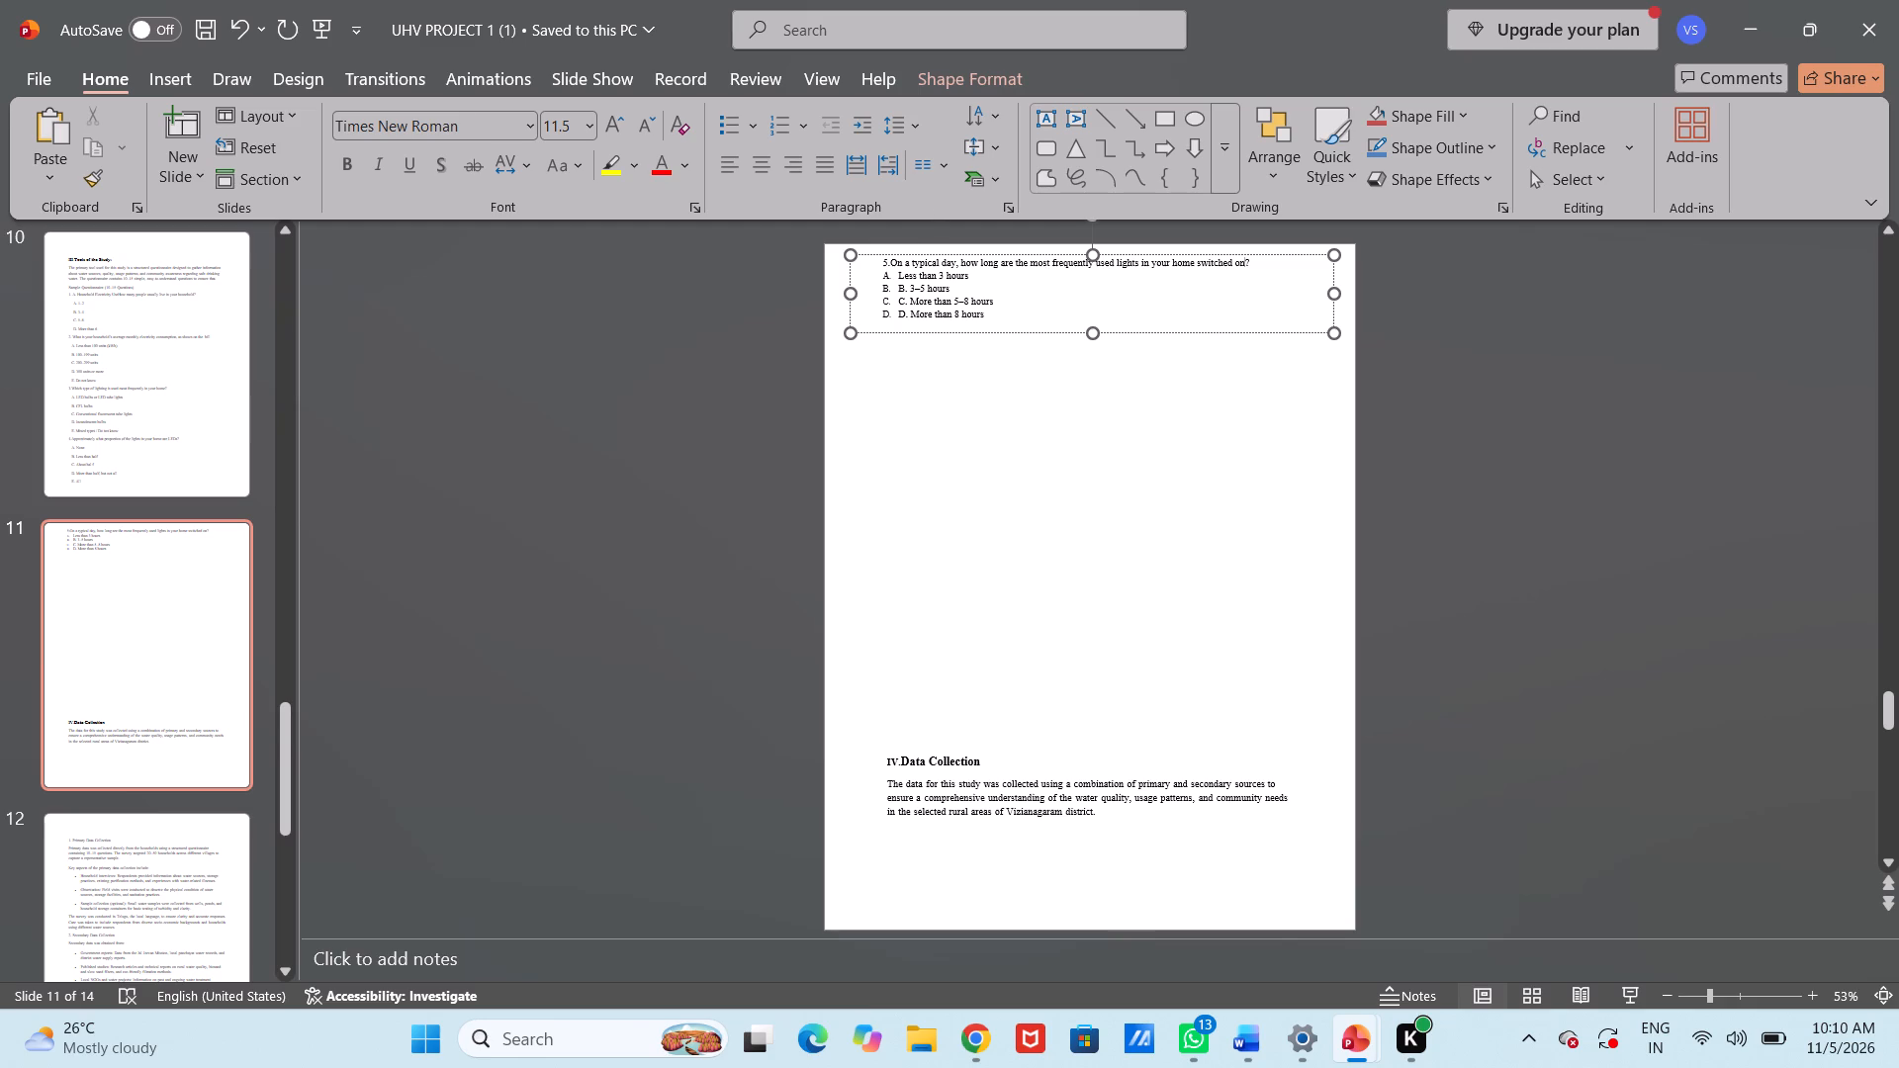
# Replace the automatic list letter of question 5's option Less than 3 hours with a manual "A." indented by four spaces.
pyautogui.click(897, 276)
pyautogui.press('BackSpace')
pyautogui.press('a')
pyautogui.press('Left')
pyautogui.press('space')
pyautogui.press('space')
pyautogui.press('space')
pyautogui.press('space')
pyautogui.press('Right')
pyautogui.press('.')
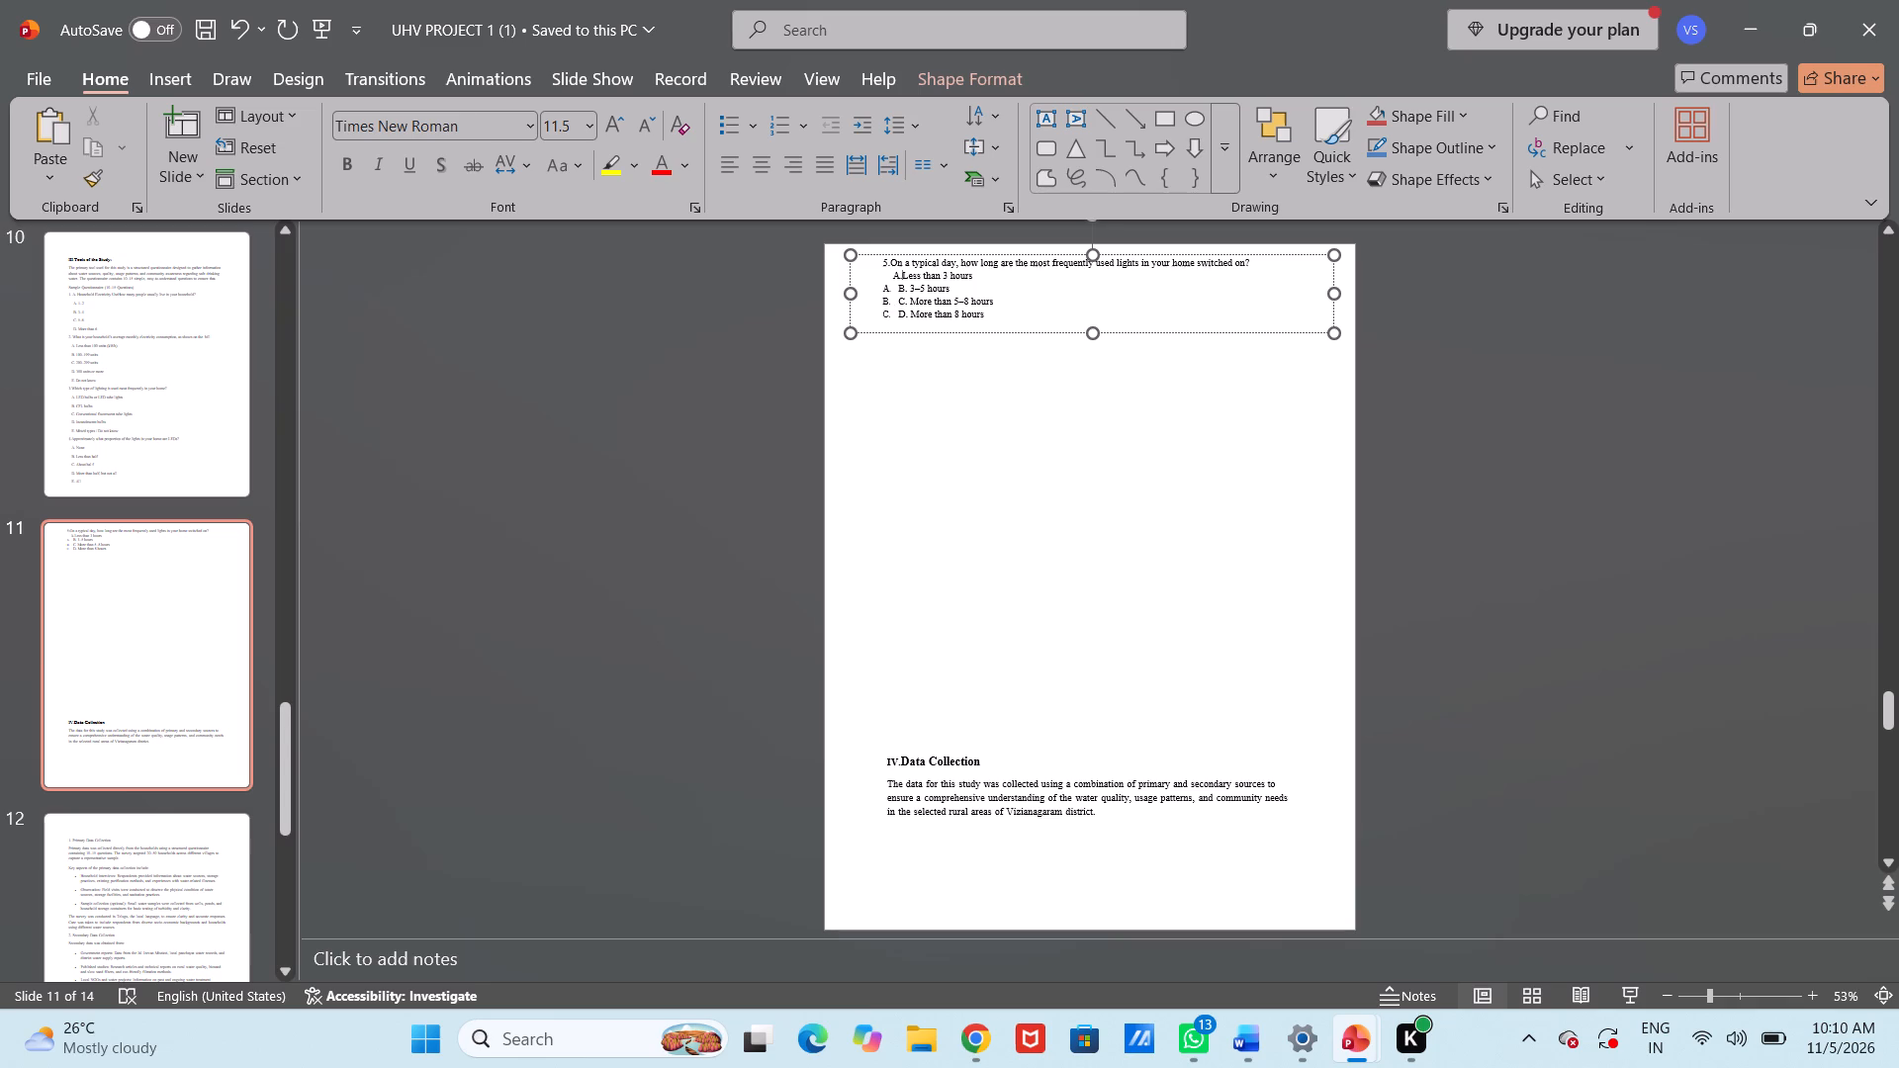
# Remove the duplicate automatic list letters in front of question 5's options B. 3–5 hours, C. More than 5–8 hours and D. More than 8 hours.
pyautogui.click(896, 293)
pyautogui.press('BackSpace')
pyautogui.press('Down')
pyautogui.press('BackSpace')
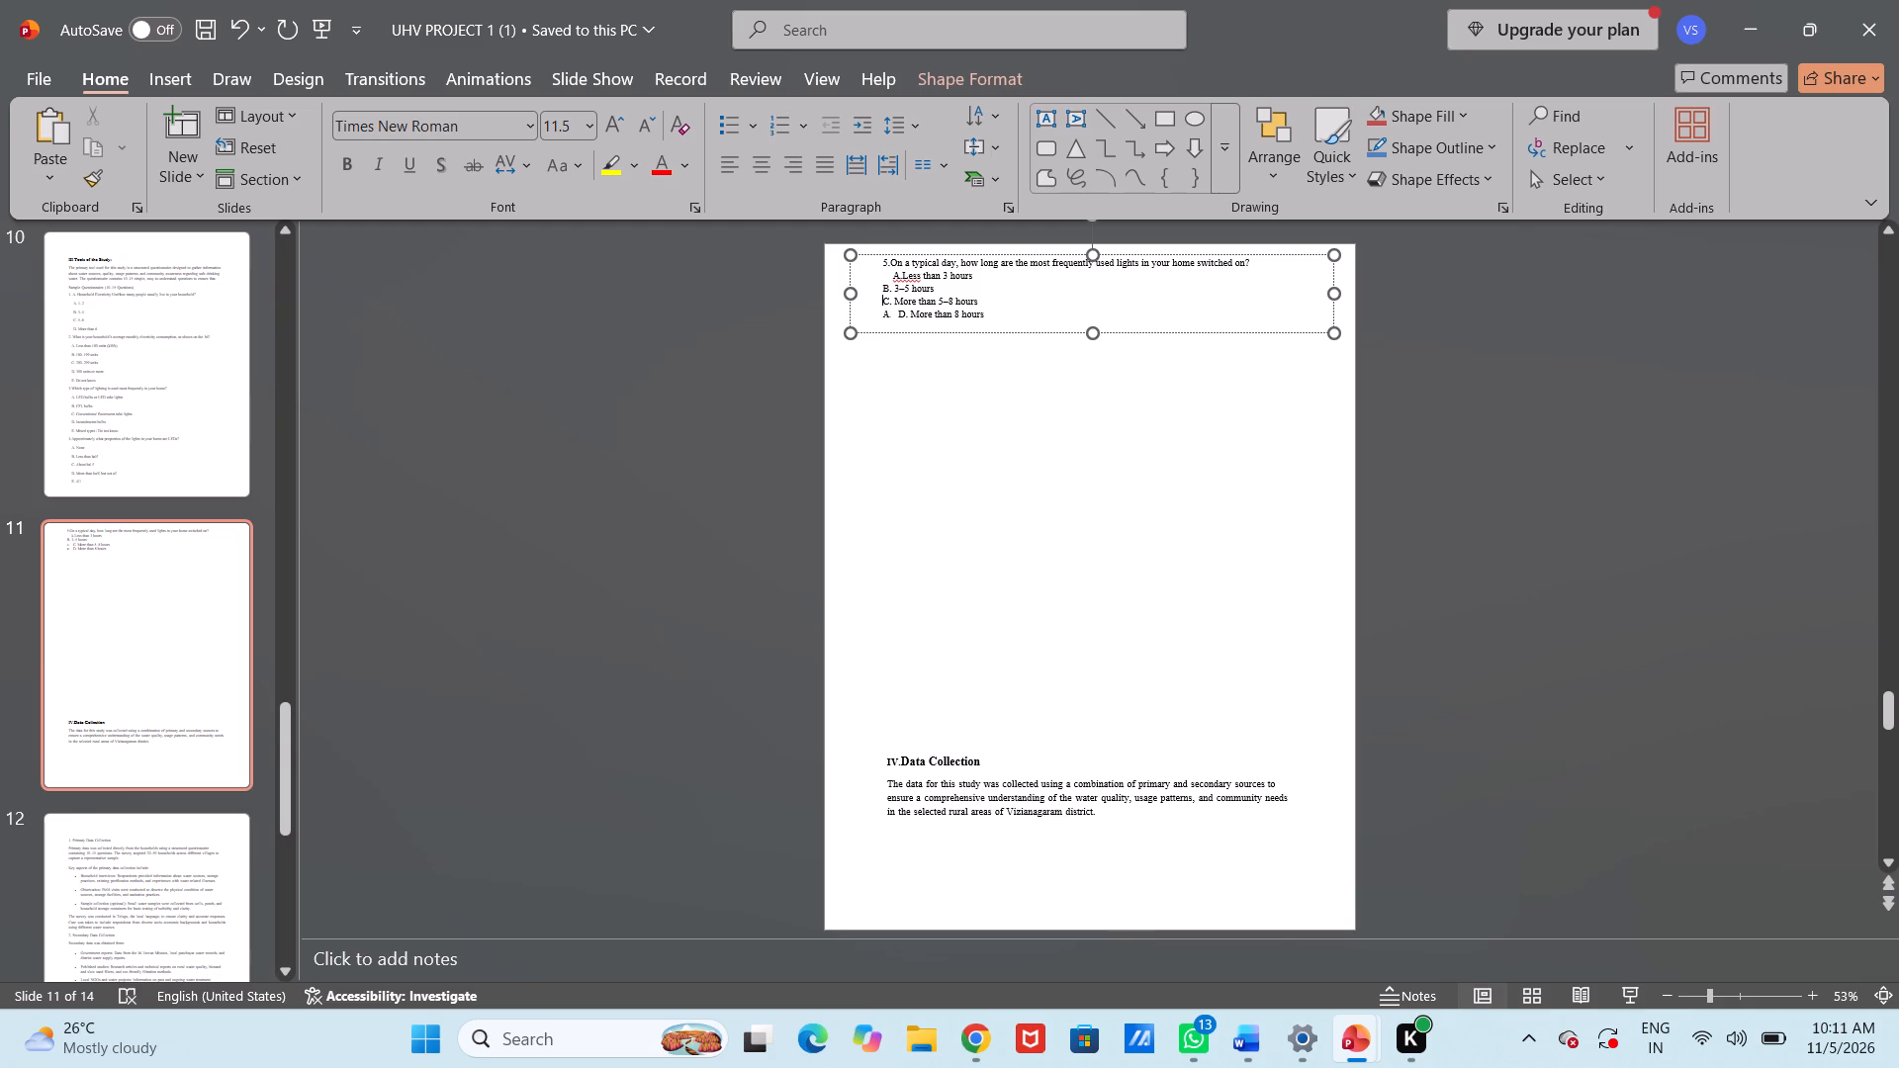
pyautogui.press('Down')
pyautogui.press('BackSpace')
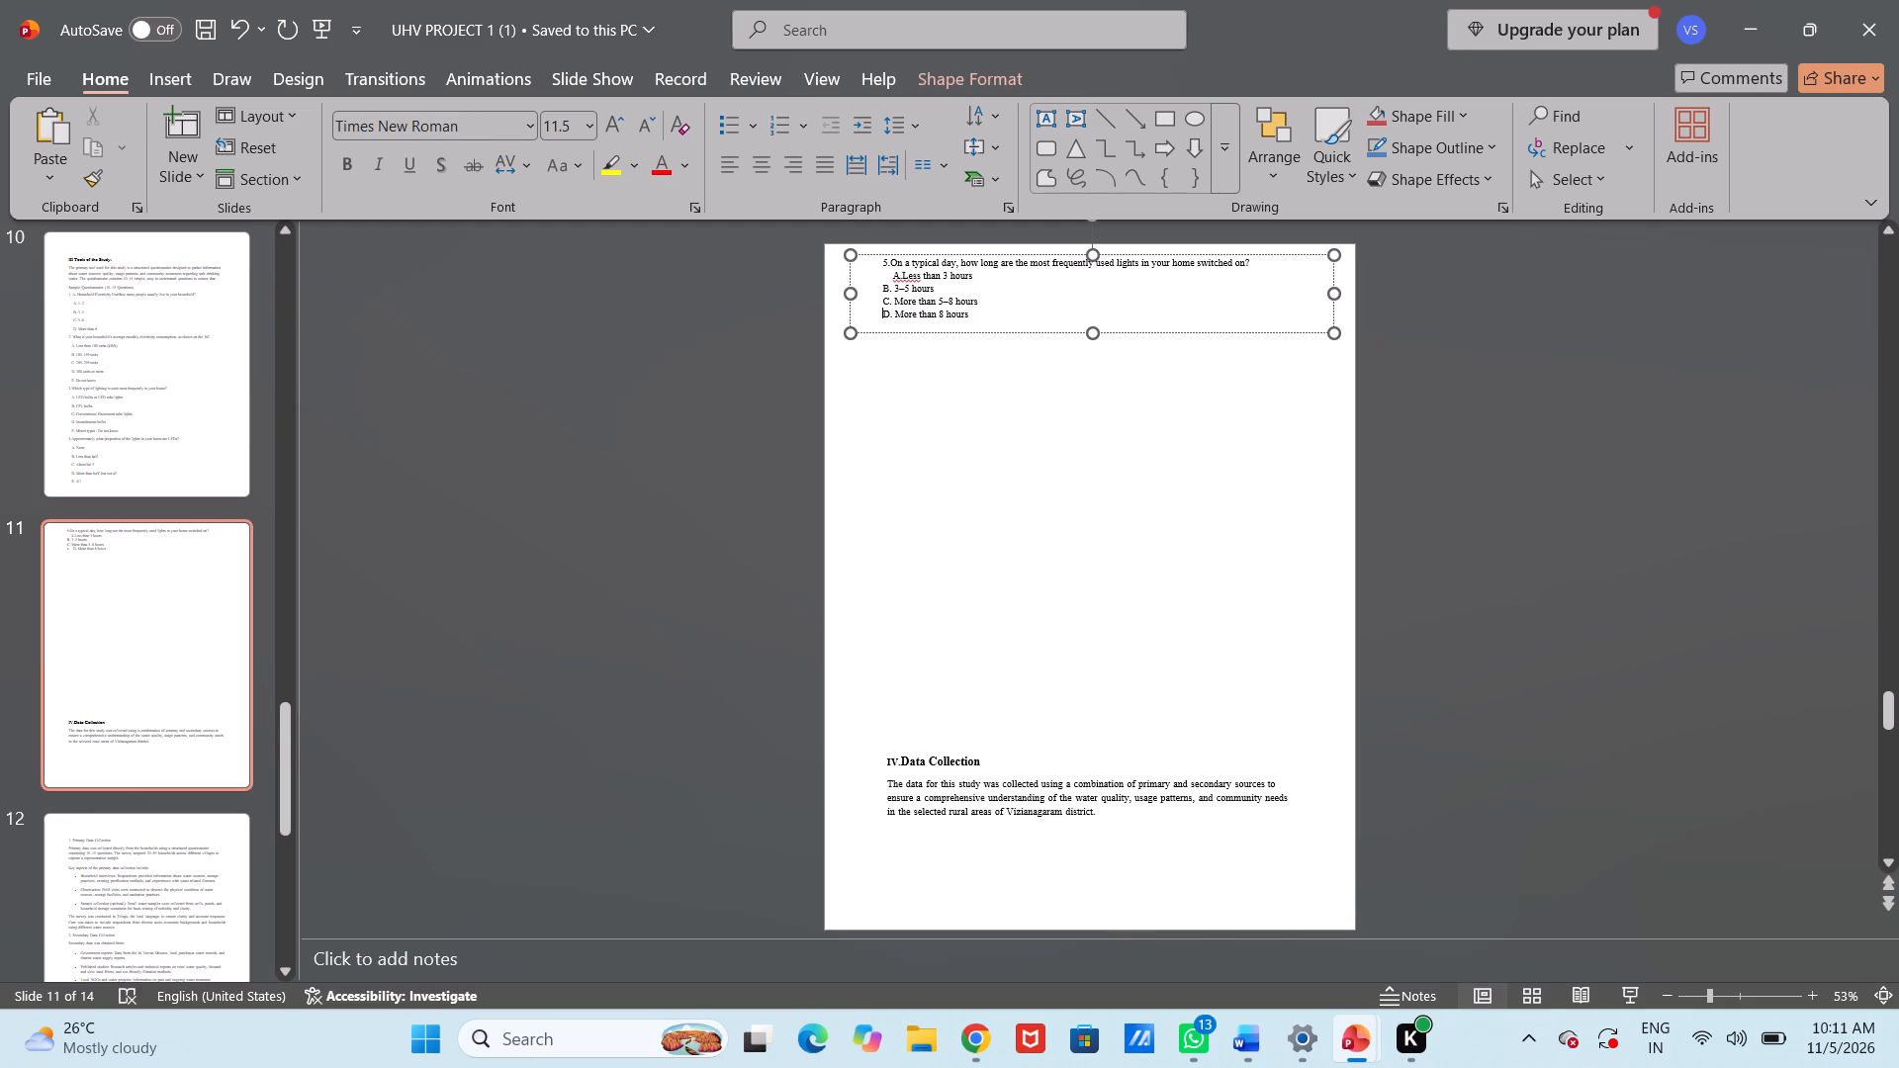
# Indent question 5's option B. 3–5 hours by four spaces, and options C. More than 5–8 hours and D. More than 8 hours by three each.
pyautogui.click(882, 282)
pyautogui.press('space')
pyautogui.press('space')
pyautogui.press('space')
pyautogui.press('space')
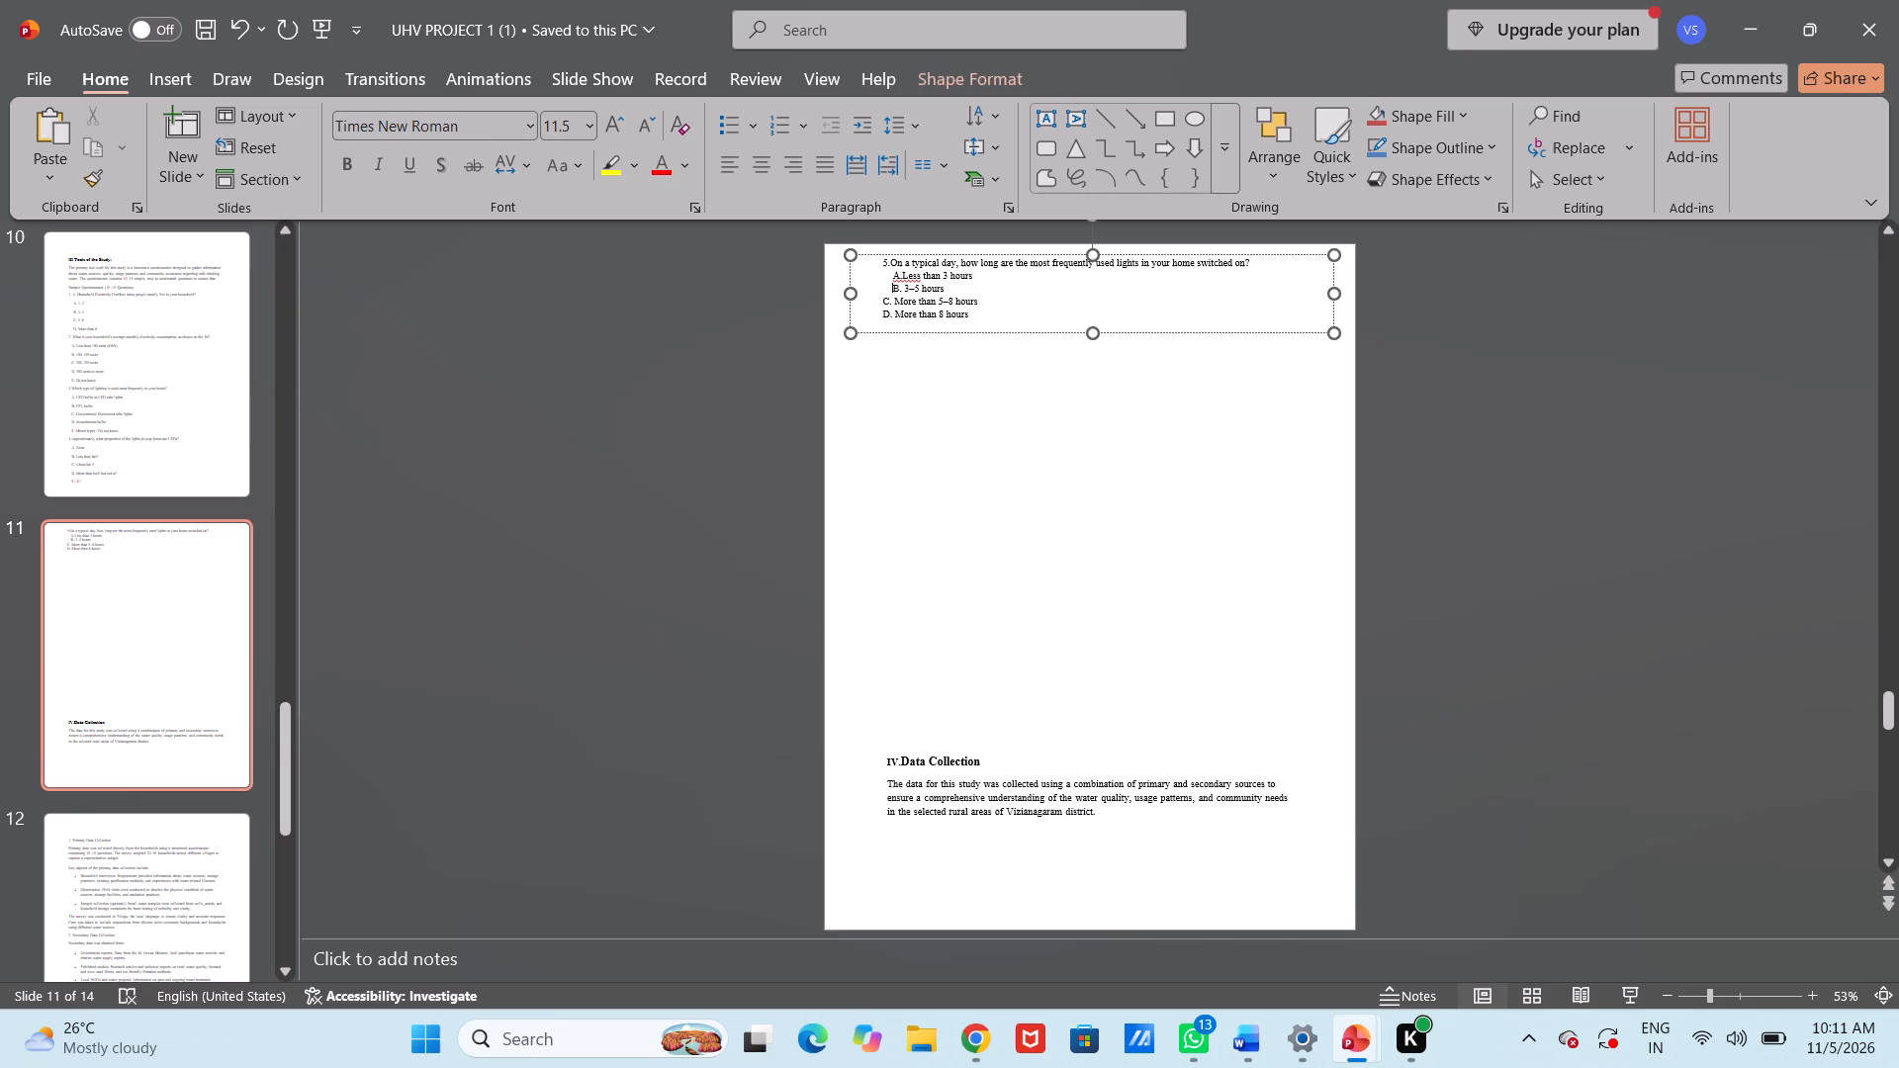
pyautogui.click(878, 302)
pyautogui.press('space')
pyautogui.press('space')
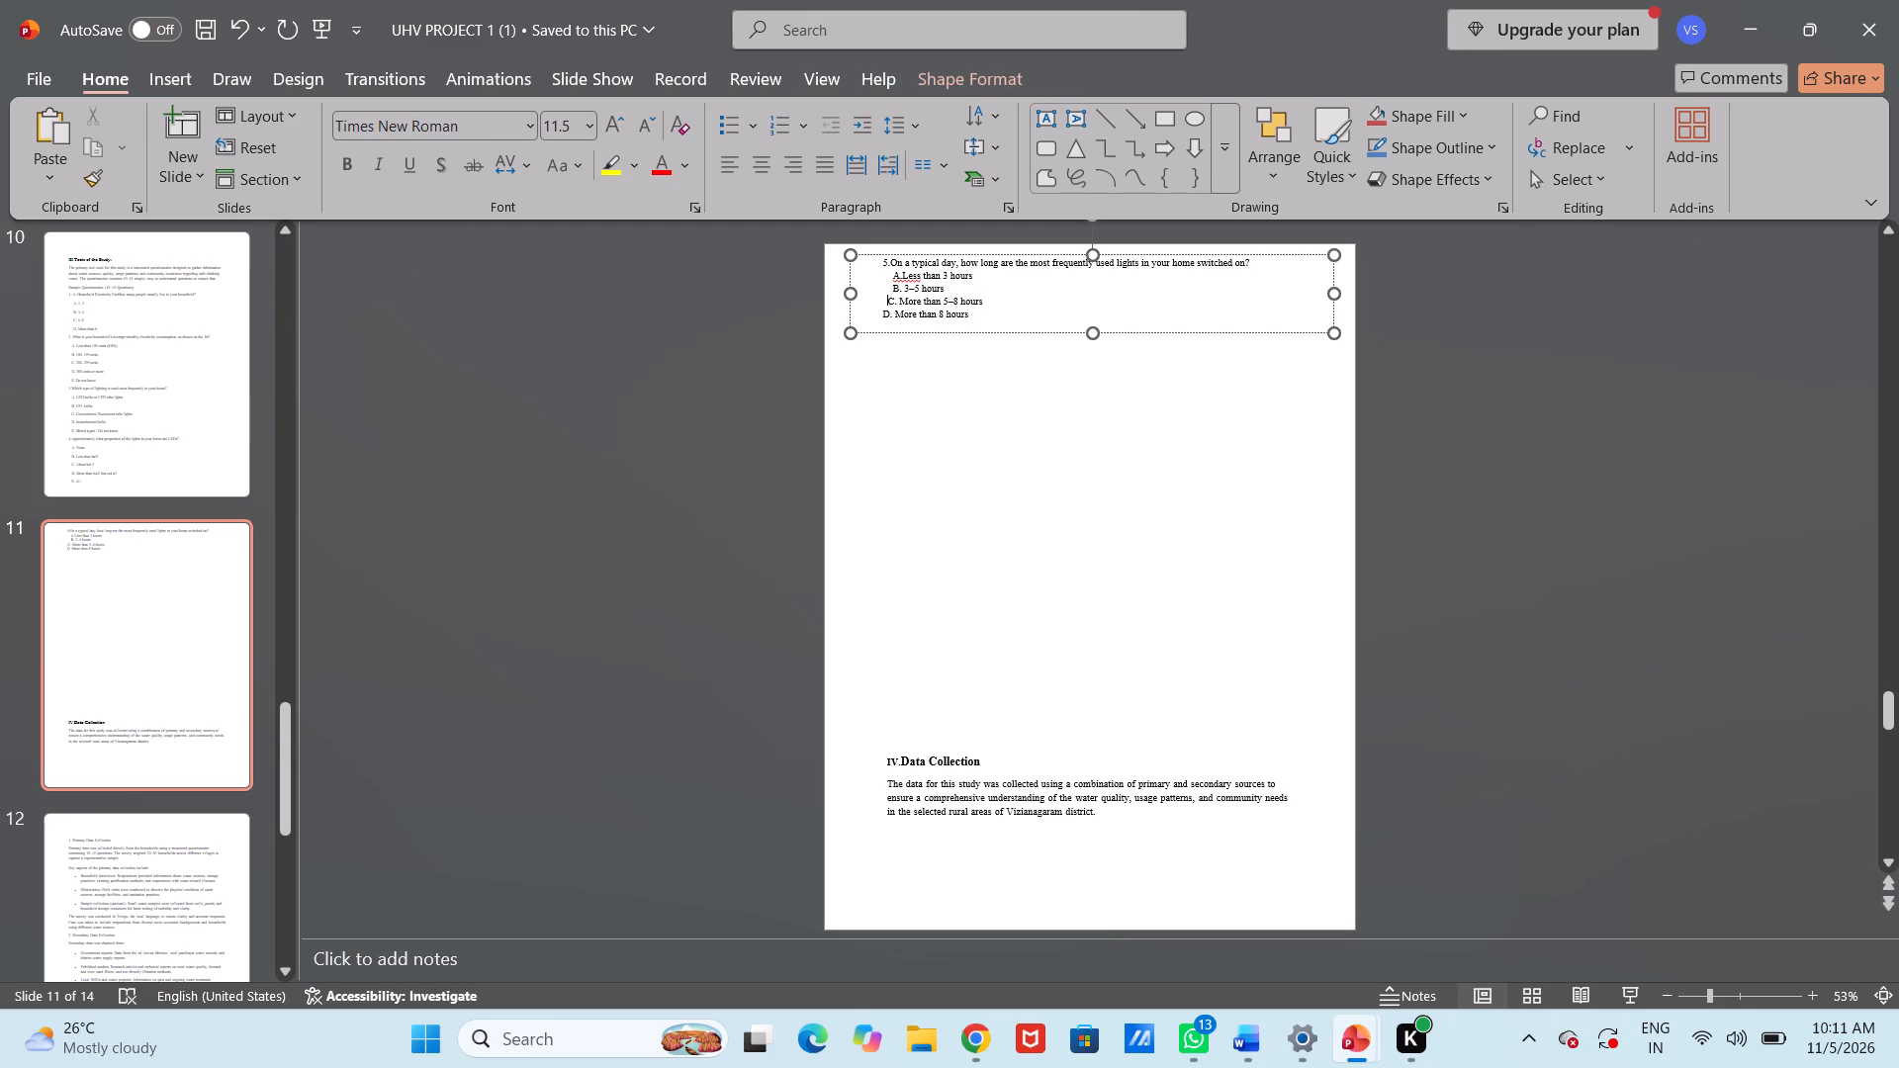
pyautogui.press('space')
pyautogui.click(881, 312)
pyautogui.press('space')
pyautogui.press('space')
pyautogui.press('space')
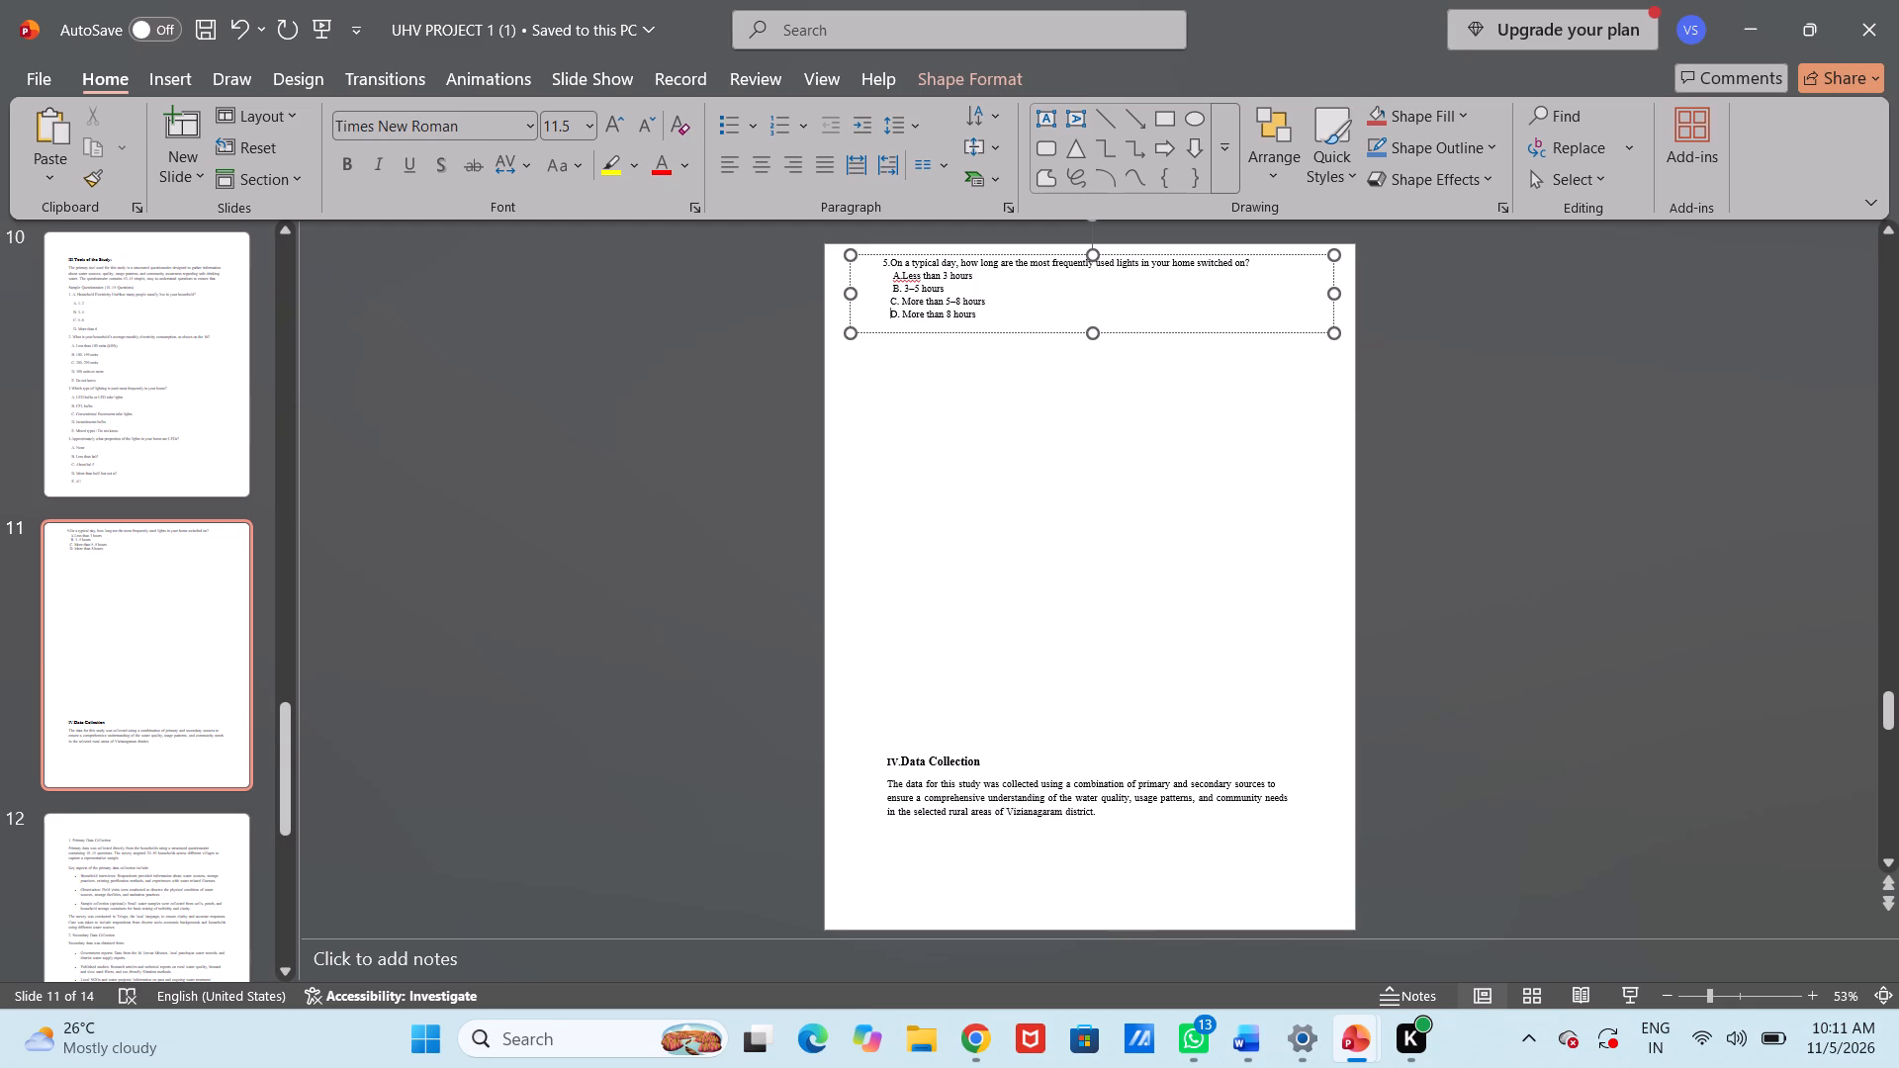
# Indent question 5's options C and D by one more space each to line up with A and B.
pyautogui.click(891, 297)
pyautogui.press('space')
pyautogui.press('space')
pyautogui.press('BackSpace')
pyautogui.press('Down')
pyautogui.press('space')
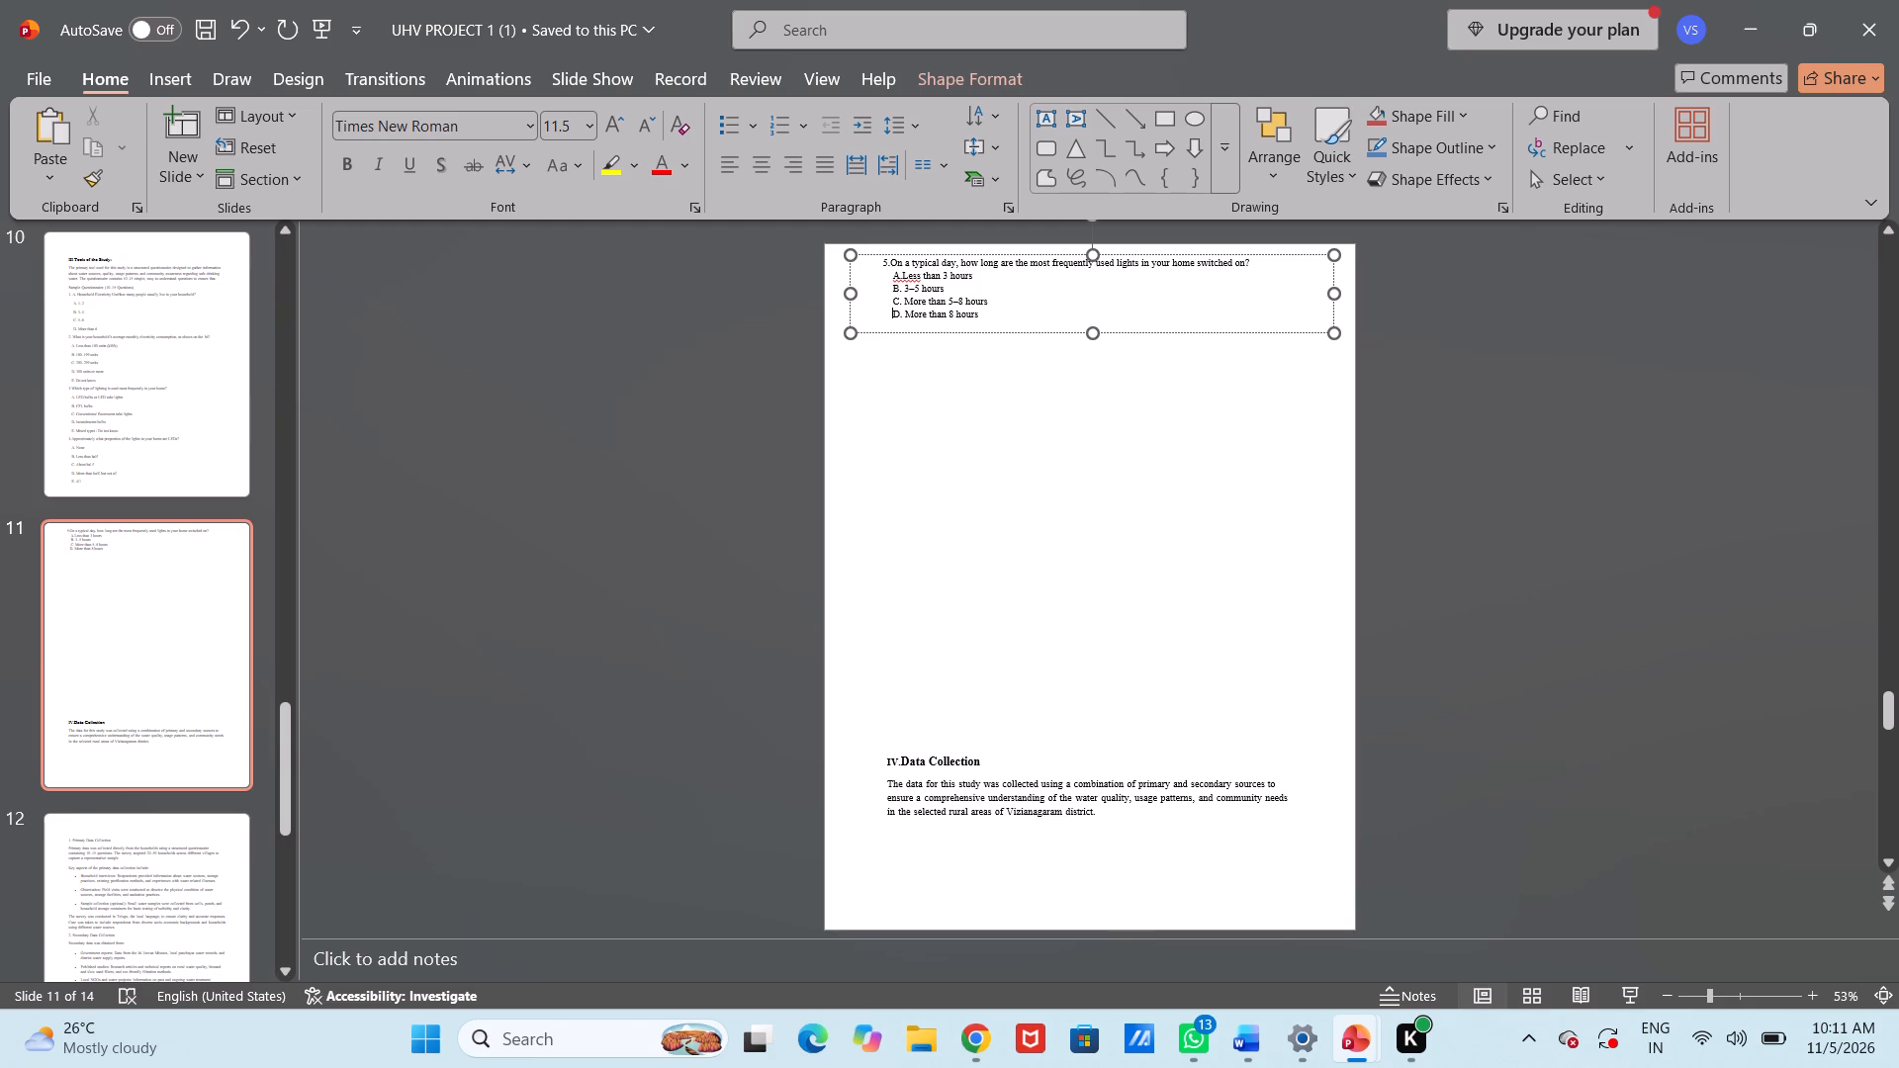
# Delete the empty list line below question 5's option D. More than 8 hours.
pyautogui.press('Down')
pyautogui.press('BackSpace')
pyautogui.press('BackSpace')
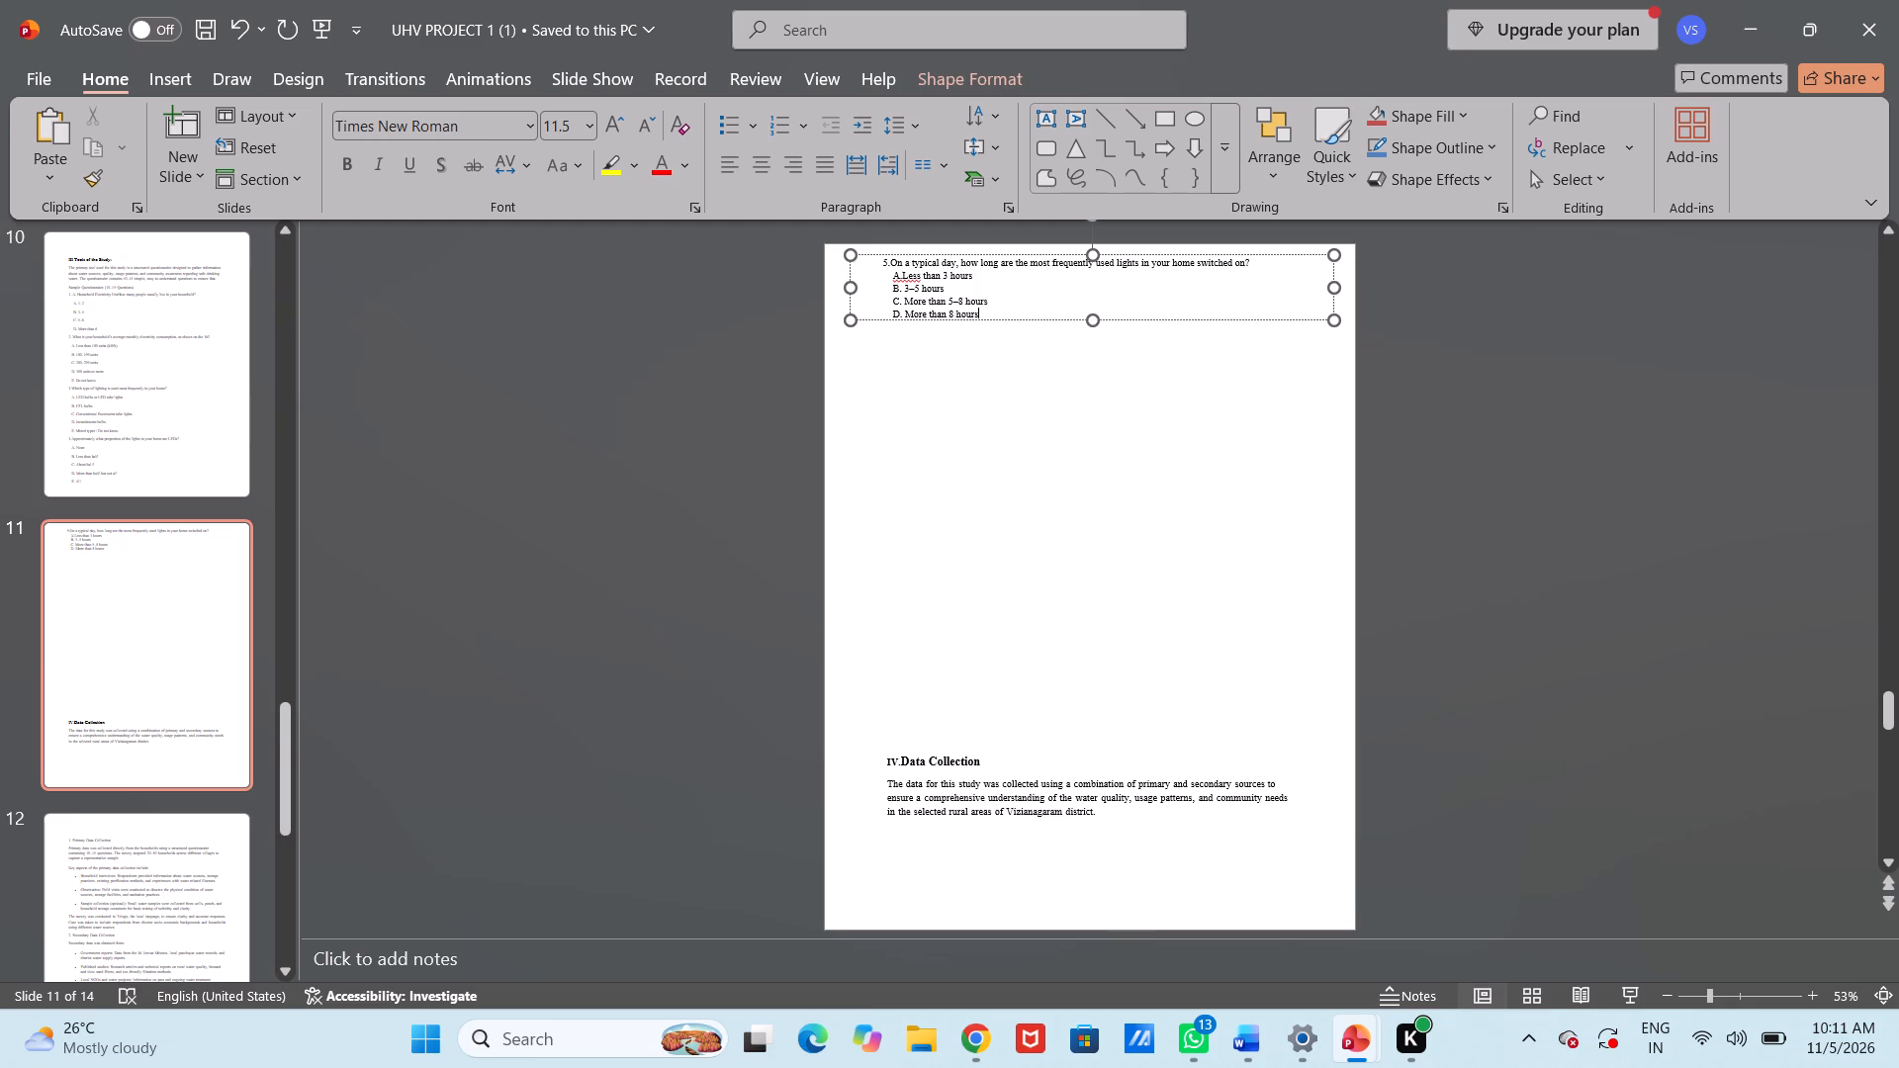
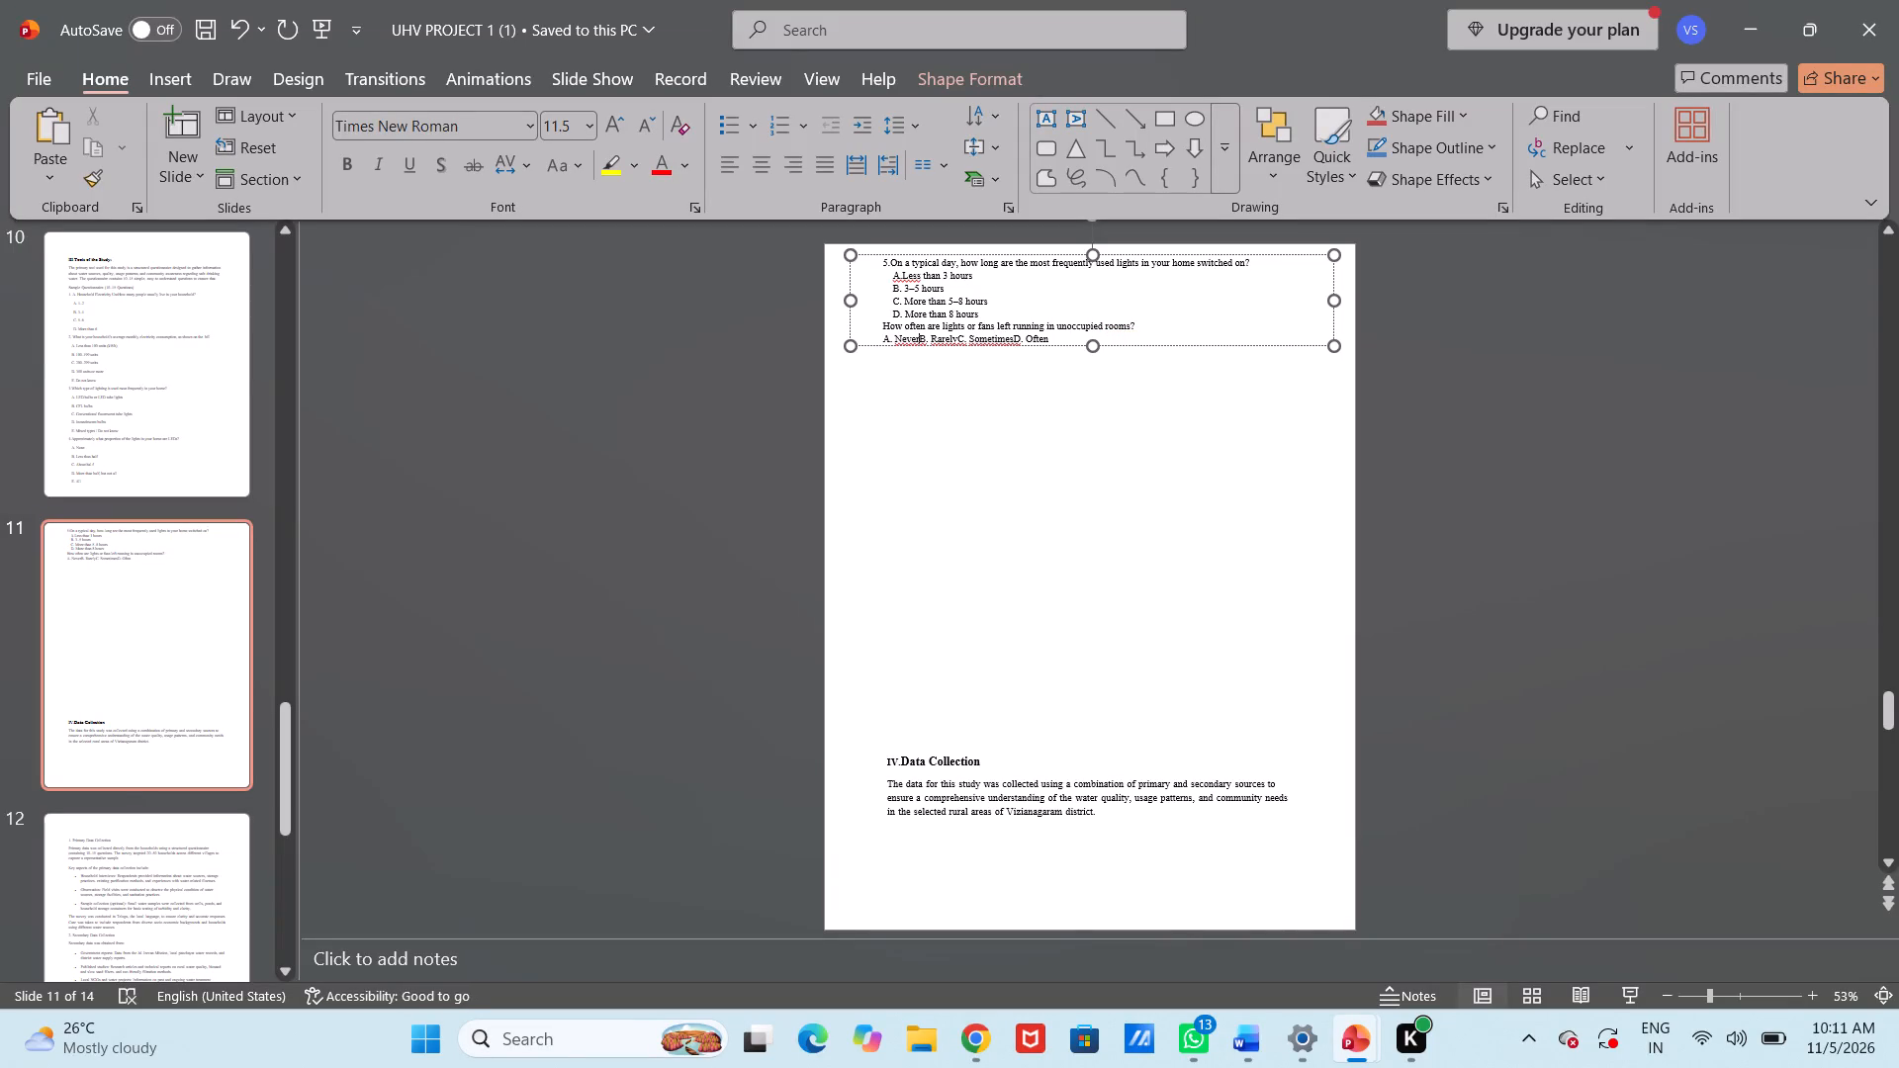
# Start a new line at B. Rarely in the unoccupied-rooms question's options, without a duplicate list letter or blank line after A. Never.
pyautogui.press('Return')
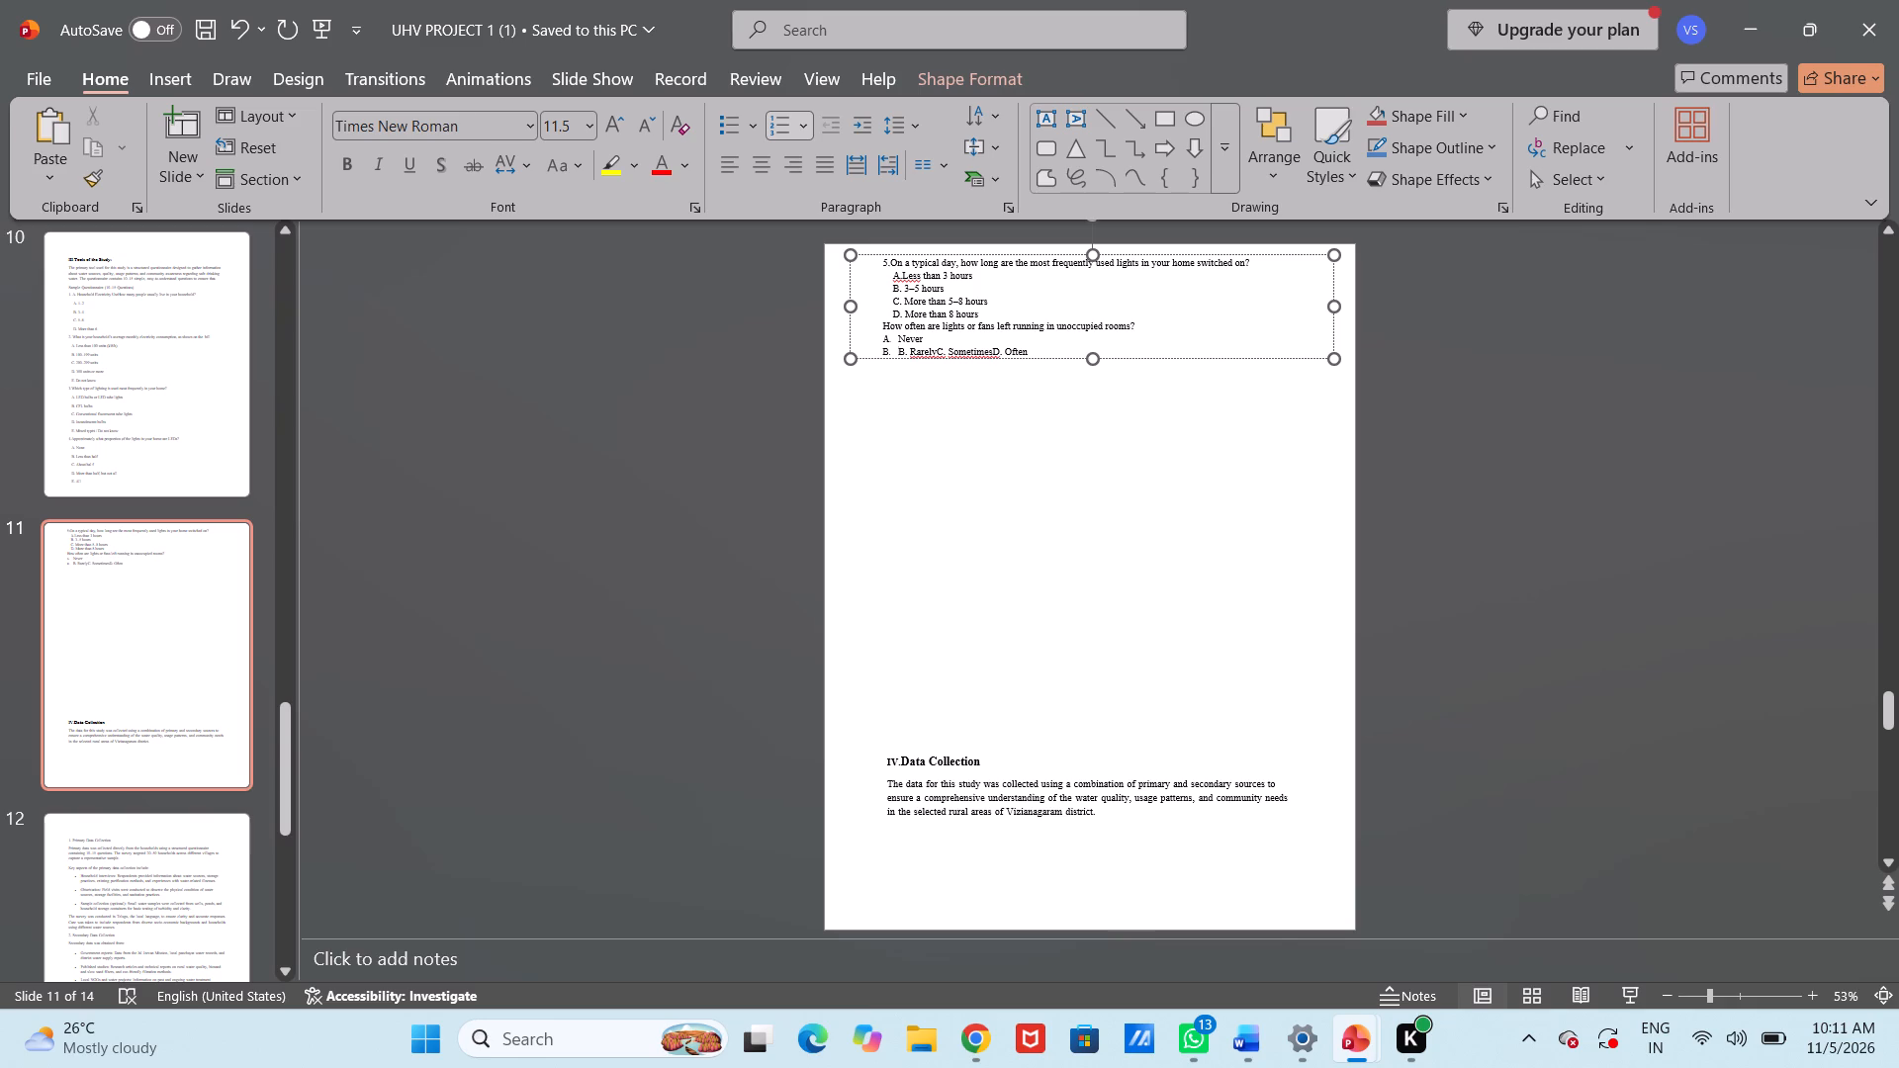
pyautogui.press('Return')
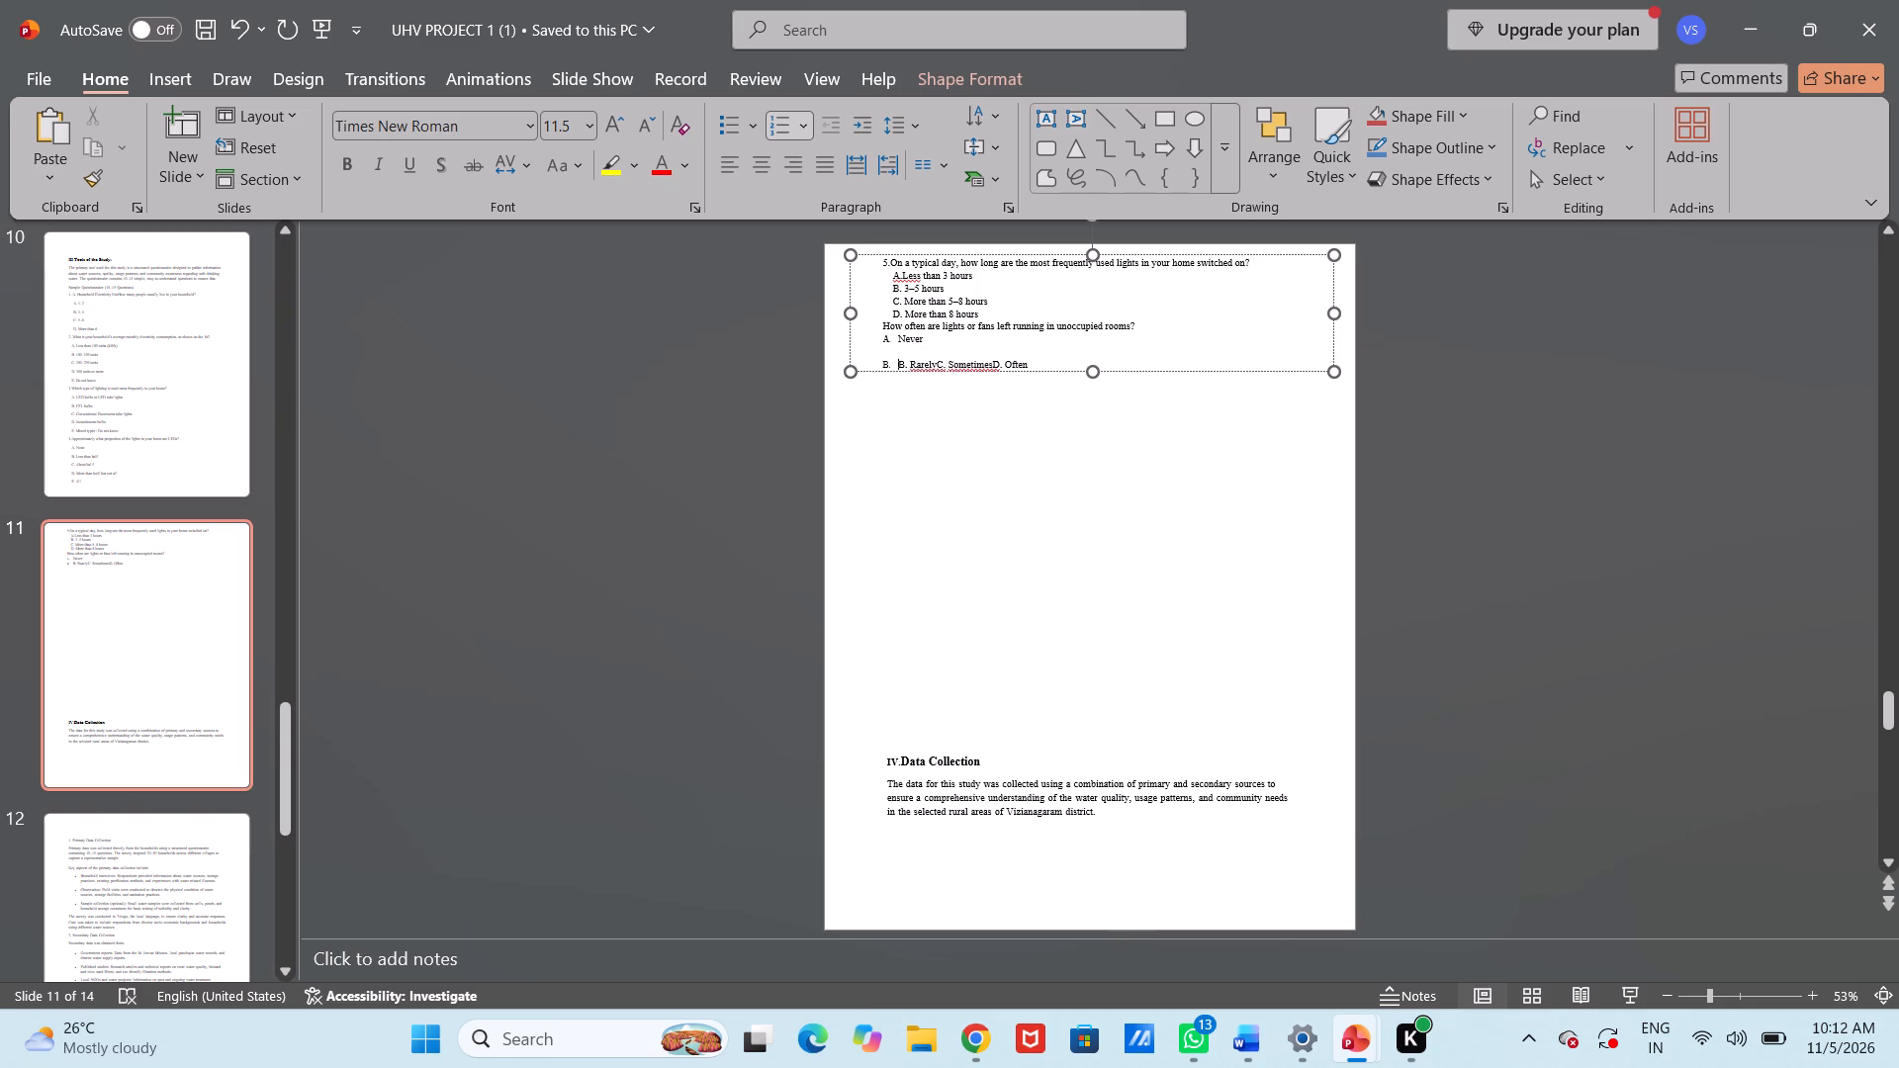
pyautogui.press('BackSpace')
pyautogui.press('BackSpace')
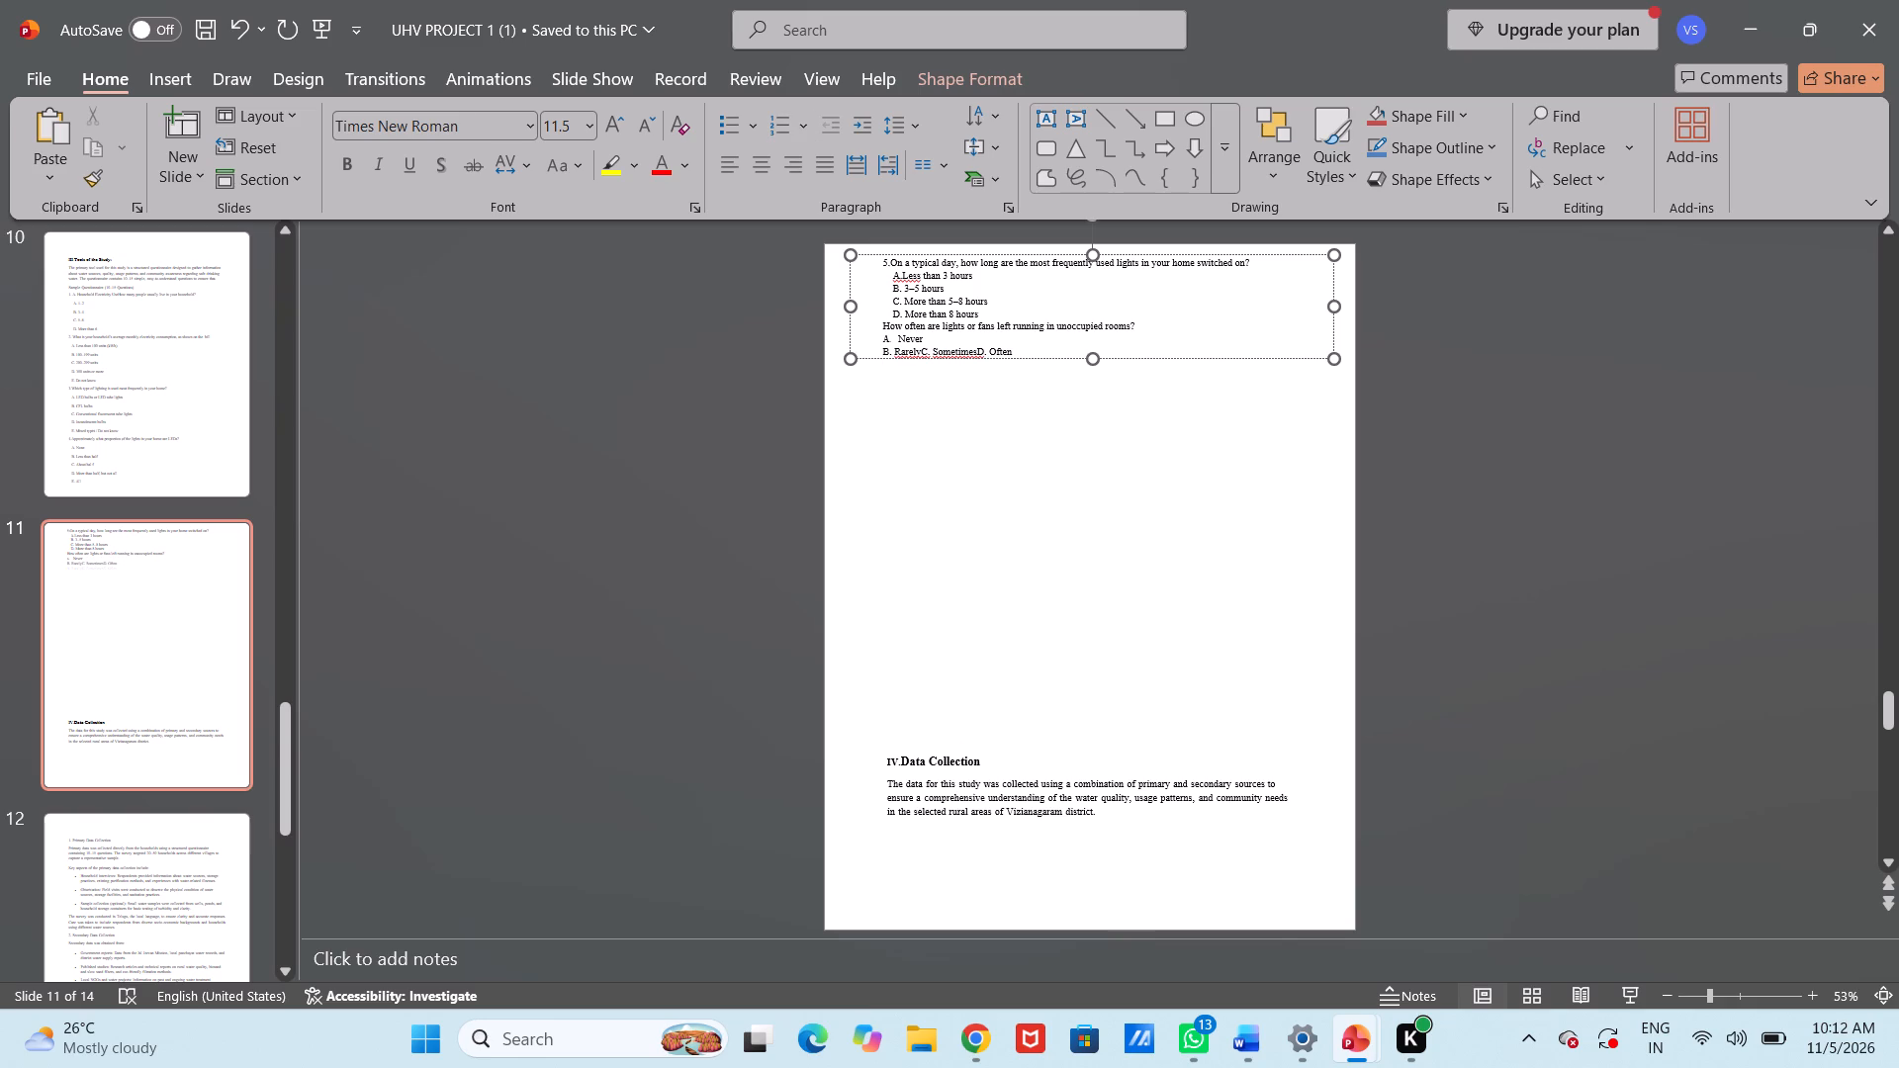
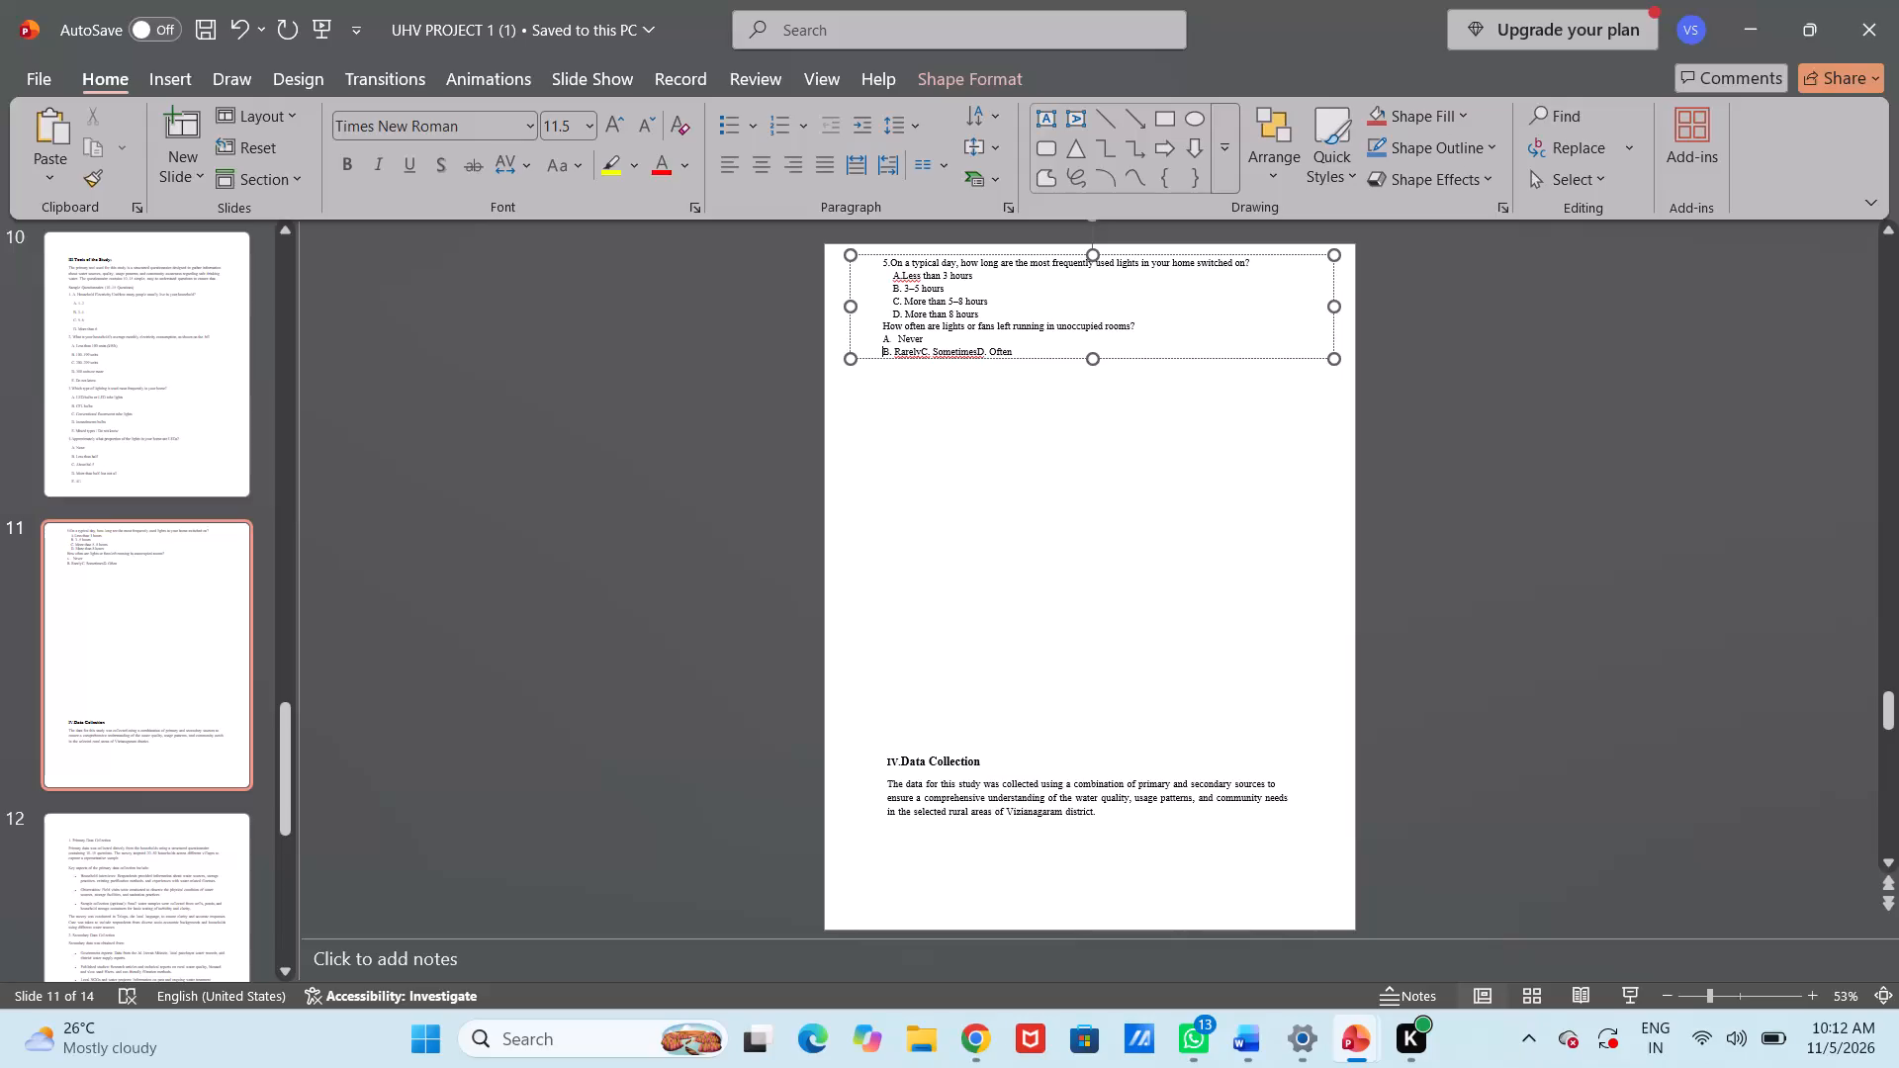
# Put C. Sometimes and D. Often on their own lines in the unoccupied-rooms question's options.
pyautogui.click(919, 354)
pyautogui.press('Return')
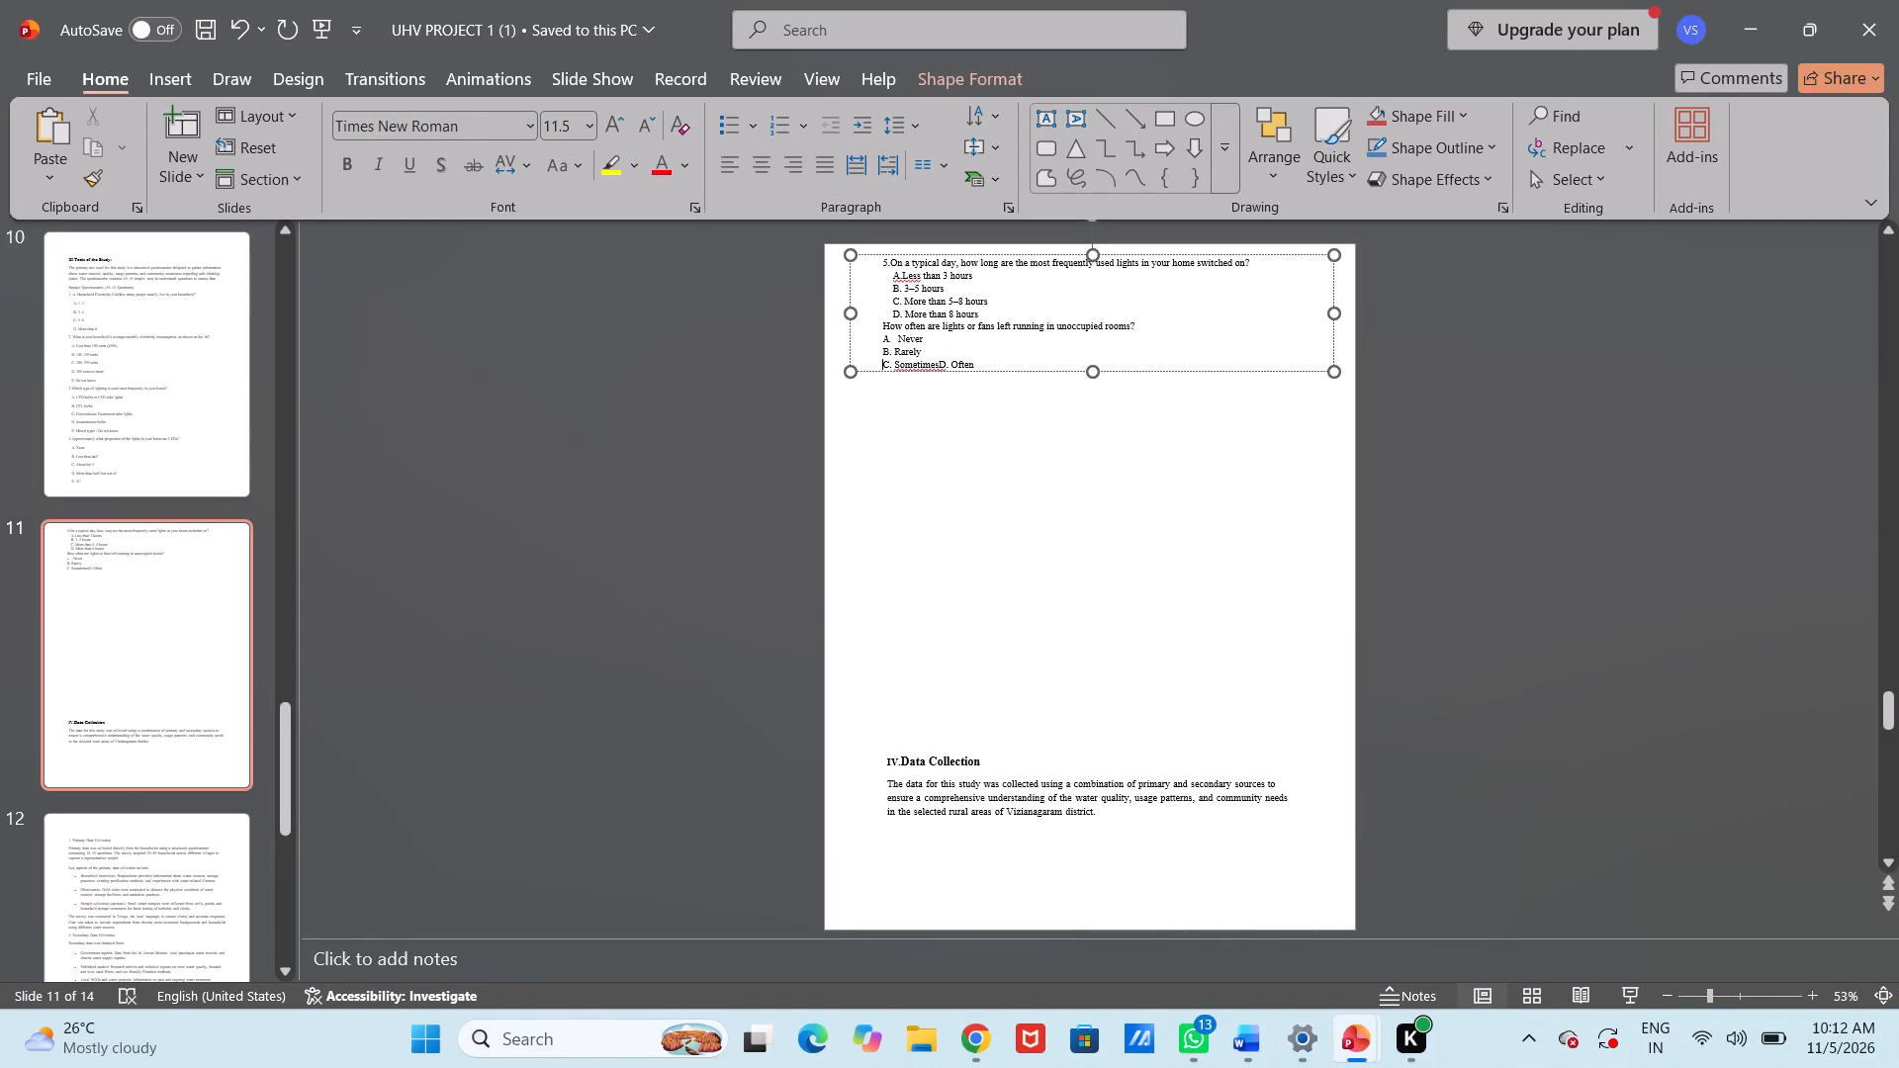
pyautogui.click(935, 365)
pyautogui.press('Right')
pyautogui.press('Return')
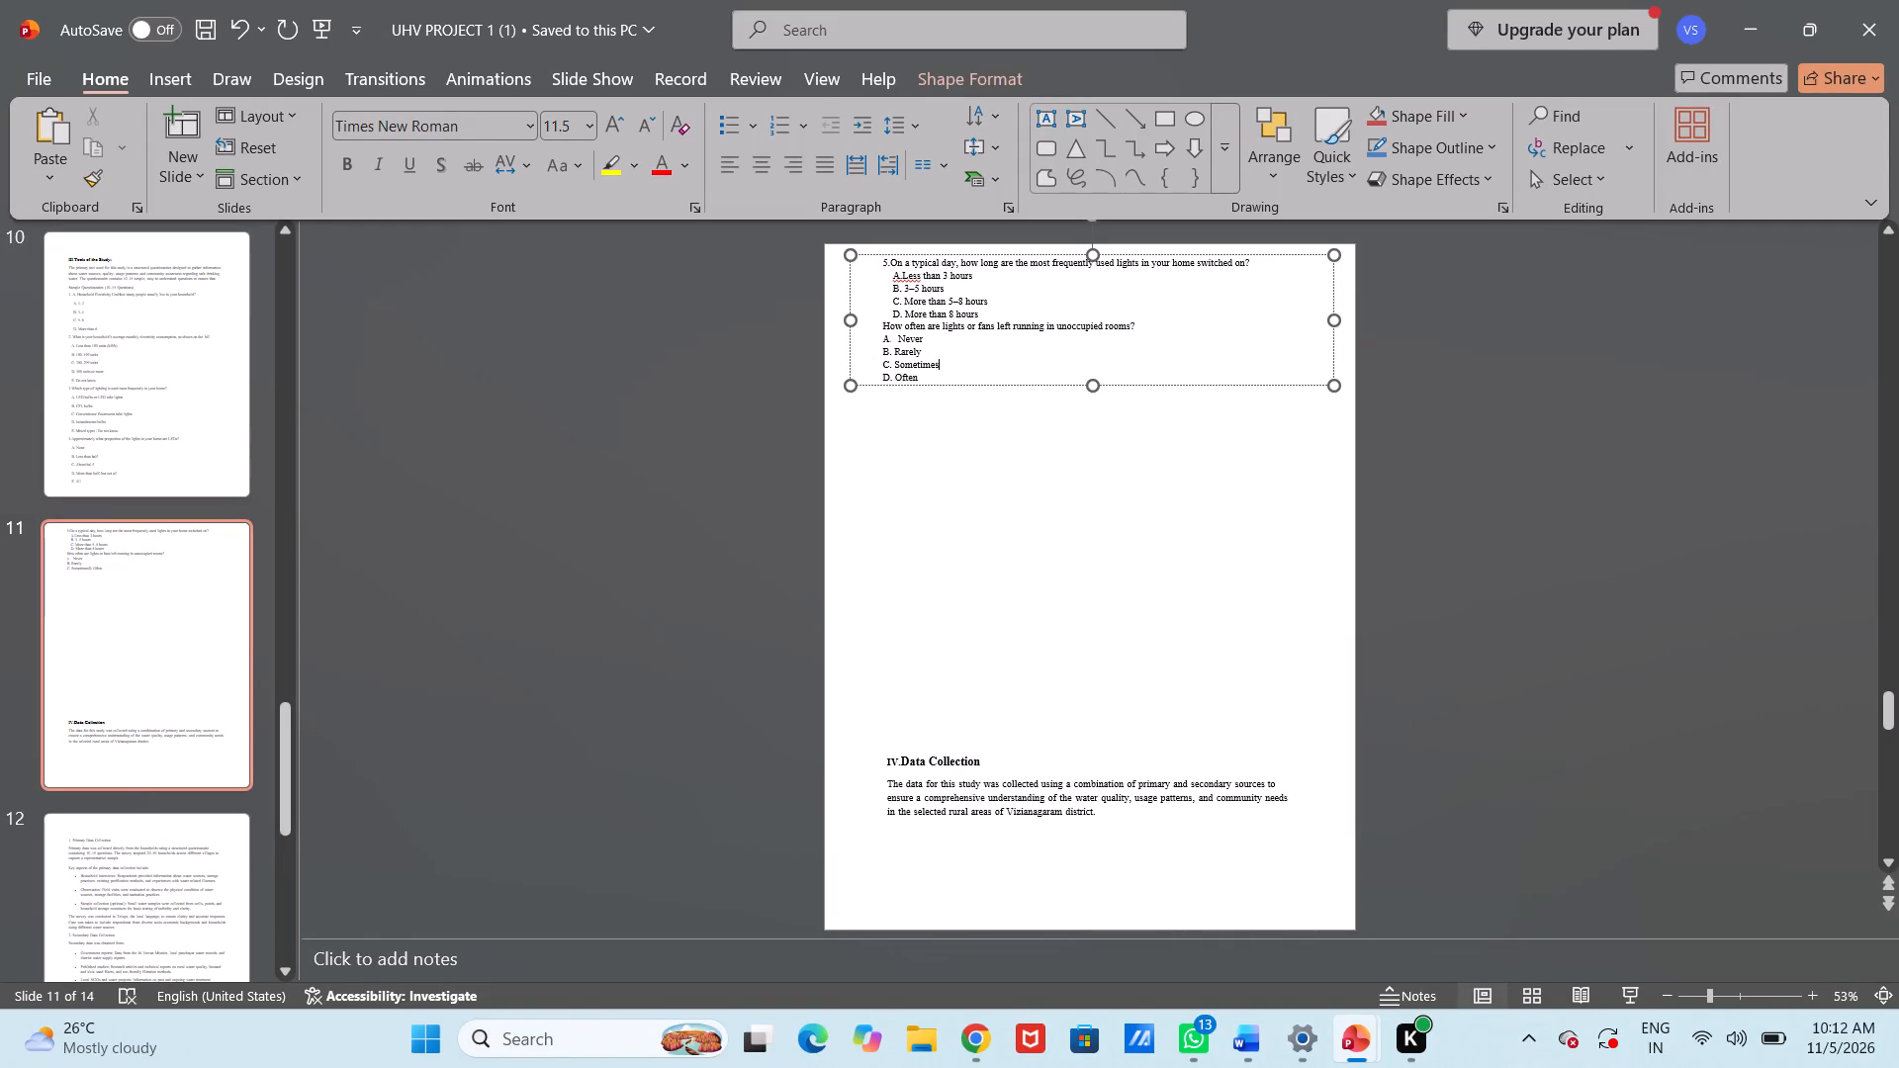
# Replace the automatic list letter before Never with four leading spaces and a plain-text A. label.
pyautogui.click(882, 331)
pyautogui.press('Down')
pyautogui.press('Left')
pyautogui.press('Up')
pyautogui.press('Down')
pyautogui.press('Down')
pyautogui.press('Left')
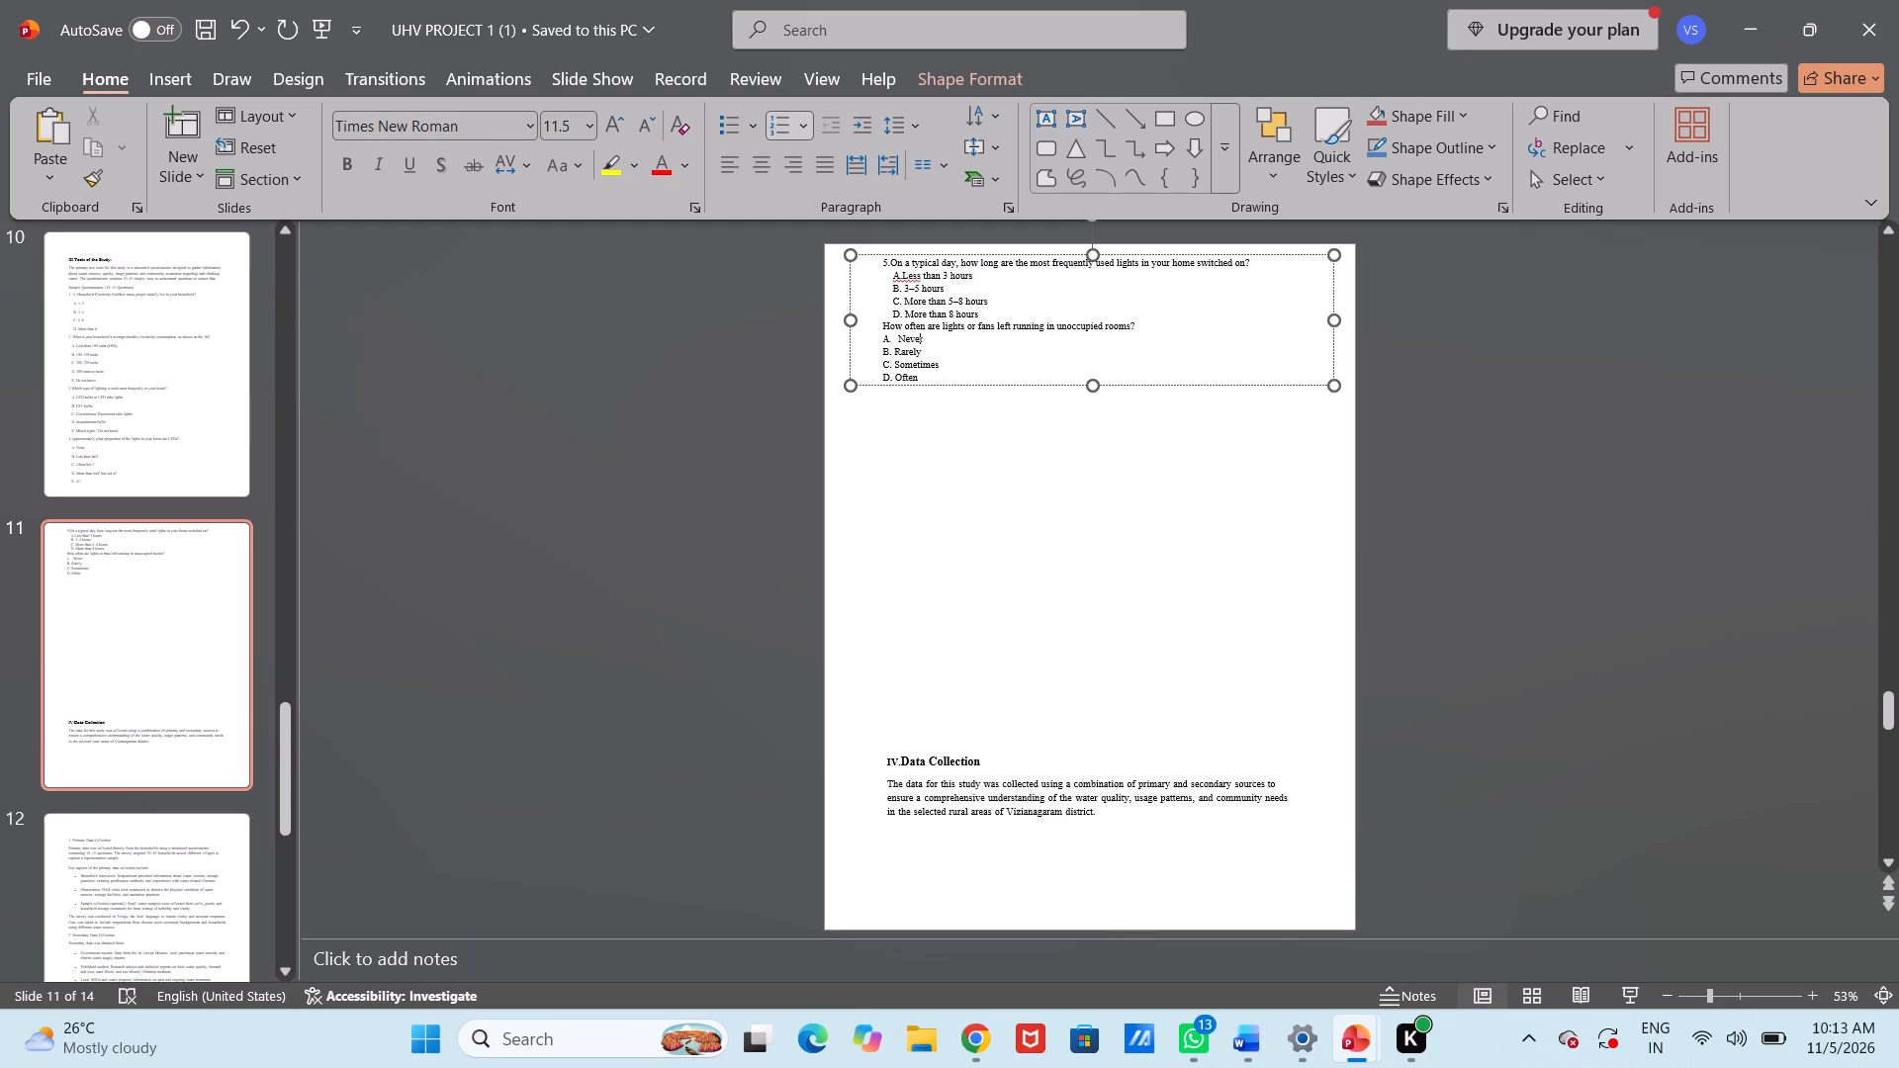
pyautogui.press('Left')
pyautogui.press('Left')
pyautogui.press('Left')
pyautogui.press('Left')
pyautogui.press('Left')
pyautogui.press('Down')
pyautogui.press('Left')
pyautogui.press('Left')
pyautogui.press('Left')
pyautogui.press('Left')
pyautogui.press('Left')
pyautogui.press('Left')
pyautogui.press('Down')
pyautogui.press('Left')
pyautogui.press('Left')
pyautogui.press('Left')
pyautogui.press('Left')
pyautogui.press('Left')
pyautogui.press('BackSpace')
pyautogui.press('space')
pyautogui.press('space')
pyautogui.press('space')
pyautogui.press('space')
pyautogui.write('A.')
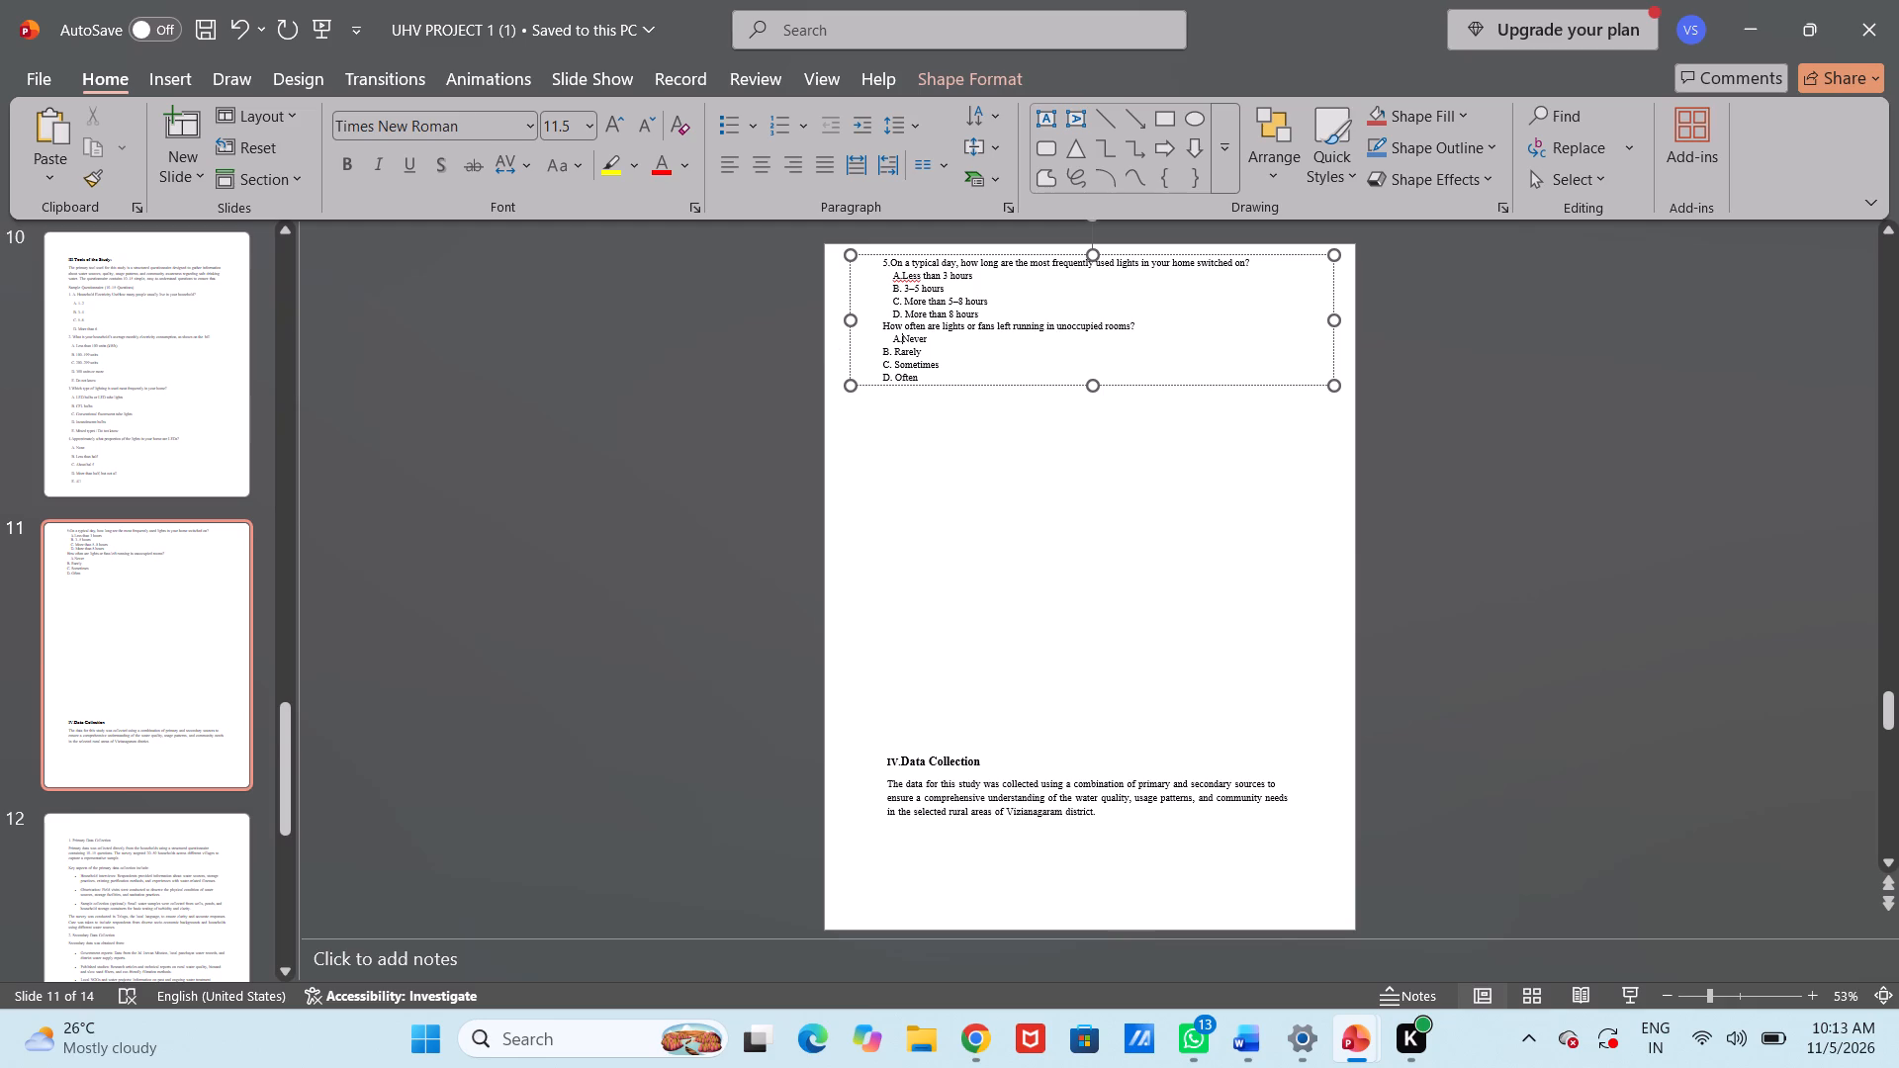
# Indent the Rarely option by five spaces, with its B. label directly before the word.
pyautogui.click(897, 351)
pyautogui.press('BackSpace')
pyautogui.press('BackSpace')
pyautogui.press('BackSpace')
pyautogui.press('space')
pyautogui.press('space')
pyautogui.press('space')
pyautogui.press('space')
pyautogui.press('space')
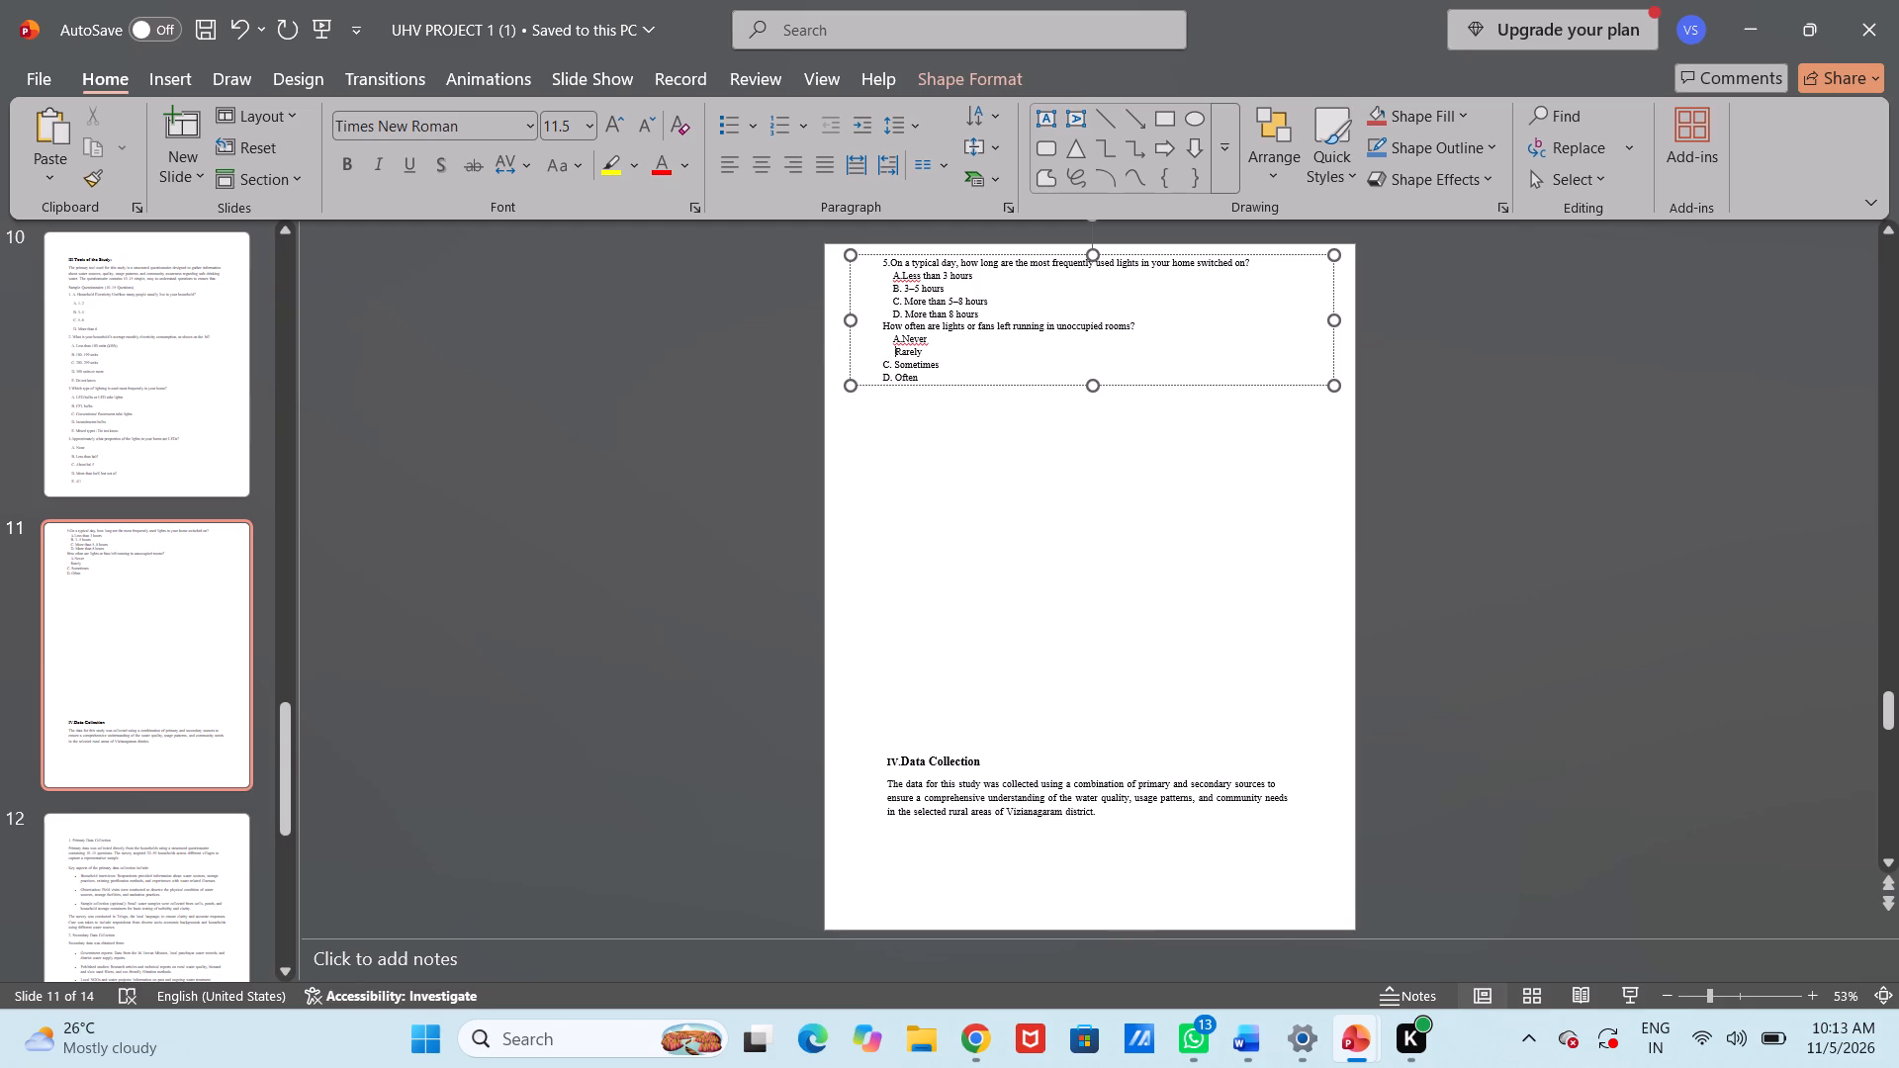
pyautogui.write('B.')
# Remove the C. label from the Sometimes option and indent the word by five spaces.
pyautogui.click(897, 363)
pyautogui.press('BackSpace')
pyautogui.press('BackSpace')
pyautogui.press('BackSpace')
pyautogui.press('space')
pyautogui.press('space')
pyautogui.press('space')
pyautogui.press('space')
pyautogui.press('space')
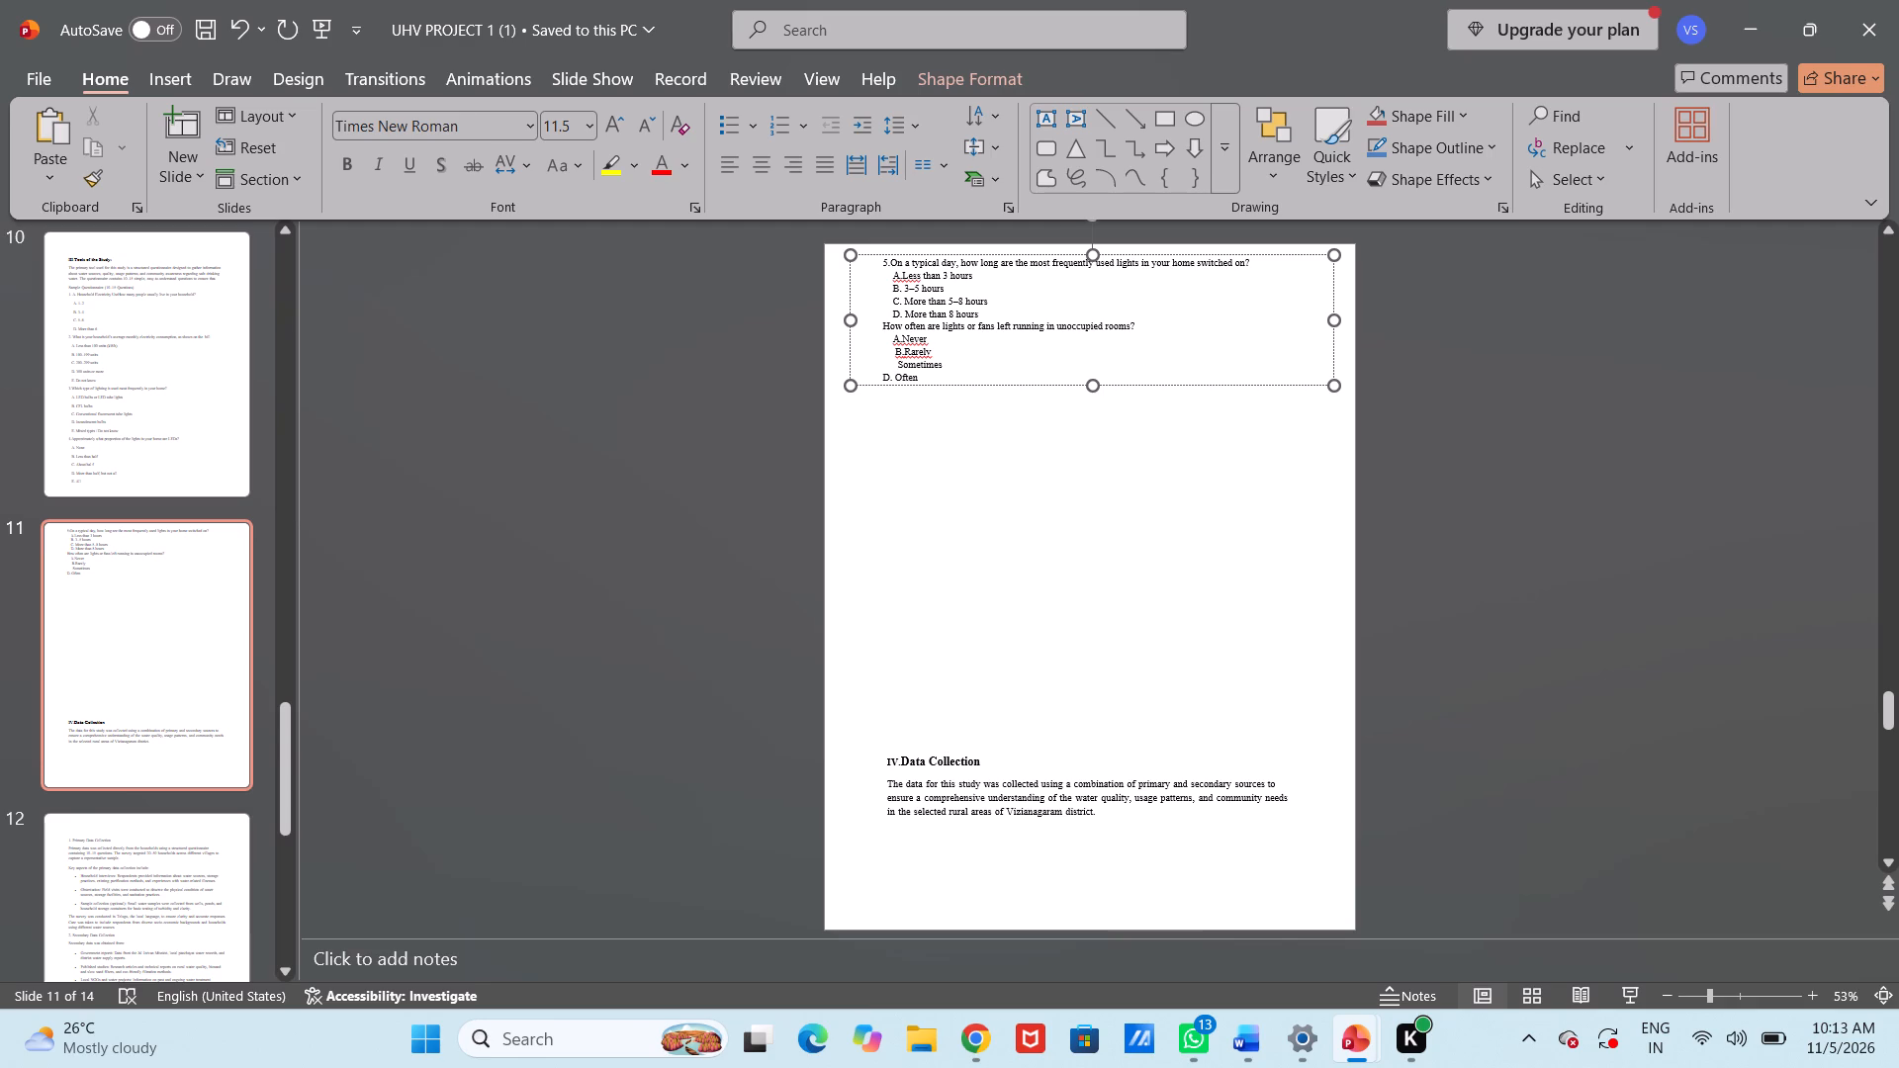
# Add a space beside the letter labels of Never and Rarely, making the second option read B. Rarely.
pyautogui.click(901, 340)
pyautogui.press('space')
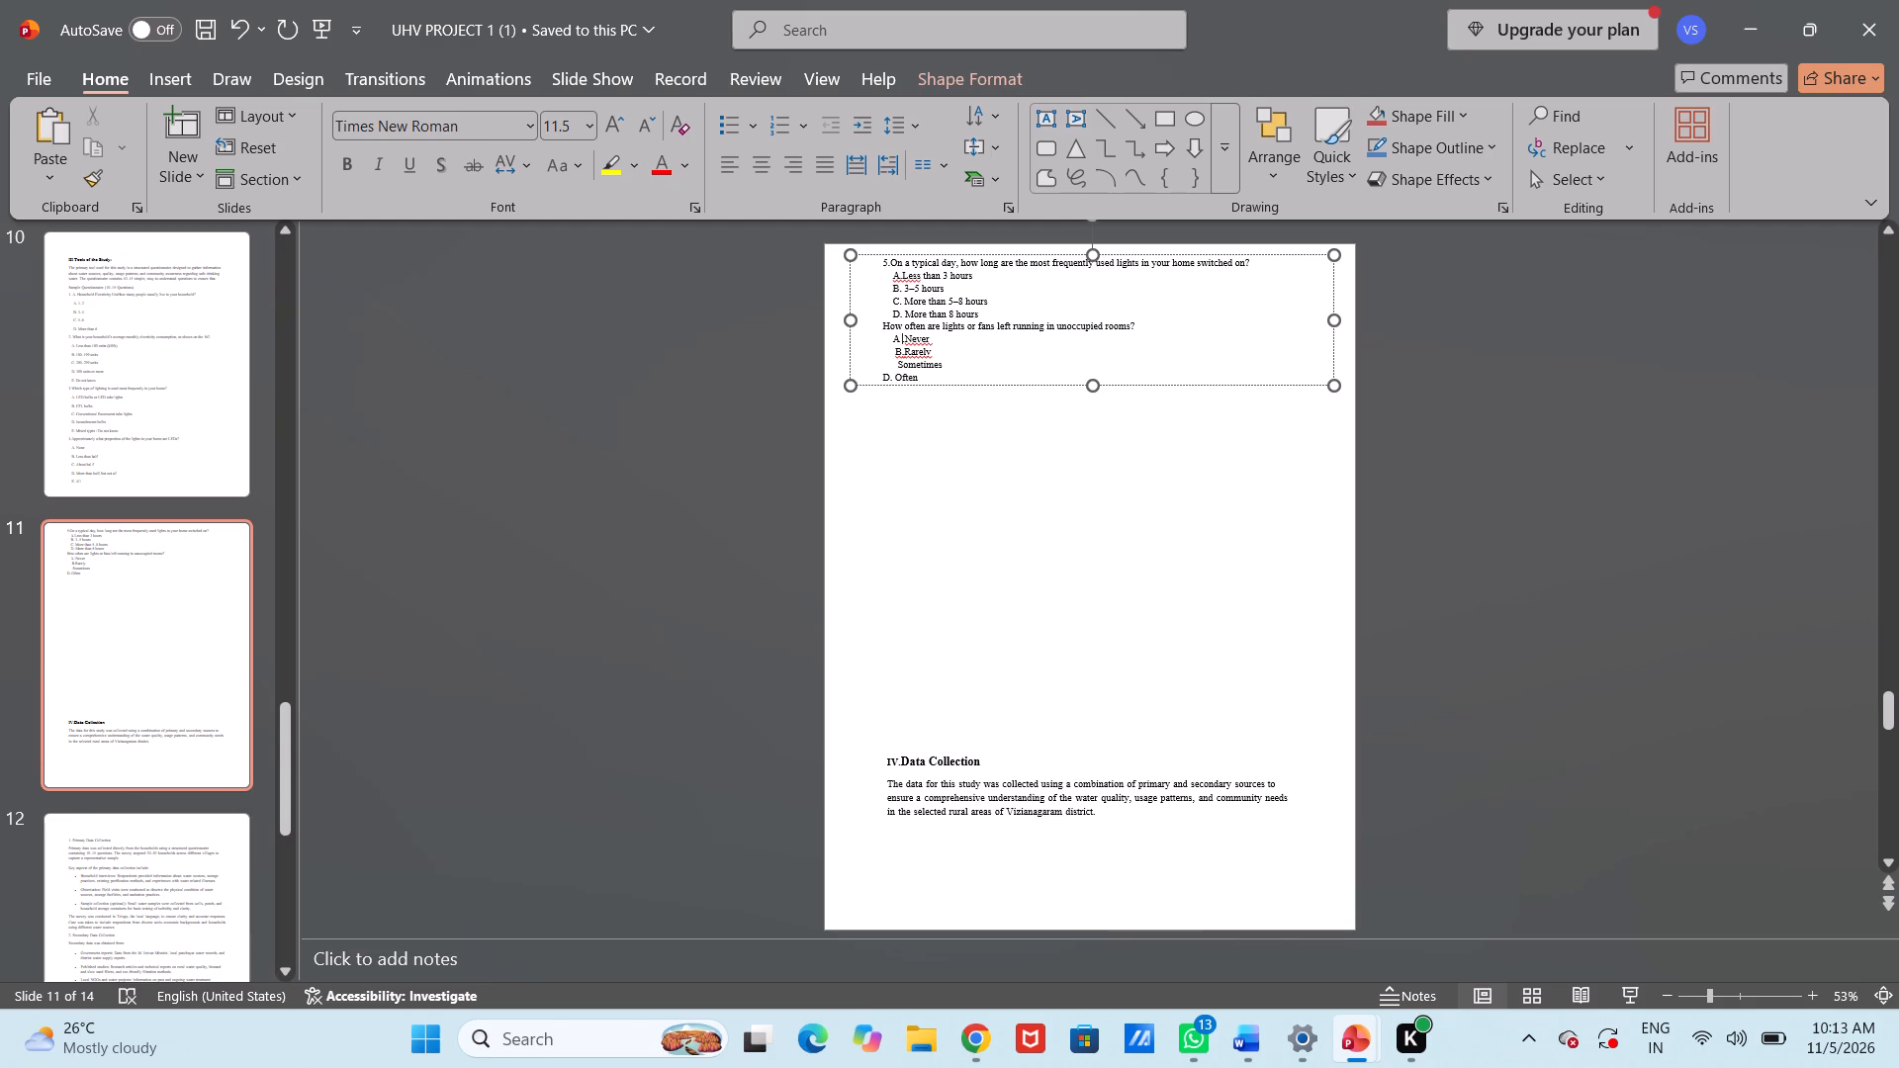
pyautogui.click(901, 352)
pyautogui.press('space')
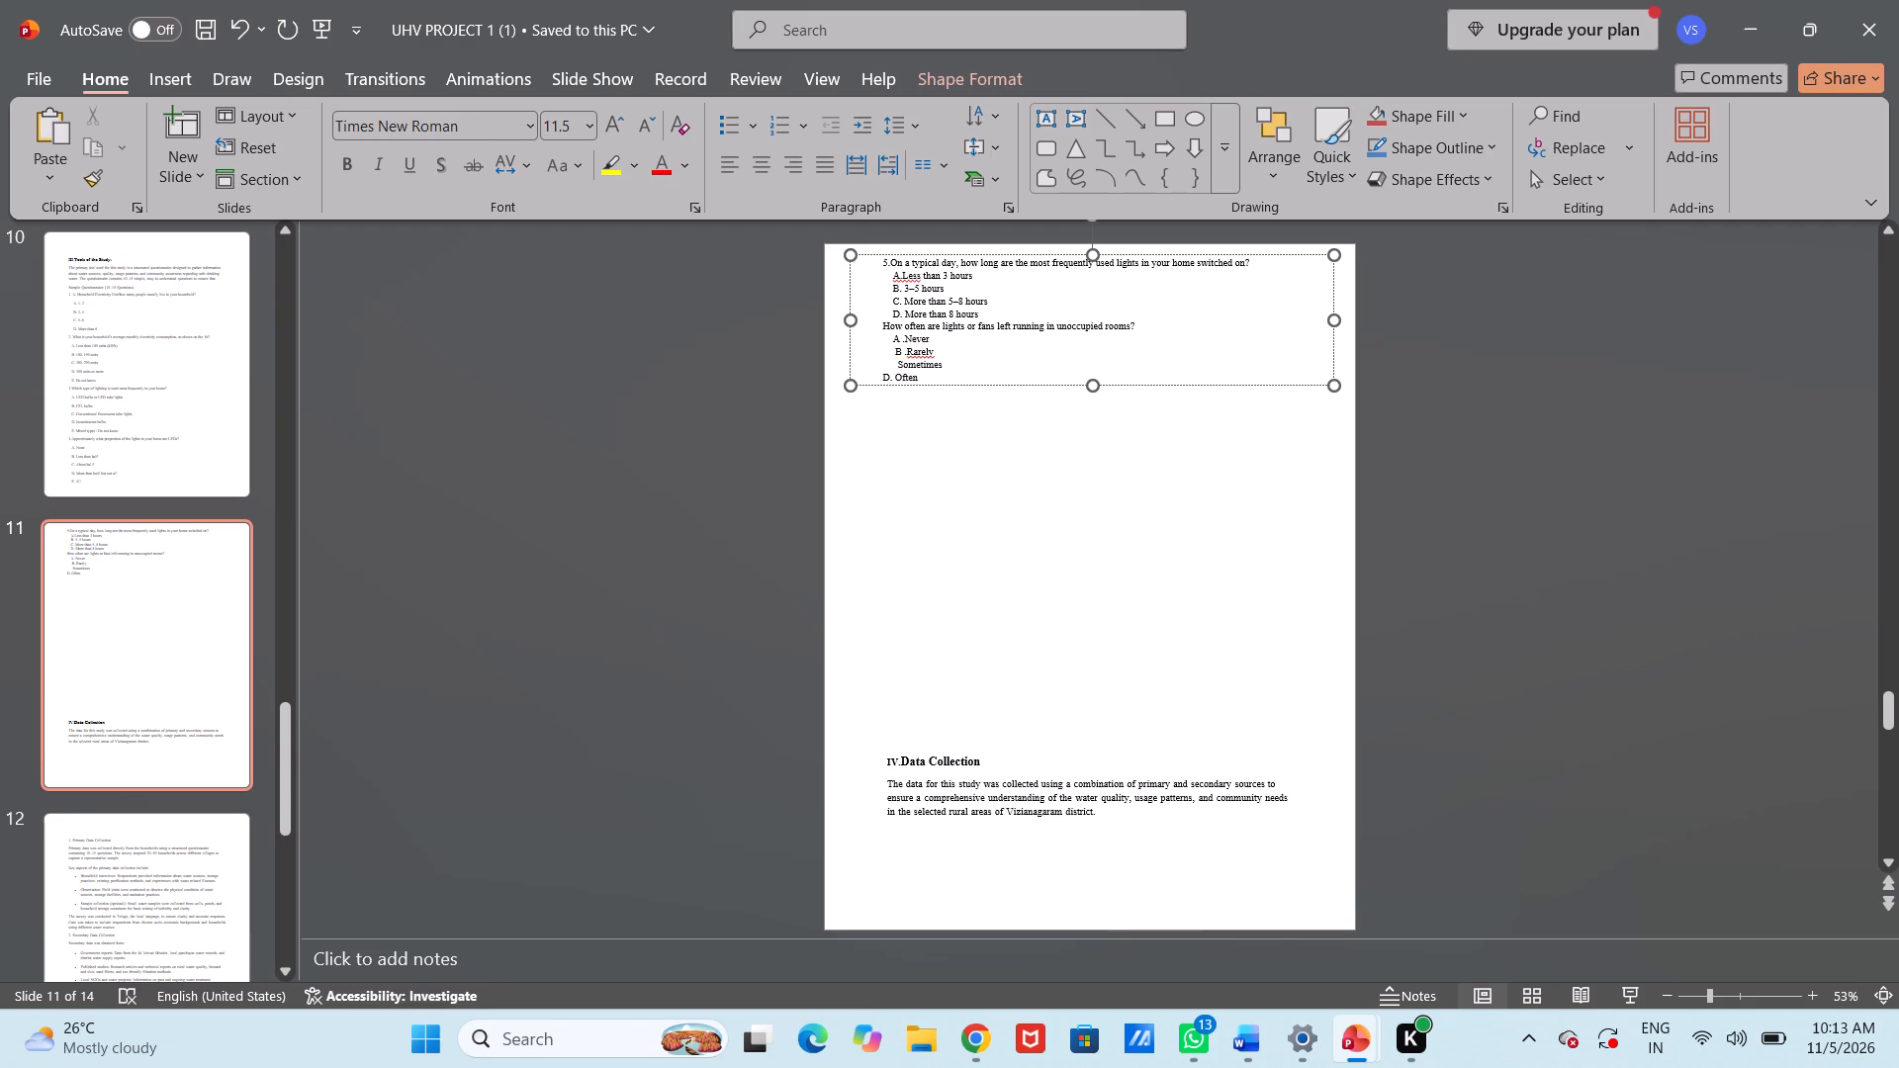
pyautogui.click(904, 354)
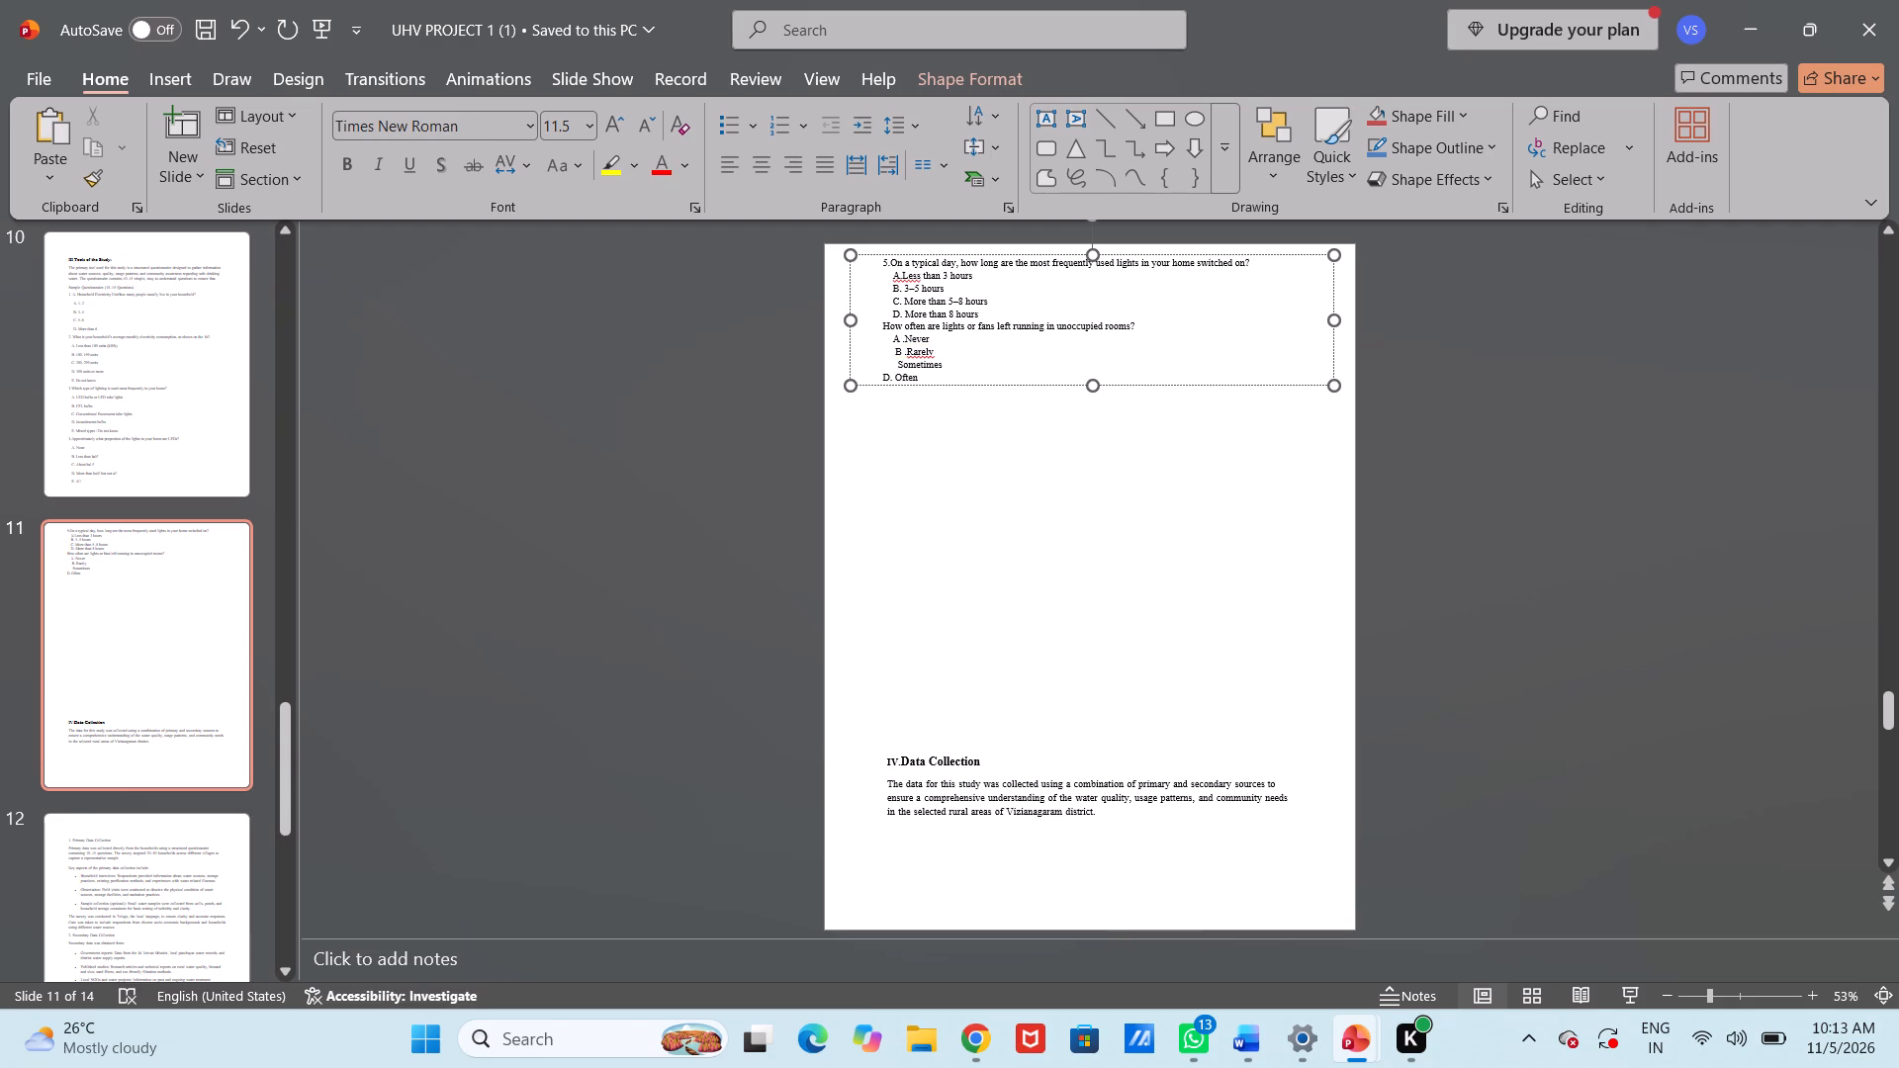
pyautogui.click(908, 354)
pyautogui.press('BackSpace')
pyautogui.press('BackSpace')
pyautogui.write('.')
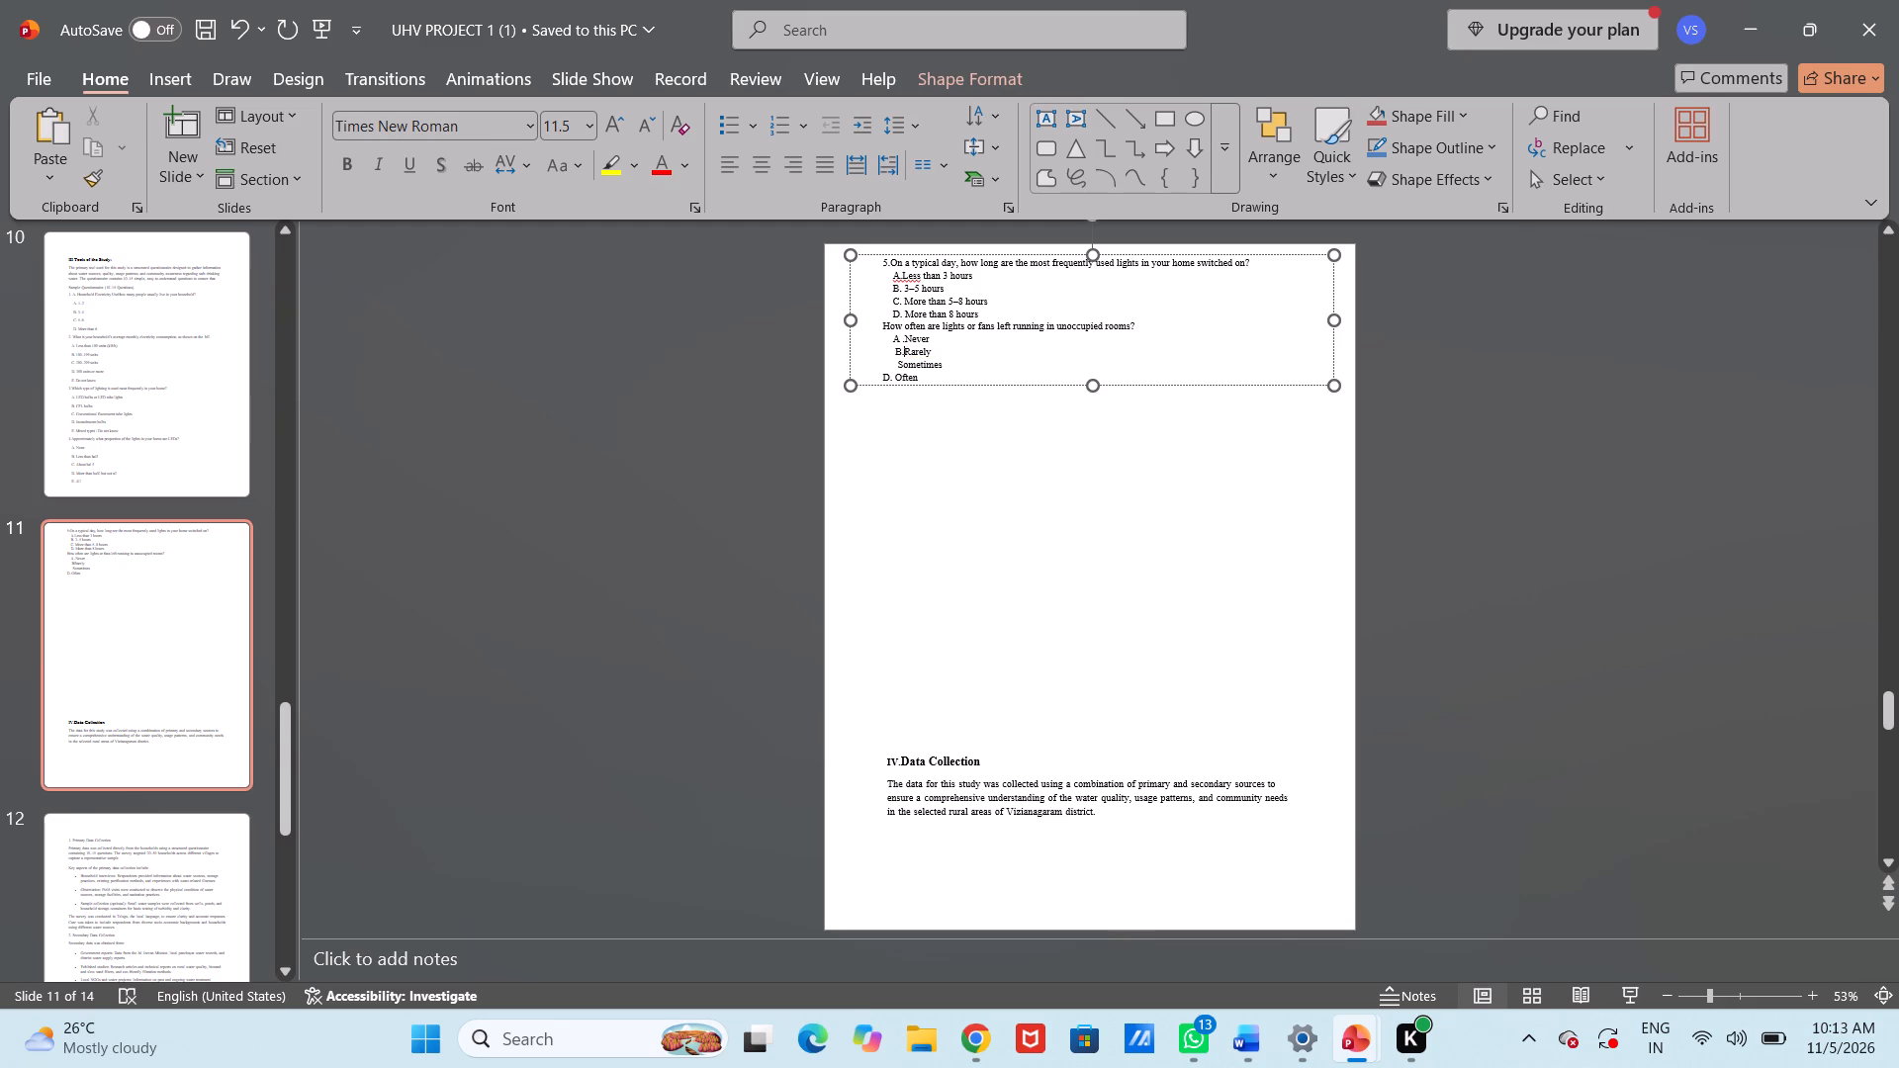
pyautogui.press('space')
# Label the indented Sometimes option with C. followed by a space.
pyautogui.click(894, 364)
pyautogui.write('C.')
pyautogui.press('space')
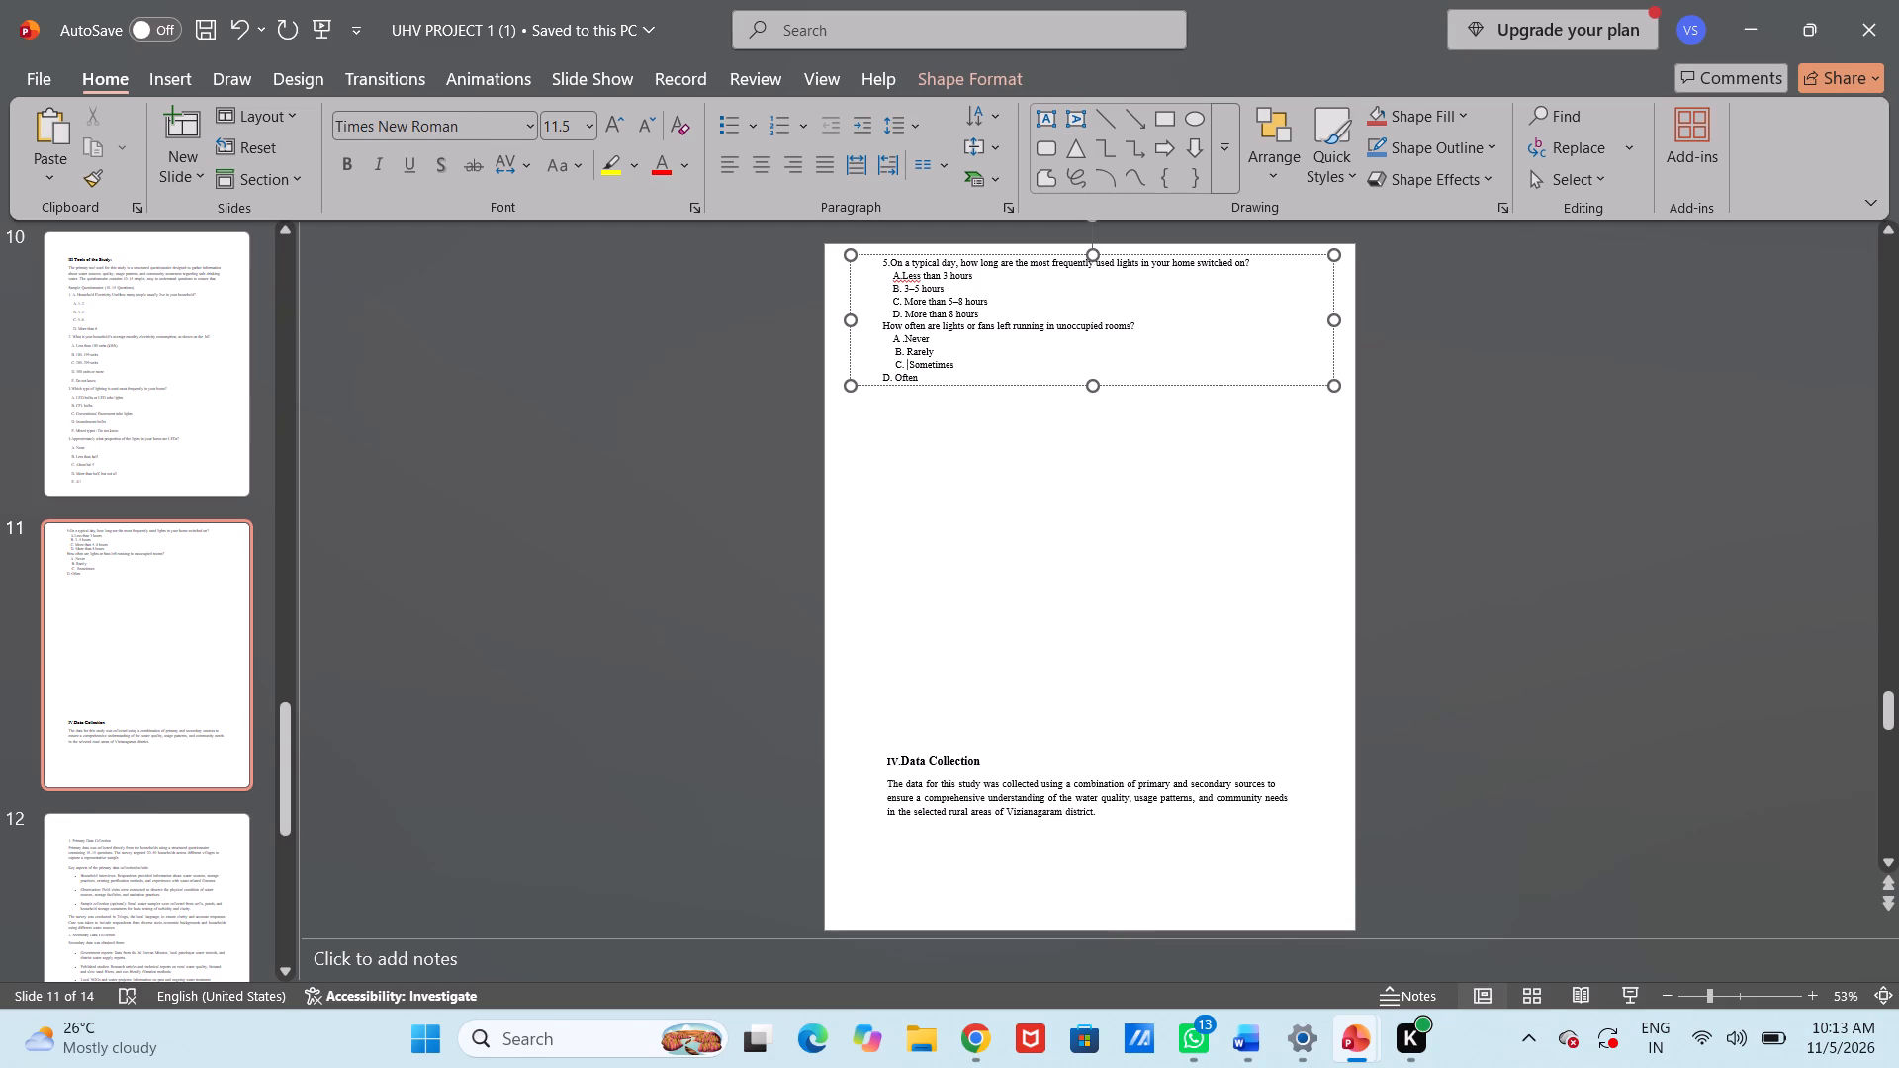
# Indent the Often option by four spaces, with its D. label directly before the word.
pyautogui.click(887, 380)
pyautogui.click(895, 380)
pyautogui.press('BackSpace')
pyautogui.press('BackSpace')
pyautogui.press('BackSpace')
pyautogui.press('space')
pyautogui.press('space')
pyautogui.press('space')
pyautogui.press('space')
pyautogui.press('space')
pyautogui.press('BackSpace')
pyautogui.write('D.')
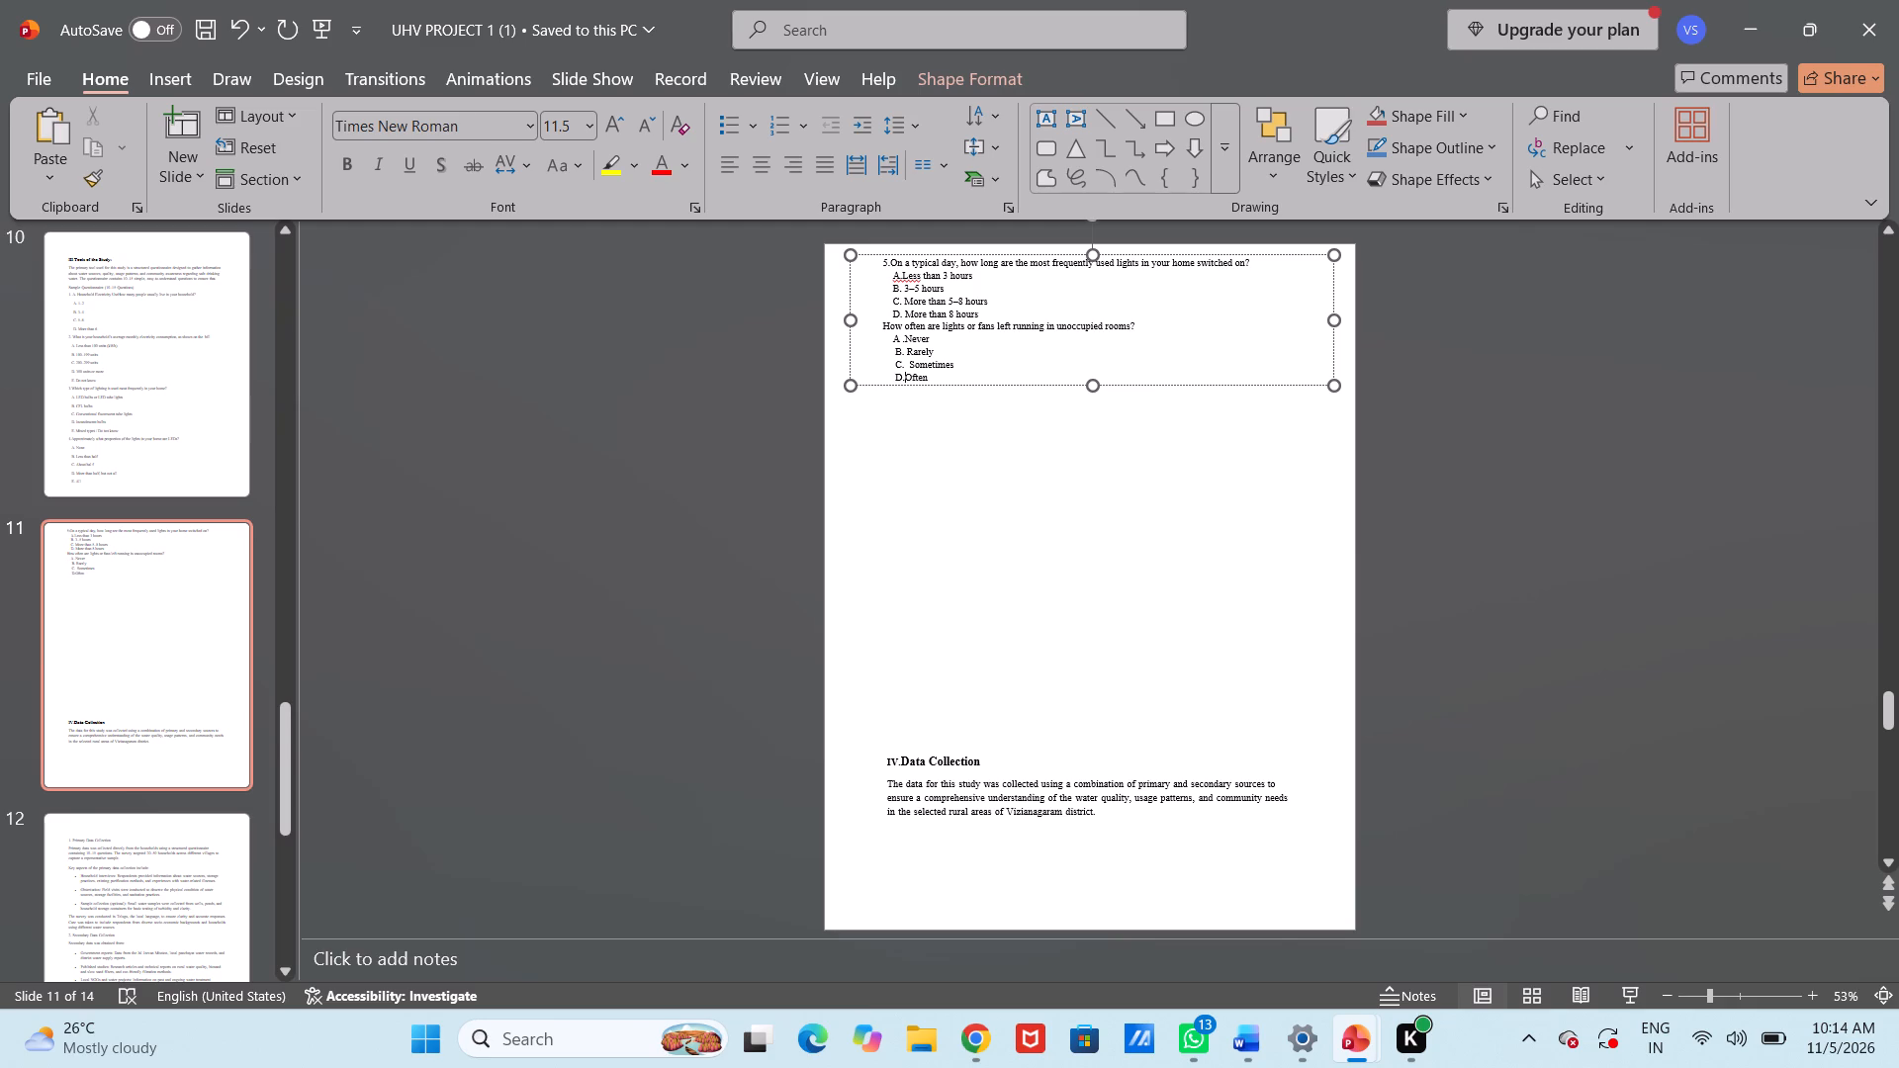
# Remove one leading space from the Sometimes and Rarely option lines to align them with option A.
pyautogui.click(892, 364)
pyautogui.press('BackSpace')
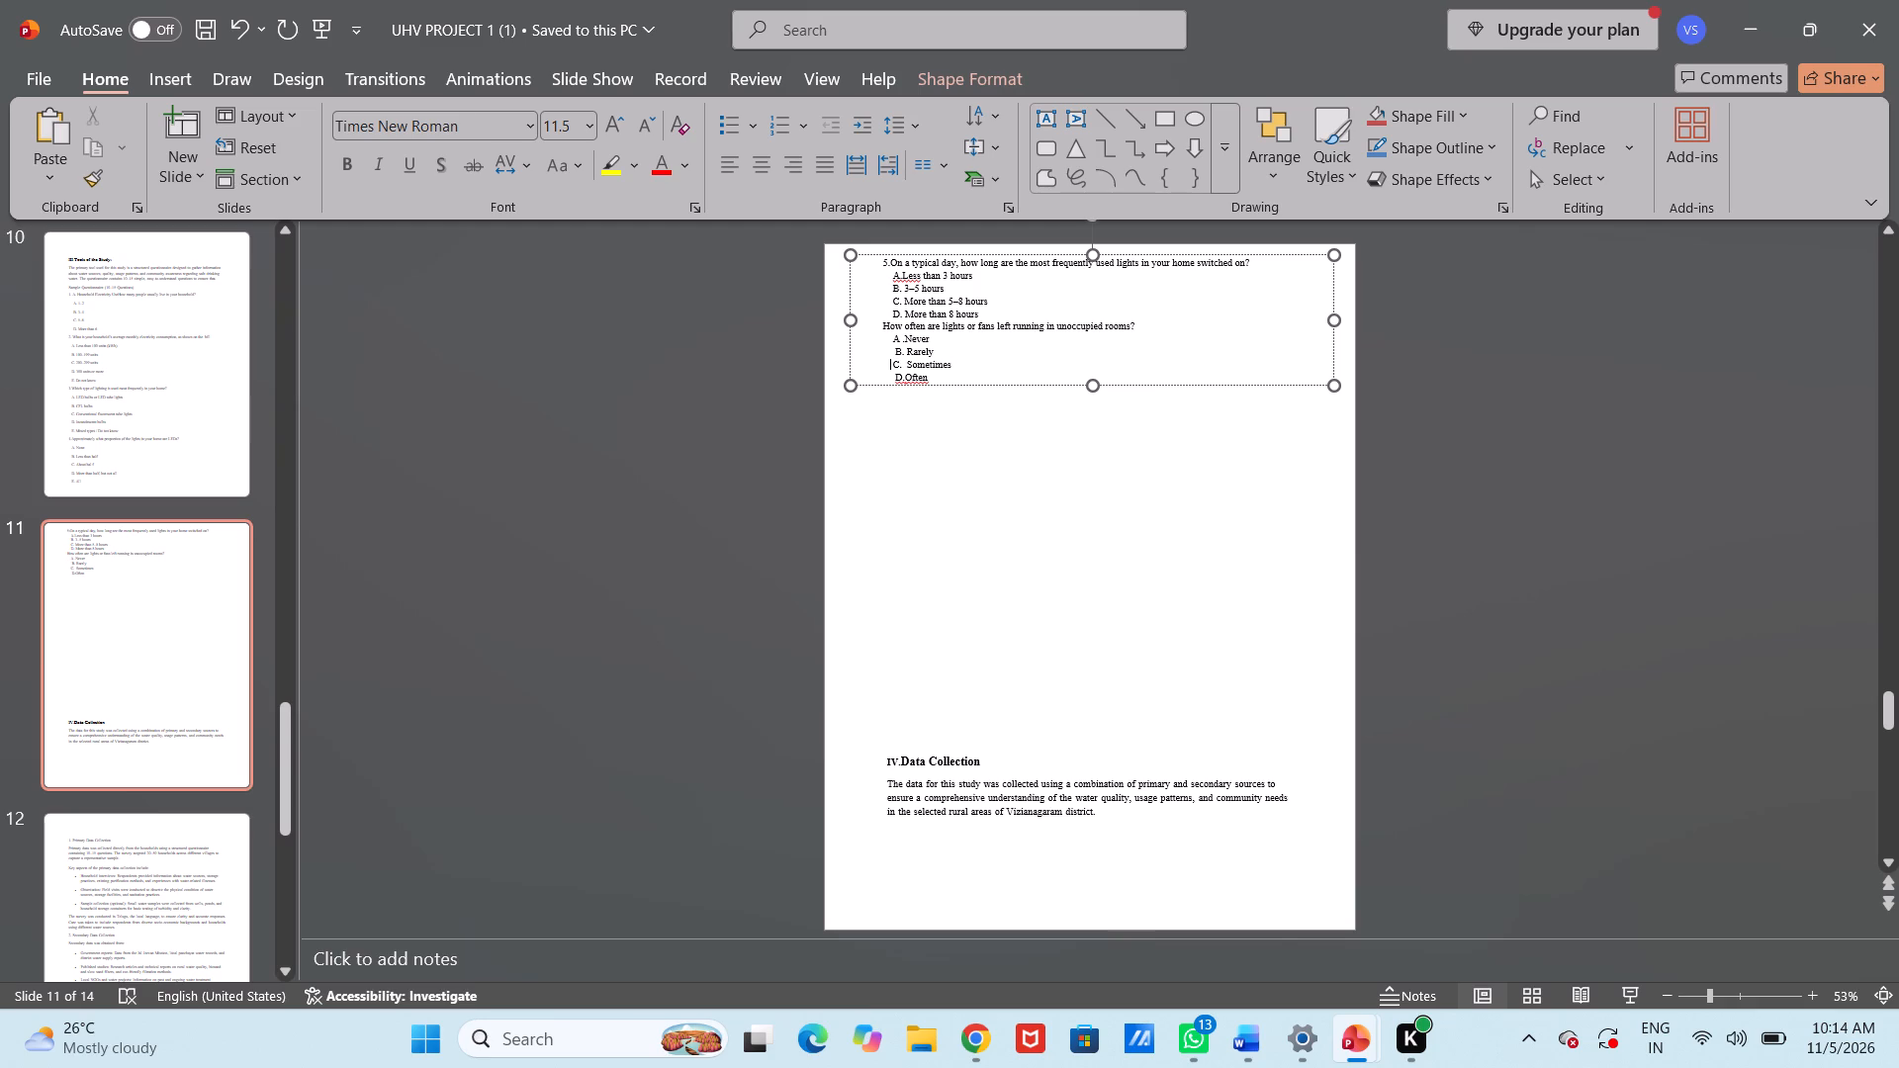
pyautogui.press('Up')
pyautogui.press('BackSpace')
# Number the unoccupied-rooms question as 6.
pyautogui.click(878, 325)
pyautogui.write('6.')
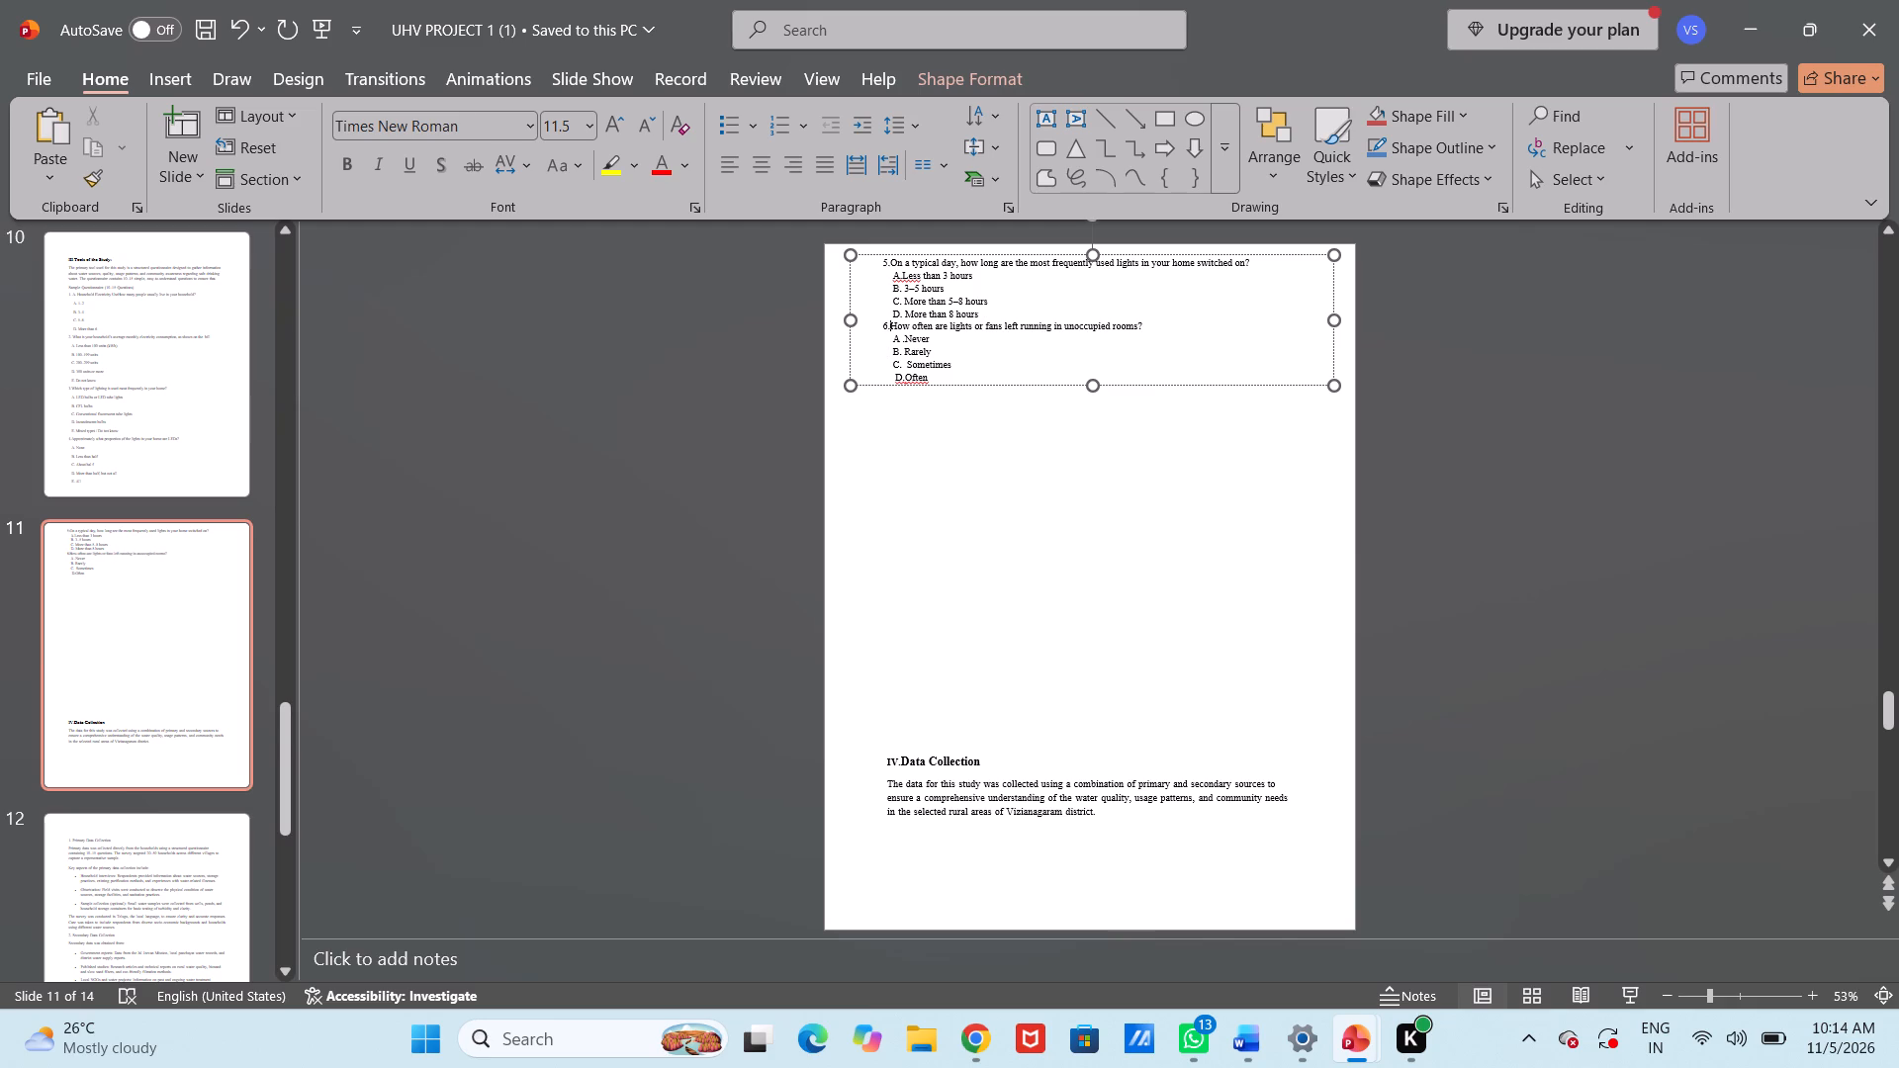